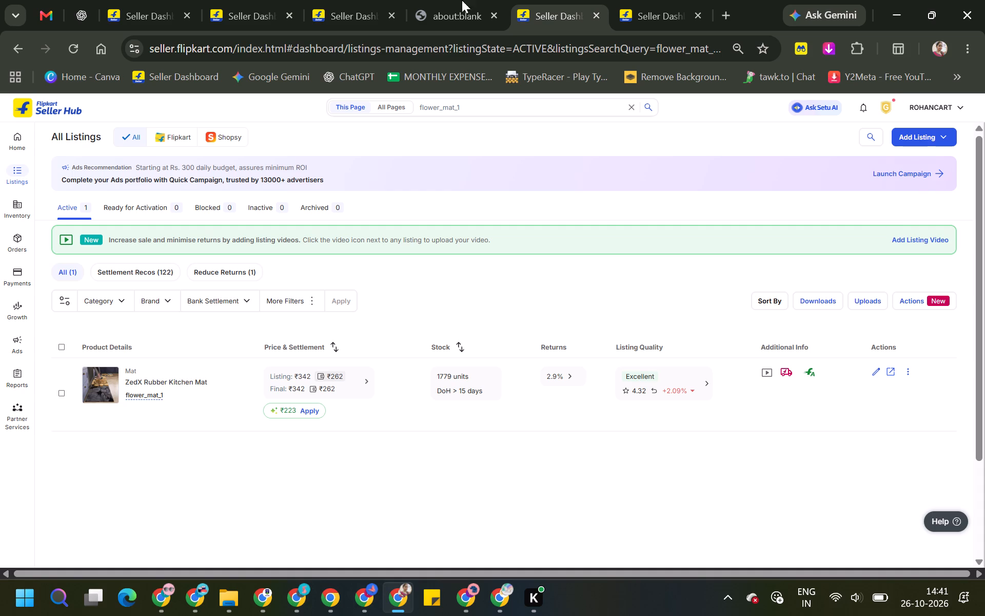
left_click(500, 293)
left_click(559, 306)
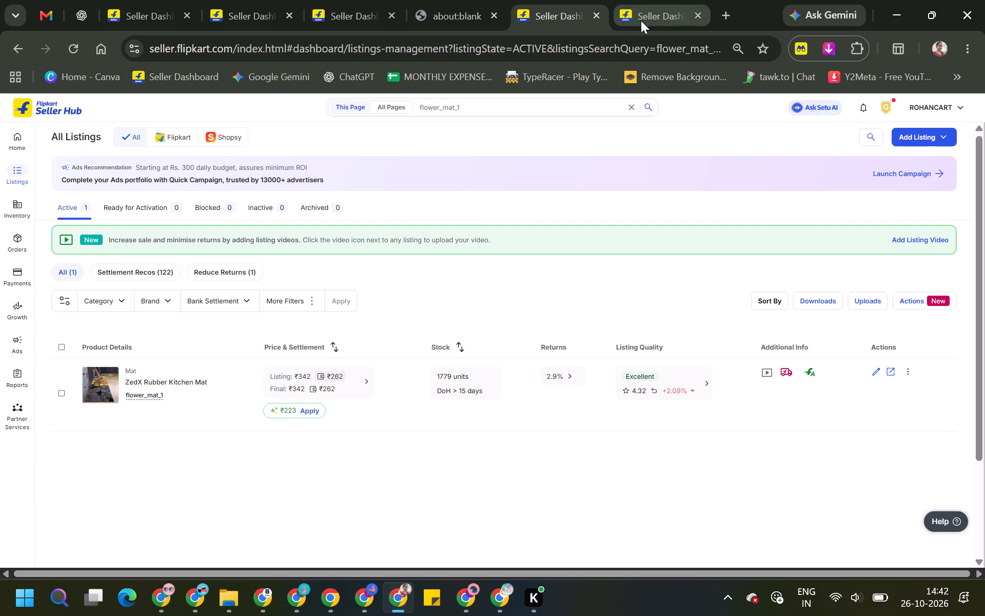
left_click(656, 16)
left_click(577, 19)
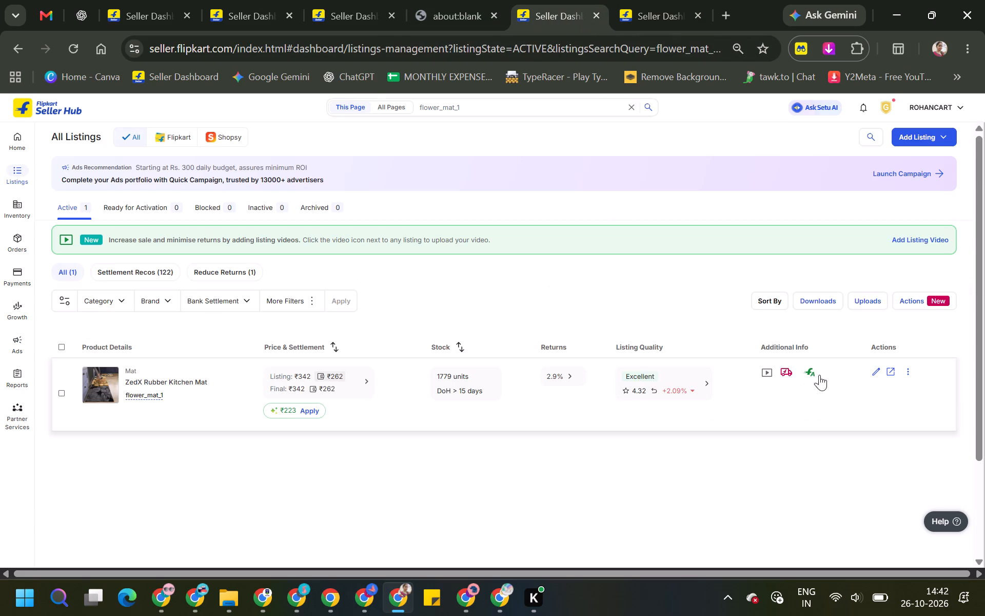
Open the Flipkart product page of the flower_mat_1 listing.
left_click(892, 374)
Copy SKU KFM-2PCS-CARTOON-07 from the ads report, search the active listings for it and open its Flipkart product page.
left_click(628, 1)
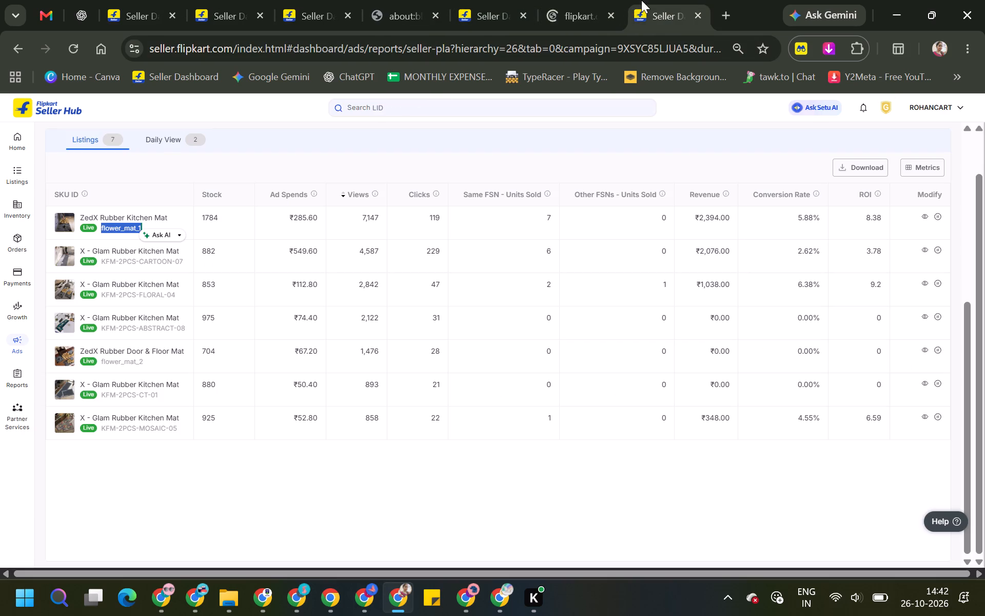
left_click_drag(641, 0, 602, 4)
left_click(601, 3)
left_click(653, 7)
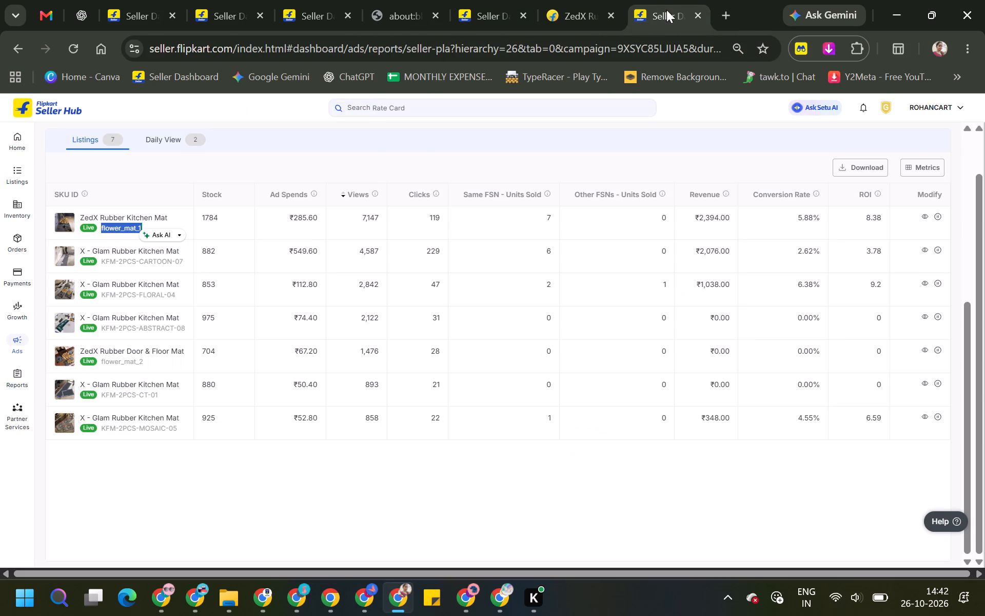
double_click(162, 261)
double_click(162, 261, "ctrl")
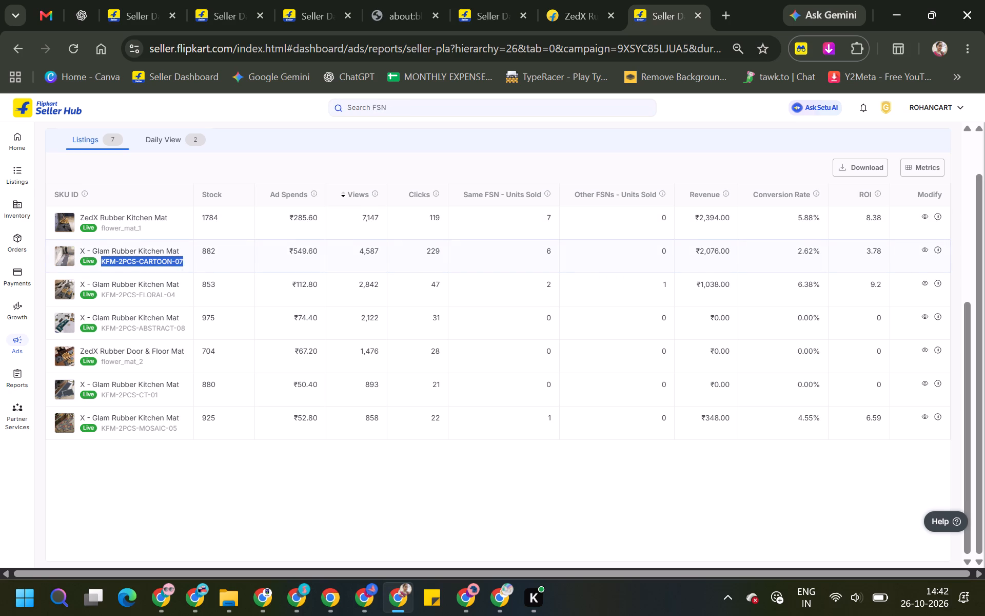
key("ctrl+c")
left_click(516, 0)
triple_click(460, 104)
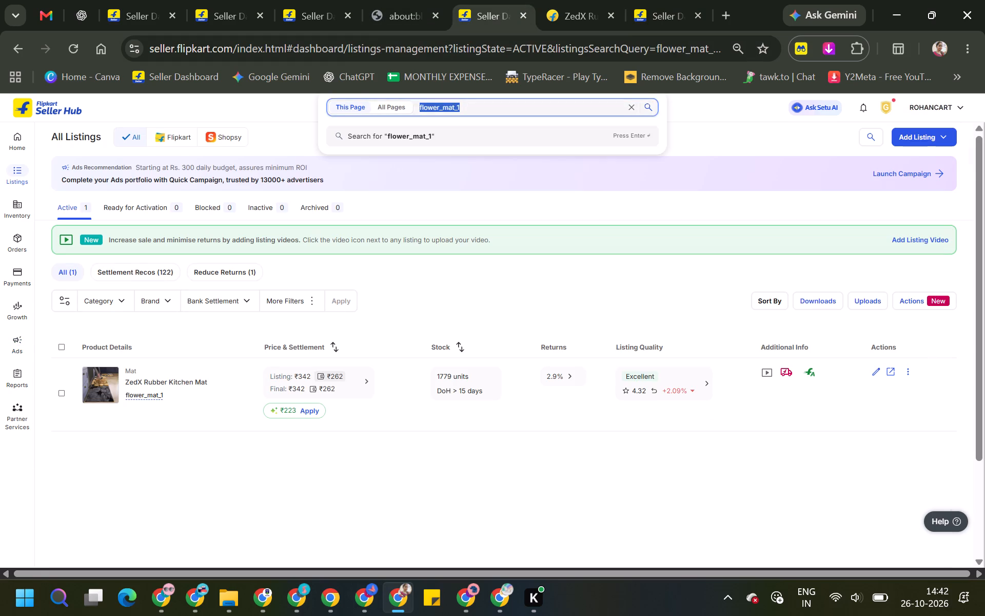
key("ctrl+v")
key("ctrl+Return")
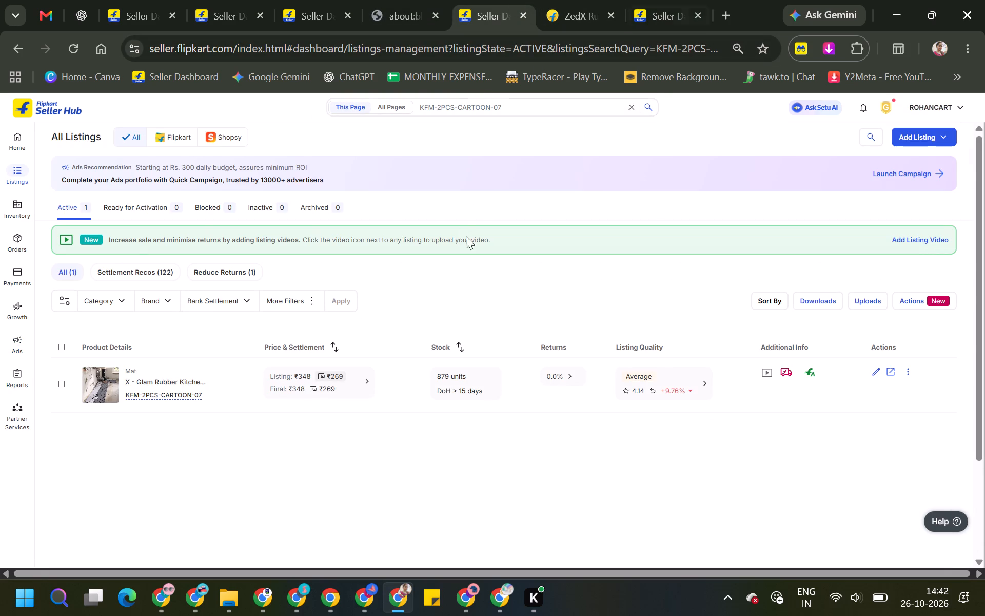
left_click(893, 372)
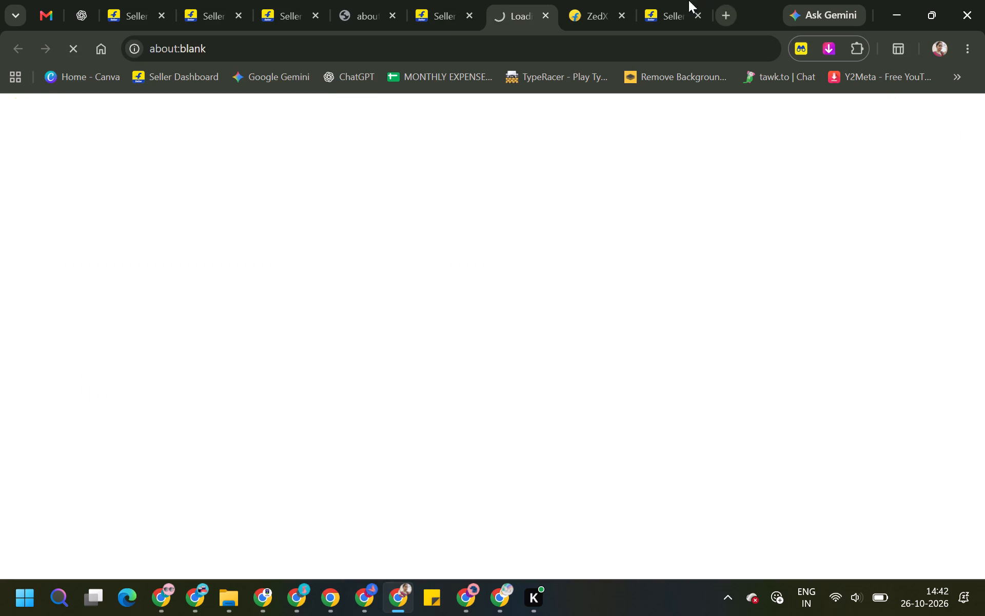
Copy SKU KFM-2PCS-FLORAL-04 from the ads report, search the listings for it and try to open its Flipkart product page.
left_click(678, 0)
triple_click(134, 293)
key("ctrl+c")
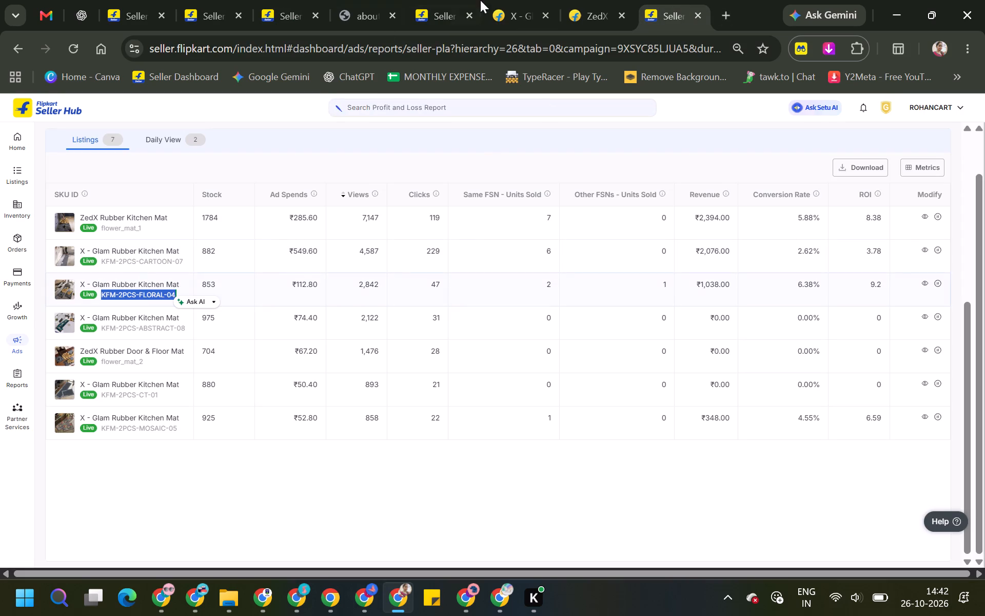
left_click(460, 0)
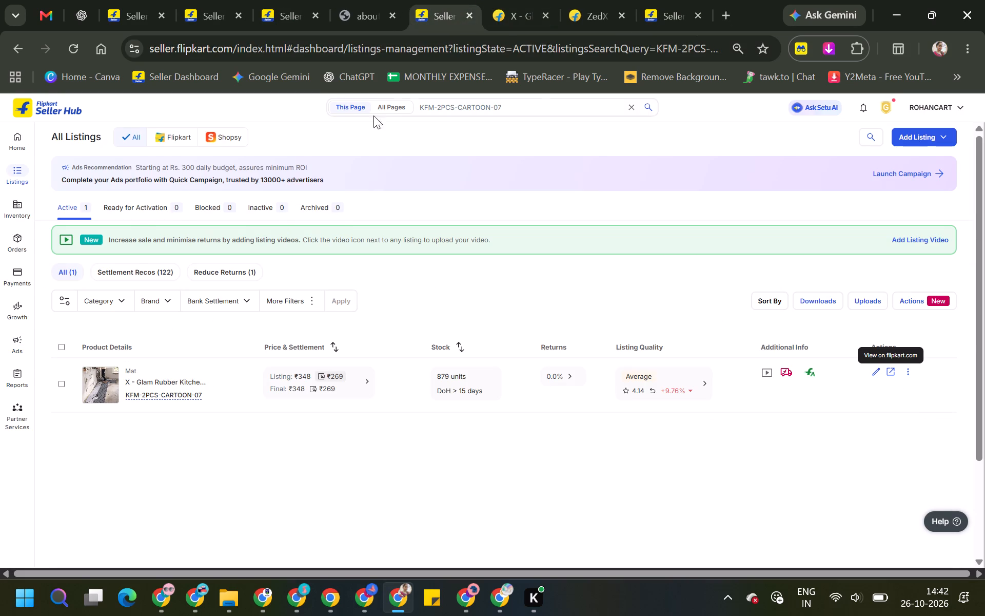
double_click(439, 109)
key("ctrl+v")
key("ctrl+a")
key("ctrl+v")
key("ctrl+Return")
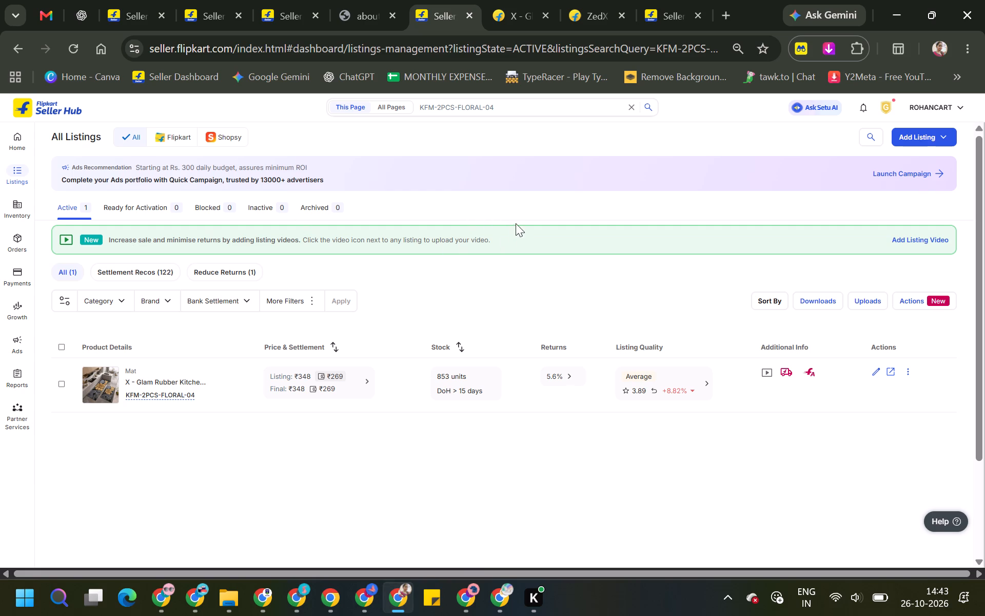
left_click(521, 0)
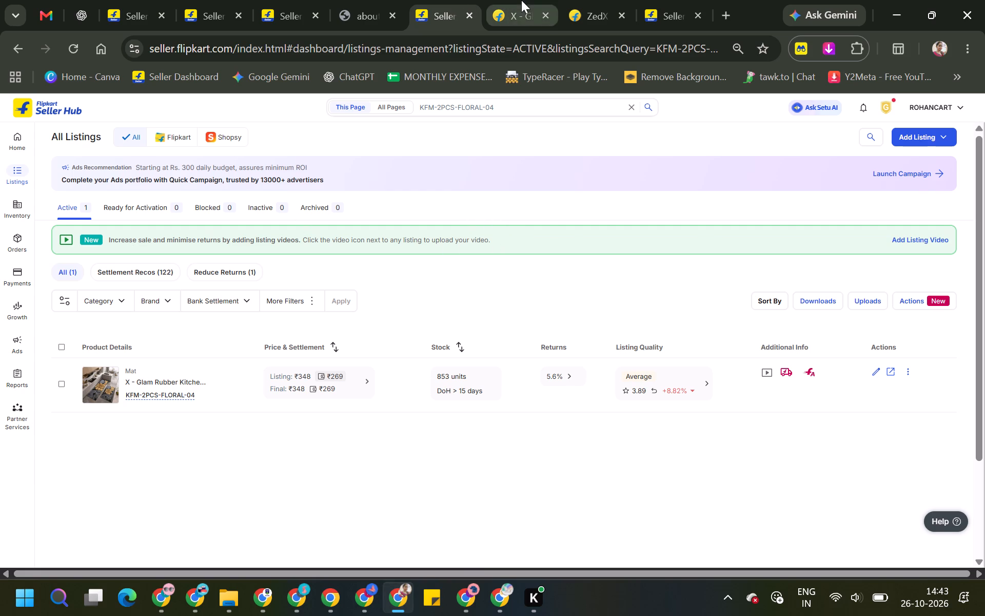
left_click(448, 0)
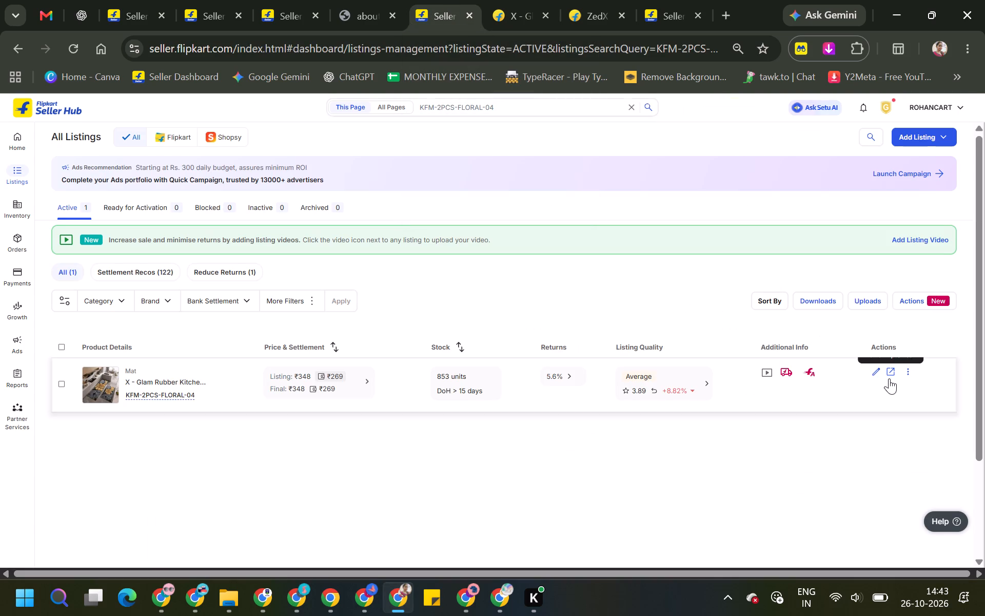
left_click(889, 378)
Copy SKU KFM-2PCS-ABSTRACT-08 from the ads report.
left_click(681, 0)
double_click(159, 333)
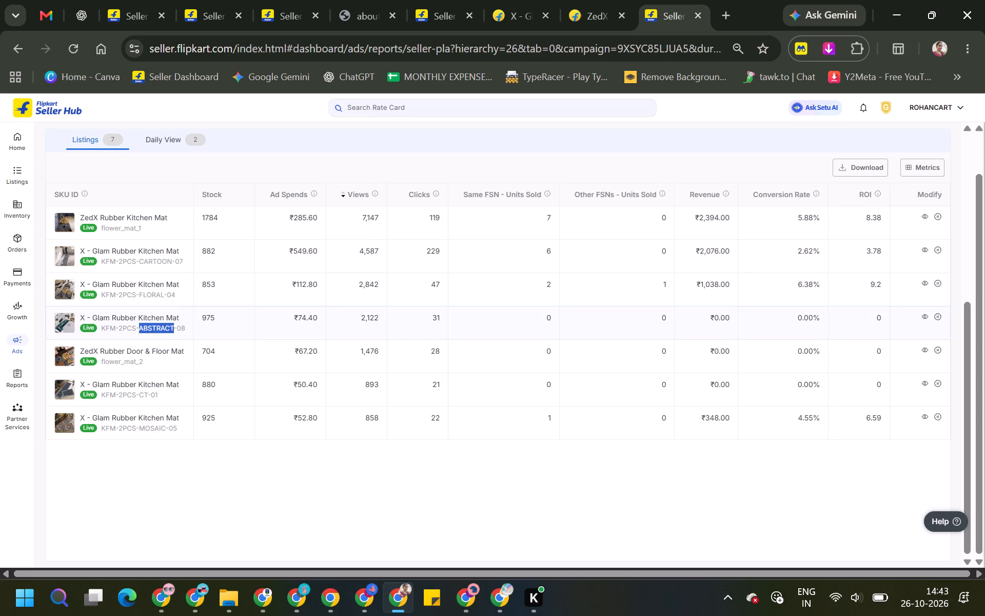
triple_click(157, 330)
key("ctrl+c")
Open the Flipkart product page of the KFM-2PCS-FLORAL-04 listing.
left_click(410, 0)
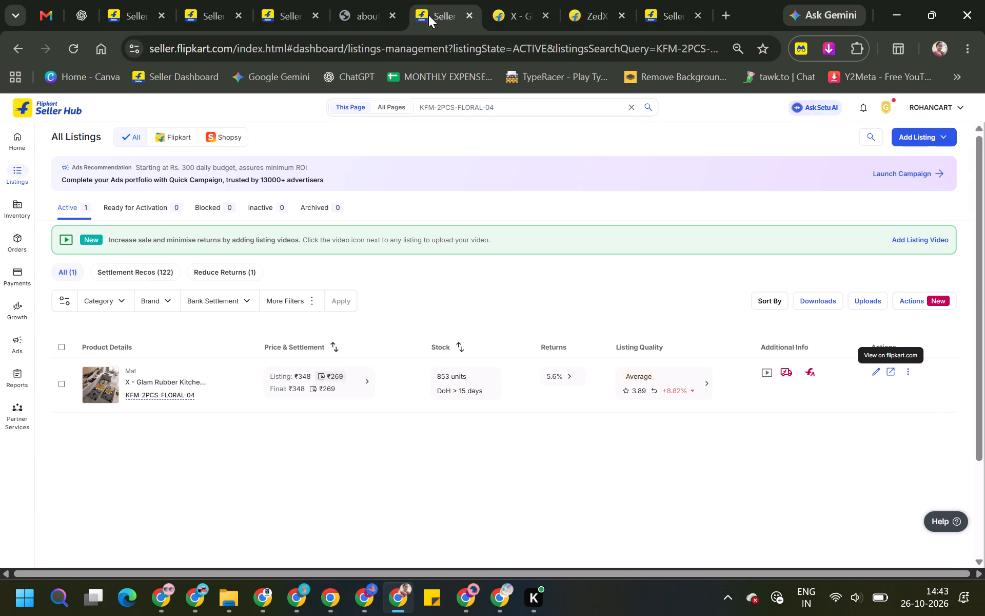
left_click(891, 373)
Search the listings for the copied SKU KFM-2PCS-ABSTRACT-08 and open its Flipkart product page.
left_click(375, 0)
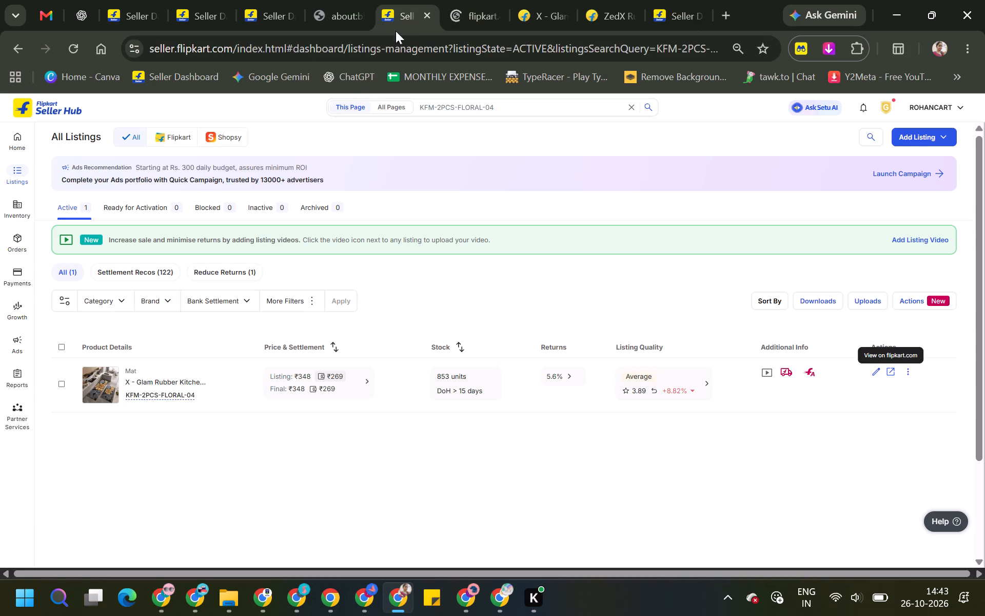
triple_click(467, 107)
key("ctrl+v")
key("Return")
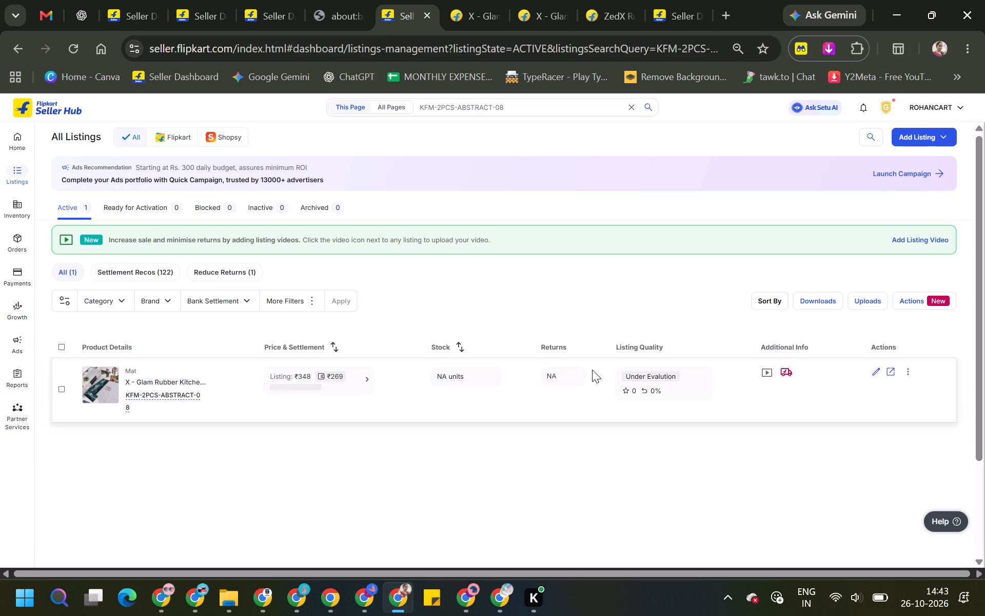
double_click(892, 379)
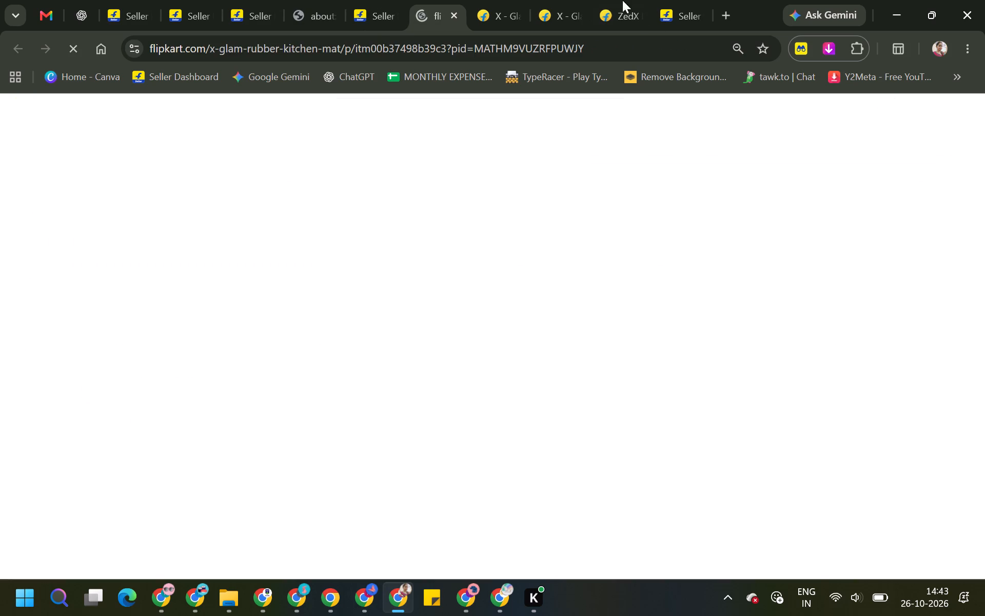
Copy SKU flower_mat_2 from the ads report, search the listings for it and open its Flipkart product page.
left_click(662, 4)
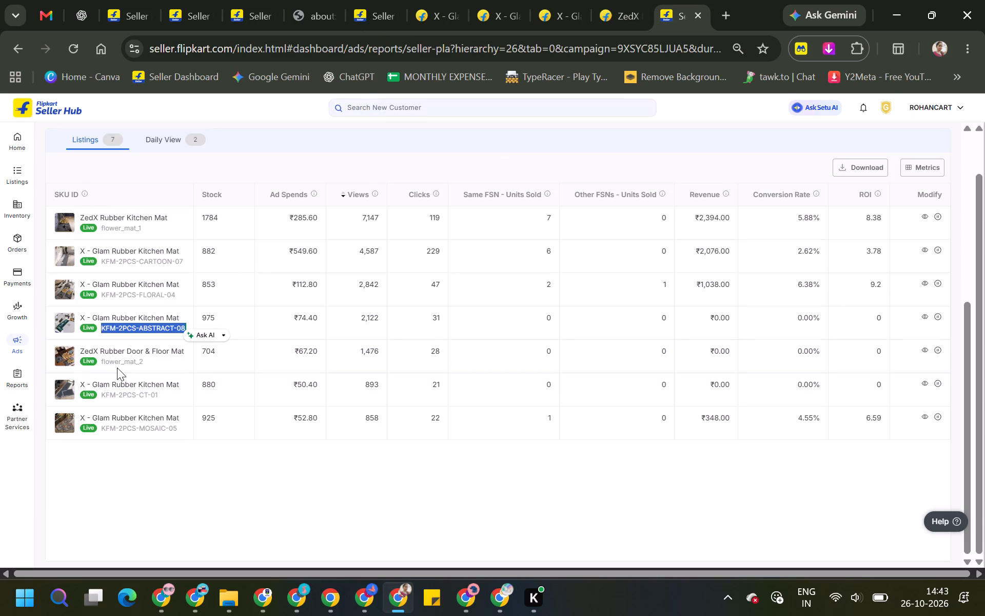
triple_click(117, 368)
key("ctrl+c")
left_click(435, 0)
left_click(379, 0)
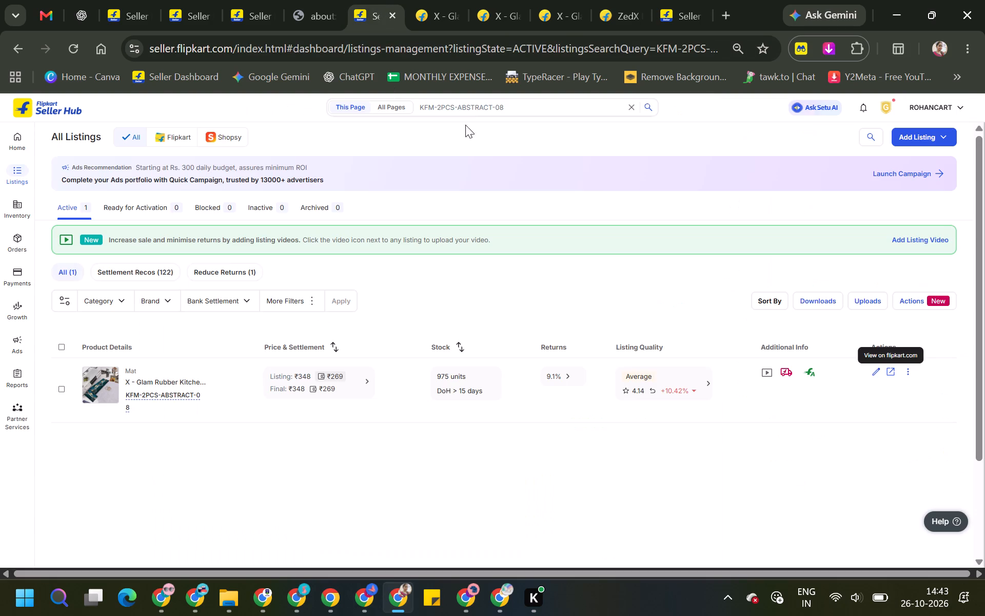
triple_click(478, 114)
key("ctrl+a")
key("ctrl+v")
key("Return")
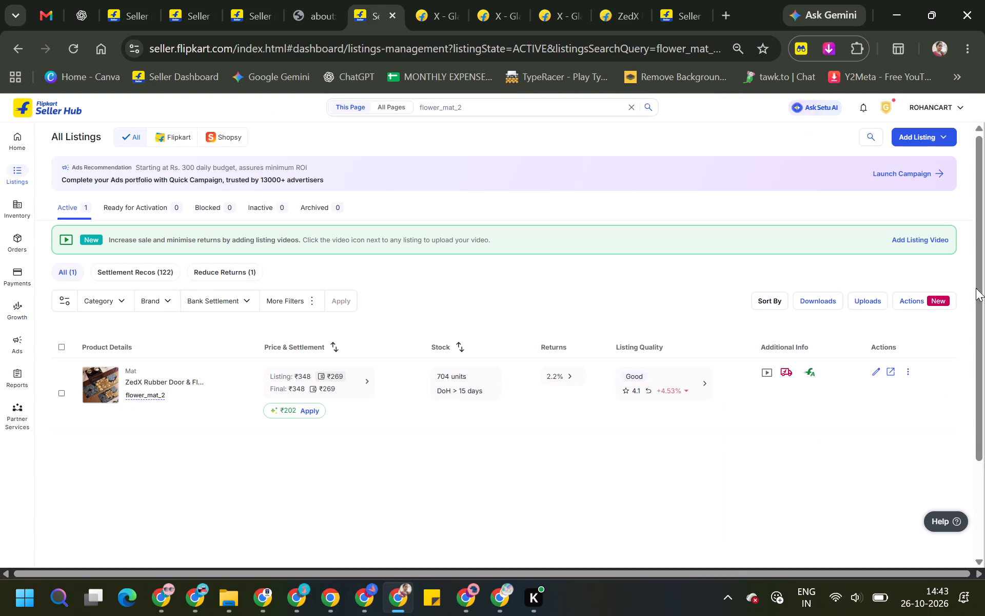
left_click(891, 375)
Copy SKU KFM-2PCS-CT-01 from the ads report, search the listings for it and open its Flipkart product page.
left_click(675, 0)
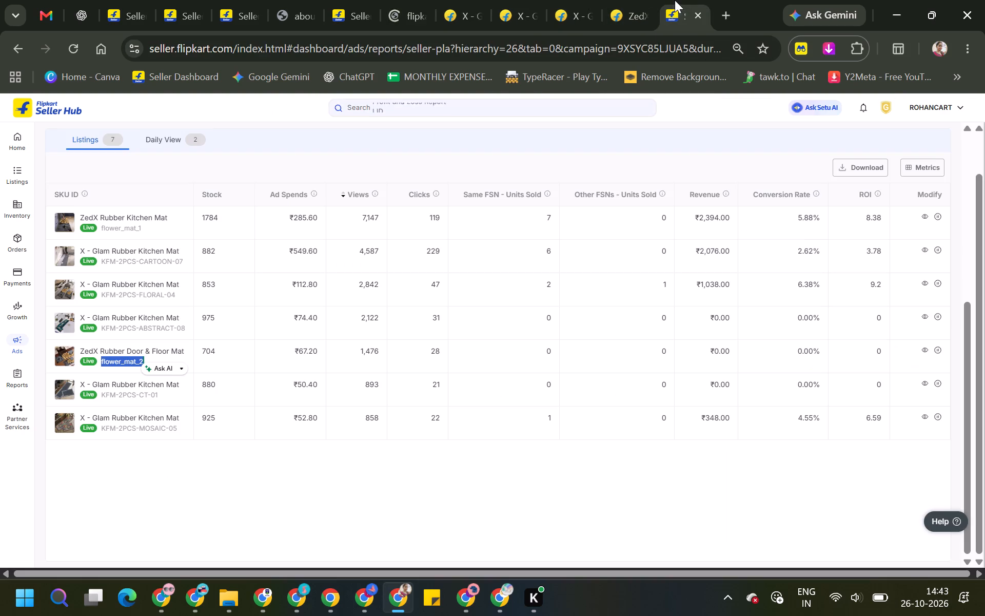
triple_click(125, 392)
key("ctrl+c")
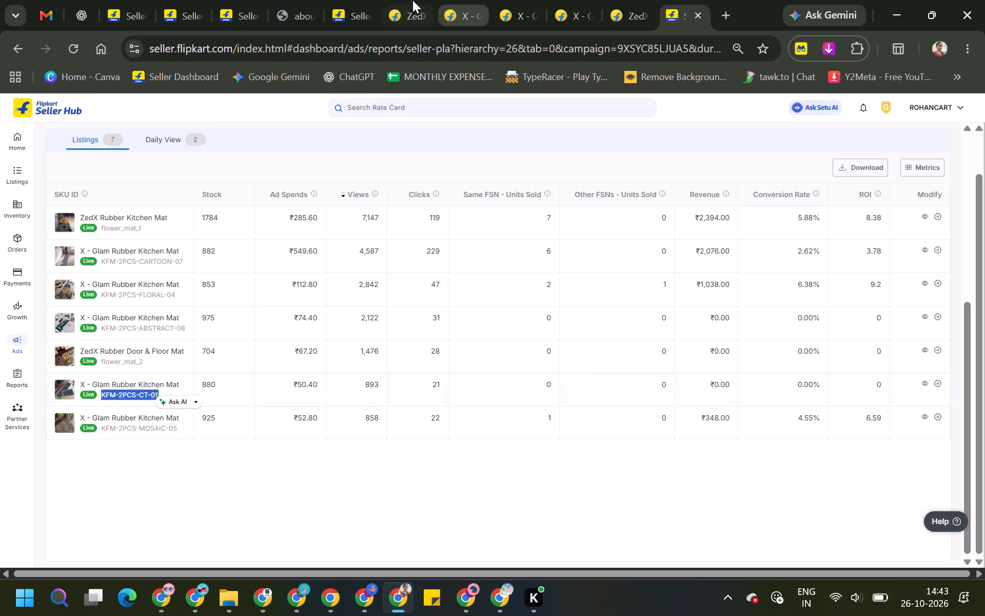
left_click(408, 0)
left_click(380, 0)
left_click(366, 0)
triple_click(443, 103)
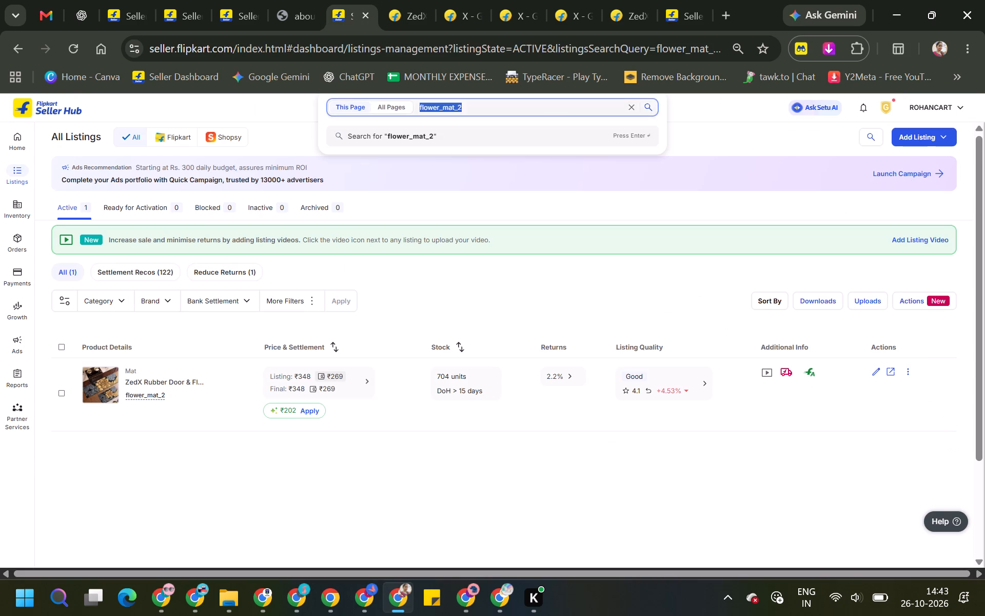
key("ctrl+v")
key("Return")
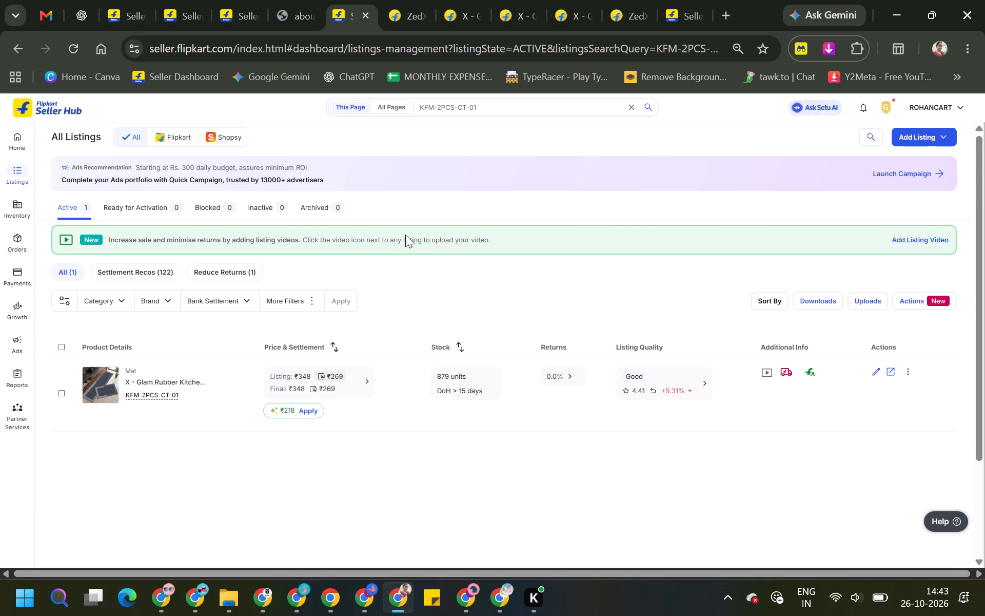
left_click(891, 370, "ctrl")
Copy SKU KFM-2PCS-MOSAIC-05 from the ads report, search the listings for it and open its Flipkart product page.
left_click(700, 0)
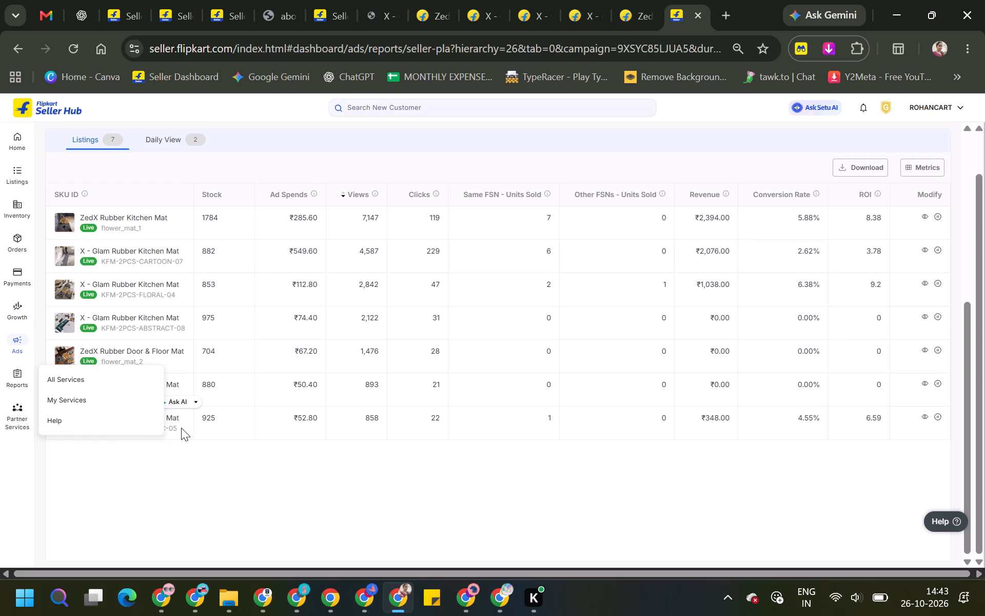
triple_click(164, 425)
left_click(164, 425)
key("ctrl+c")
left_click(337, 0)
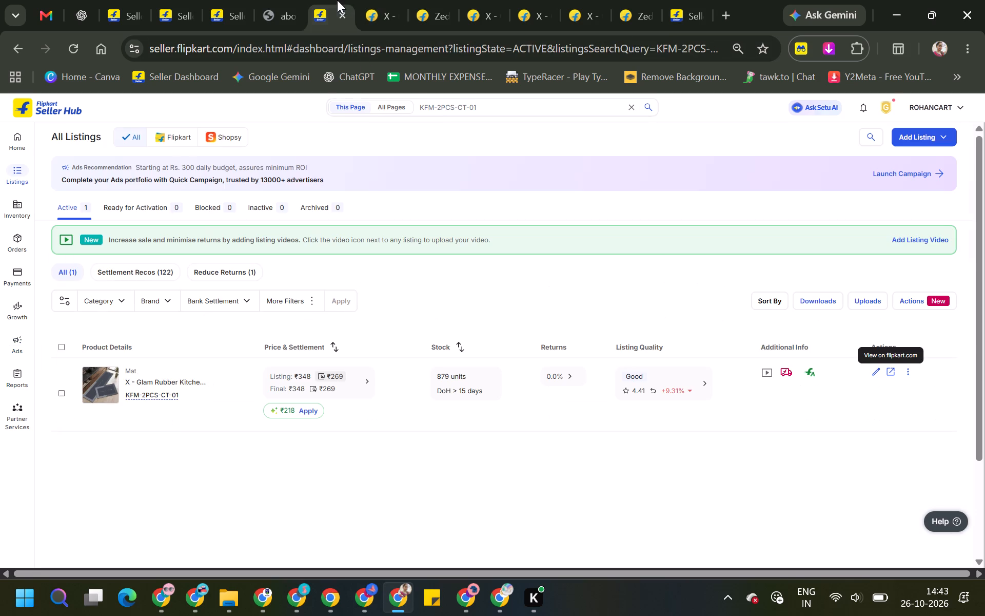
triple_click(449, 107)
key("ctrl+v")
key("Return")
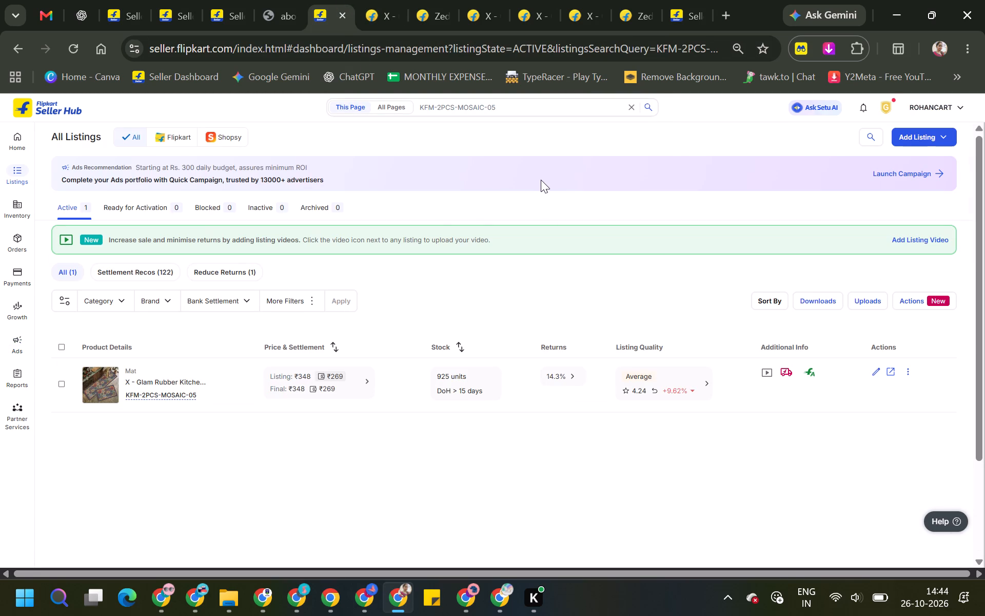
left_click(889, 374, "ctrl")
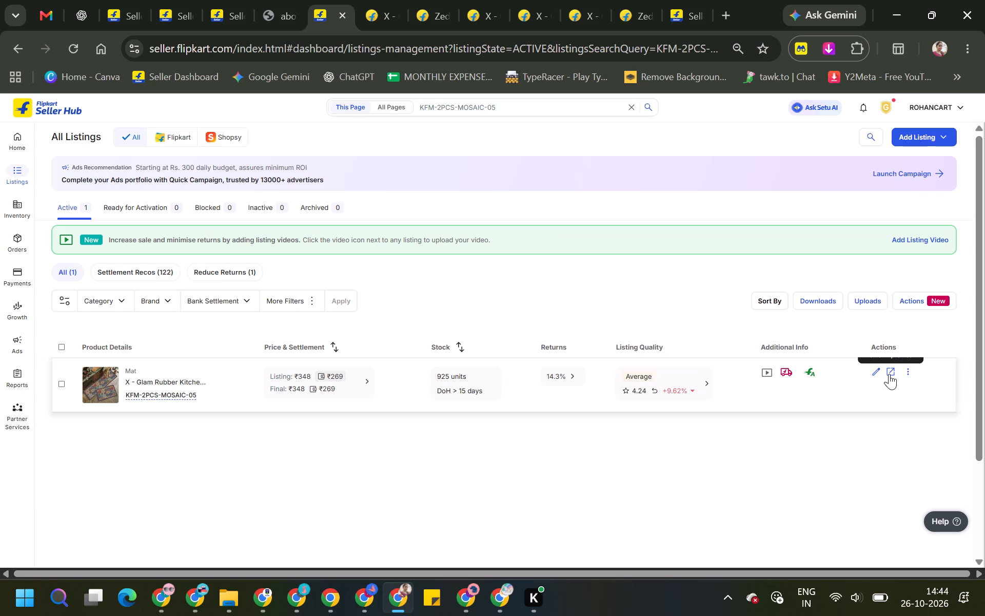
Copy product ID MATHM9VUZJUWBUUU from the mosaic mat's page address and search for it on the MEETONLINEZONE account's listing creation page.
left_click(372, 599)
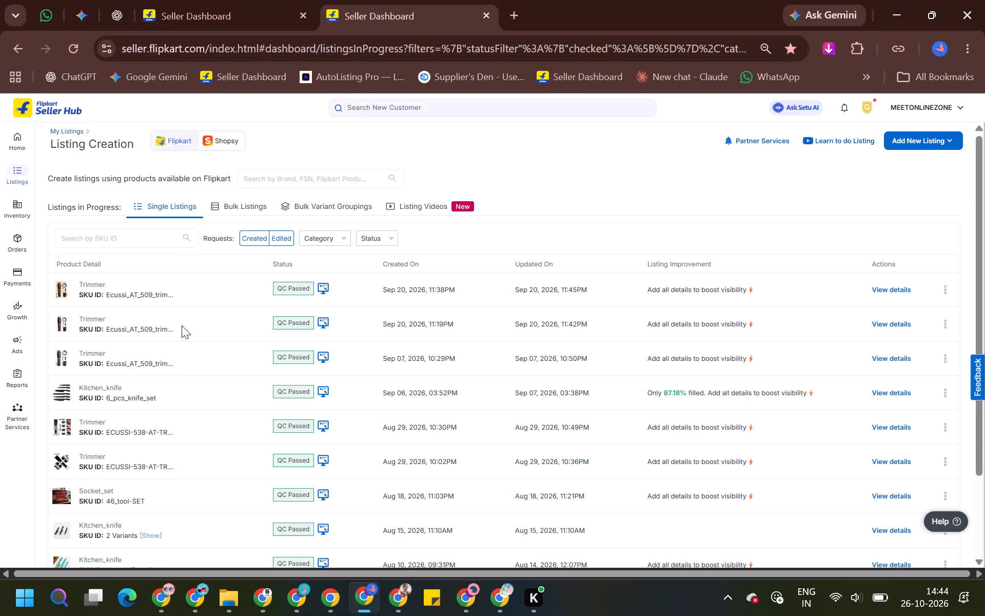
left_click(236, 0)
left_click(455, 0)
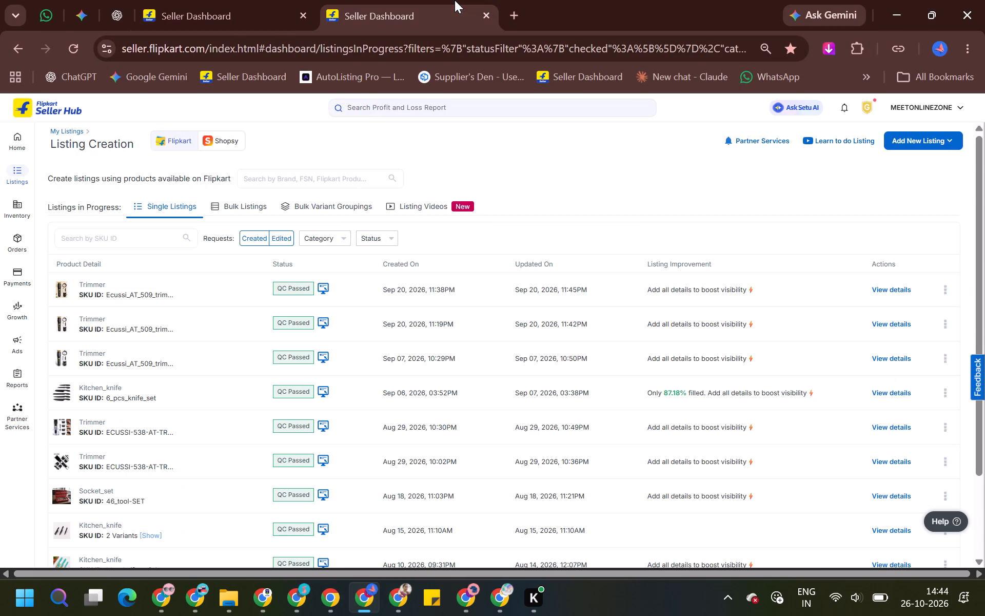
left_click(897, 0)
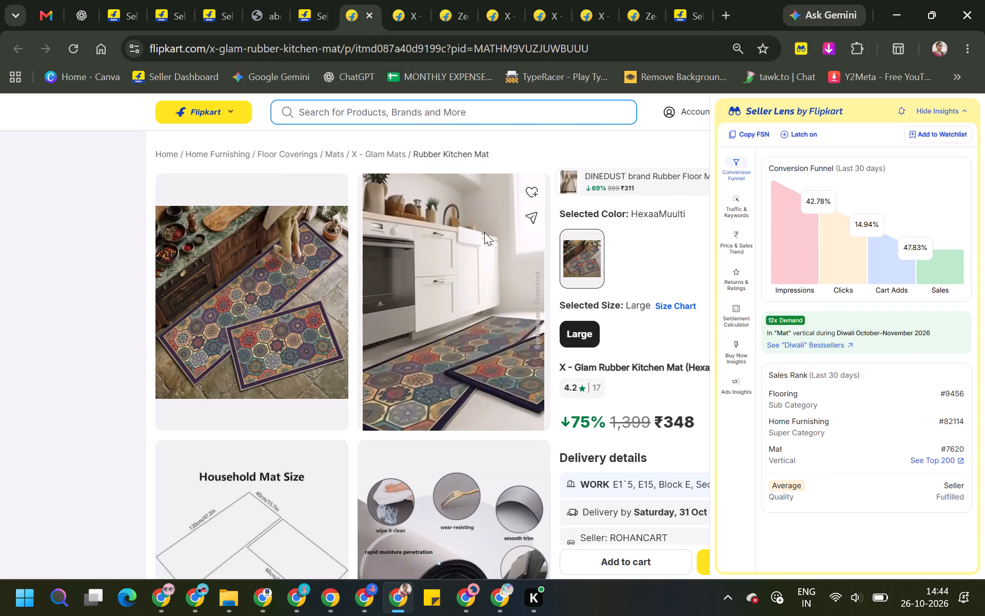
double_click(507, 48)
key("ctrl+c")
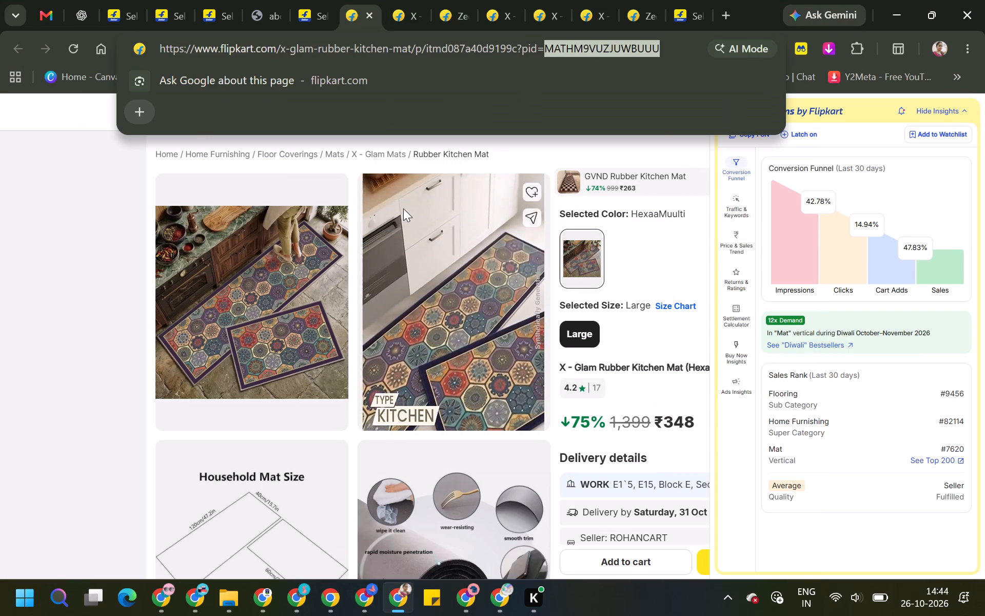
key("alt+Tab")
left_click(288, 171)
key("ctrl+v")
key("Return")
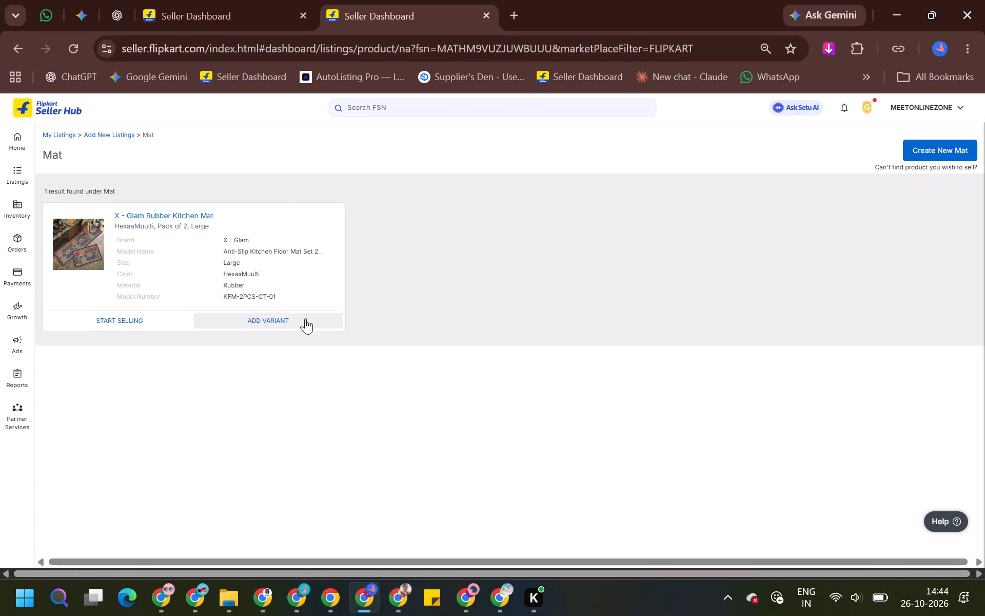
Check the hexagon mat's Flipkart product page, and start selling the X - Glam Rubber Kitchen Mat from the MEETONLINEZONE account.
key("alt+Tab")
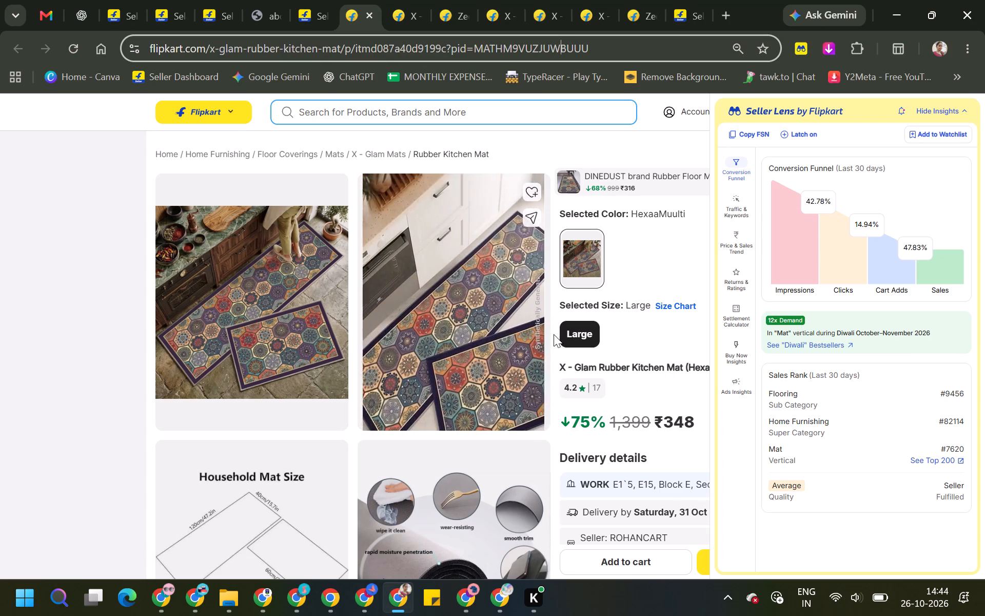
left_click(643, 149)
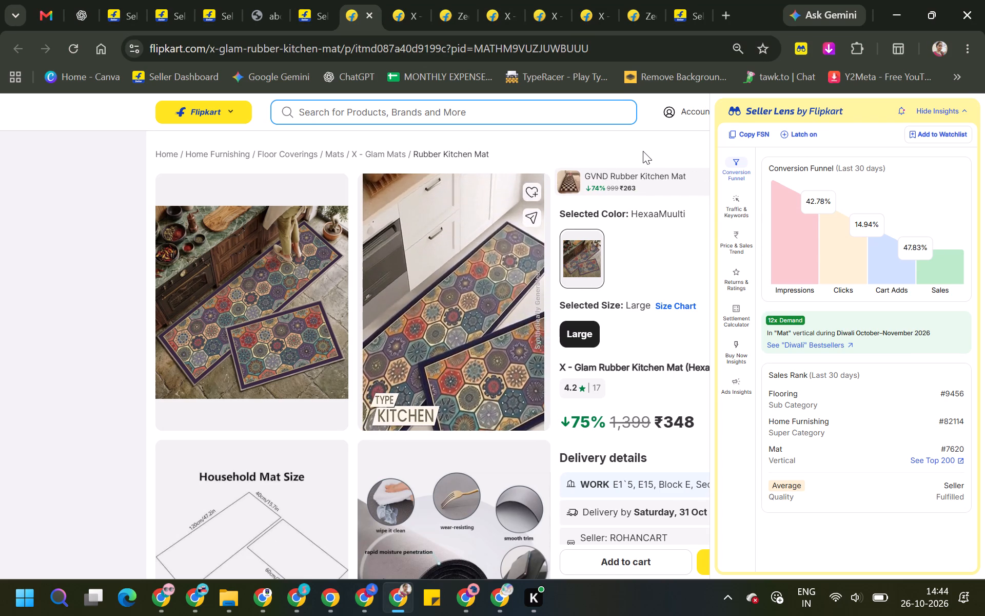
key("alt+Tab")
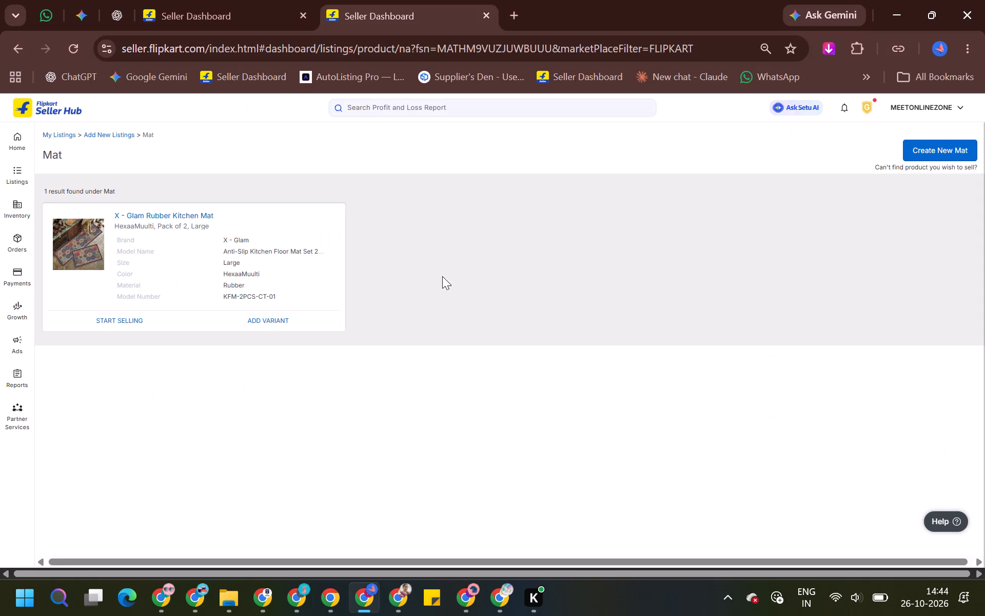
left_click(155, 330)
left_click(155, 324)
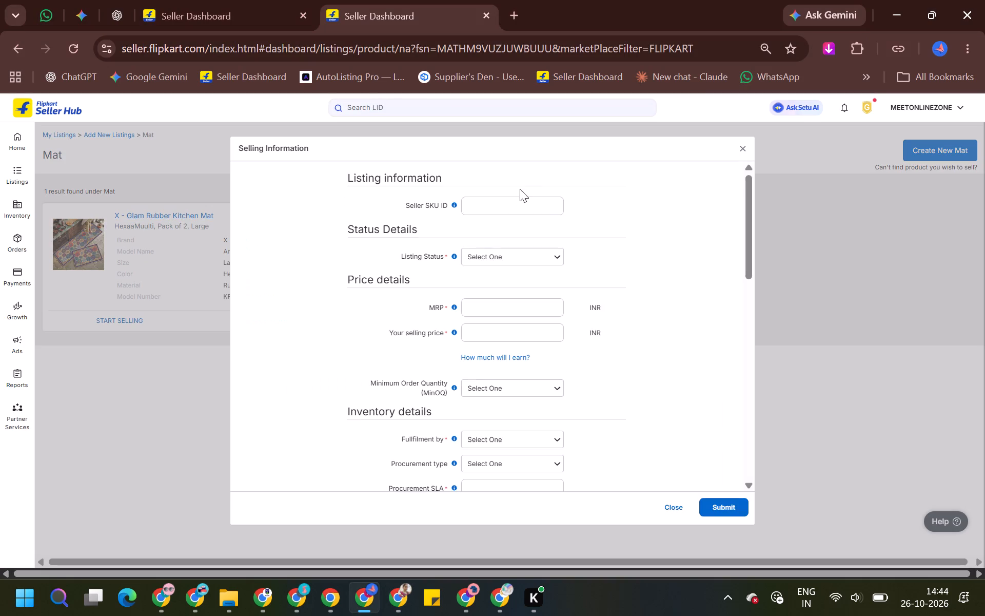
Enter R-HexaMulti-Mat as the seller SKU ID in the mat's selling information.
left_click(498, 206)
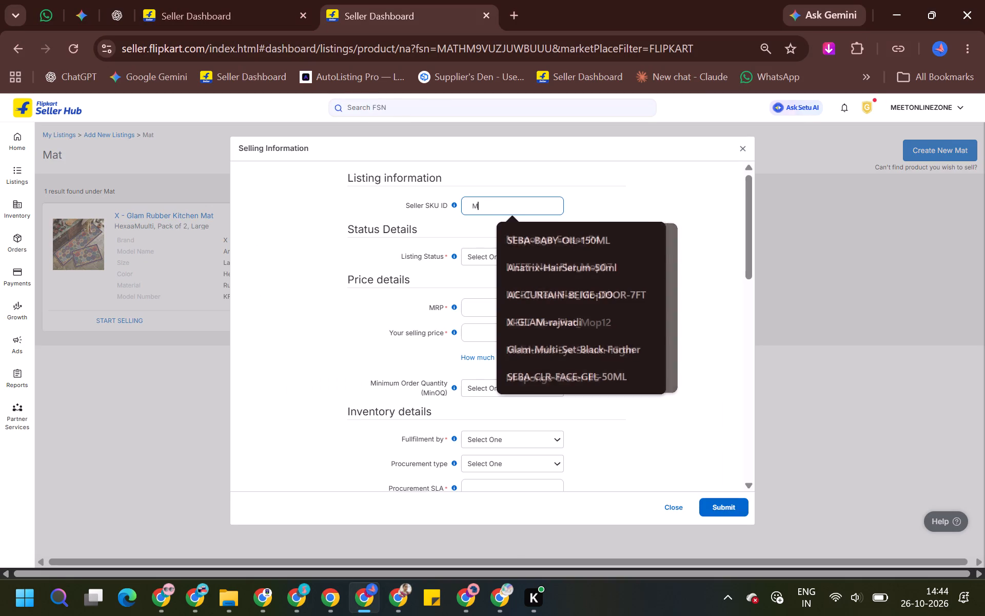
key("Left")
key("Left")
key("Left")
key("Left")
key("Left")
key("Left")
key("Left")
key("Left")
key("Left")
key("Left")
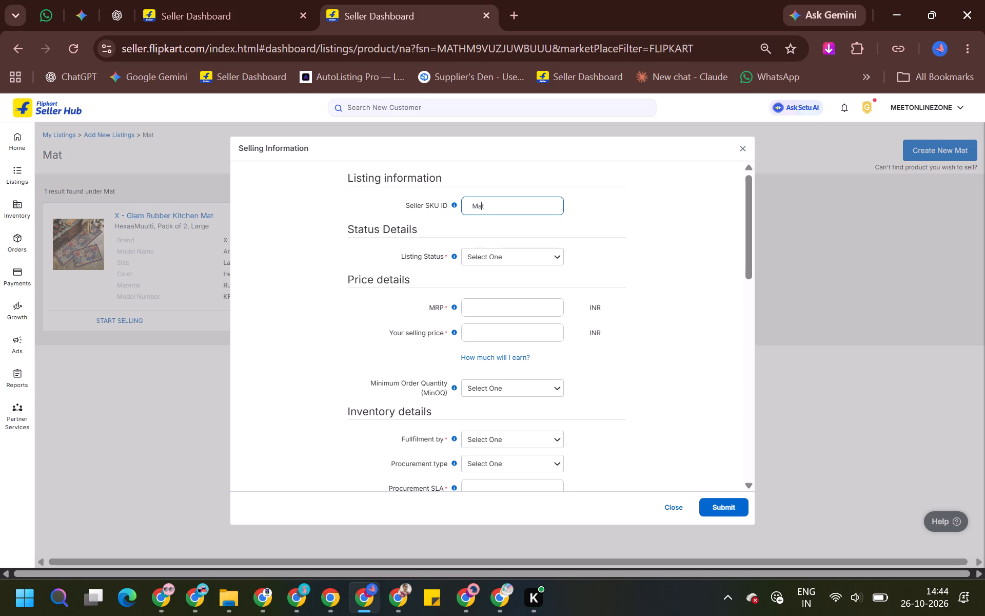
type("X\\")
key("BackSpace")
key("h")
key("BackSpace")
key("BackSpace")
key("h")
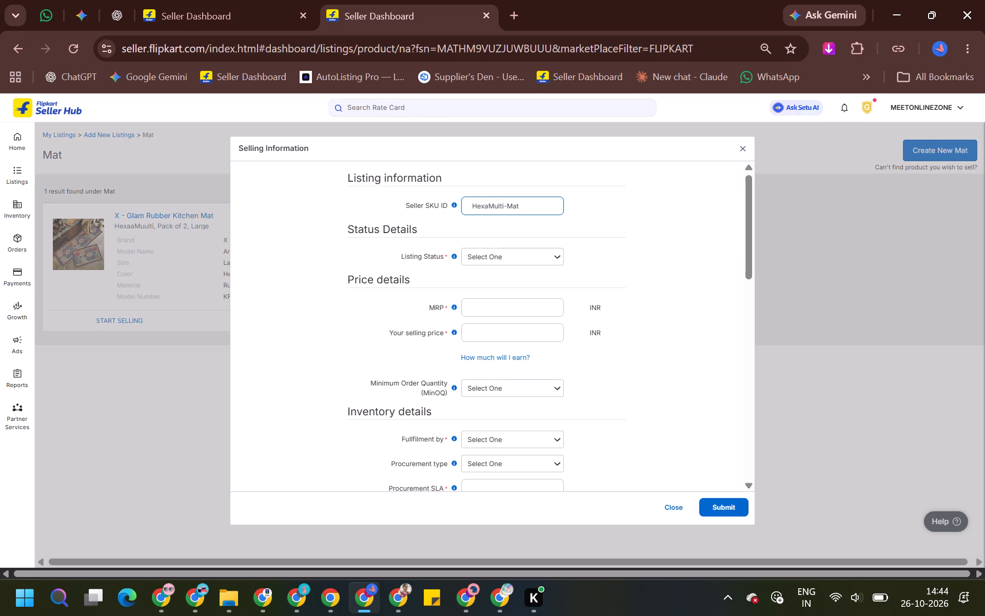
left_click(563, 202)
key("alt+Tab")
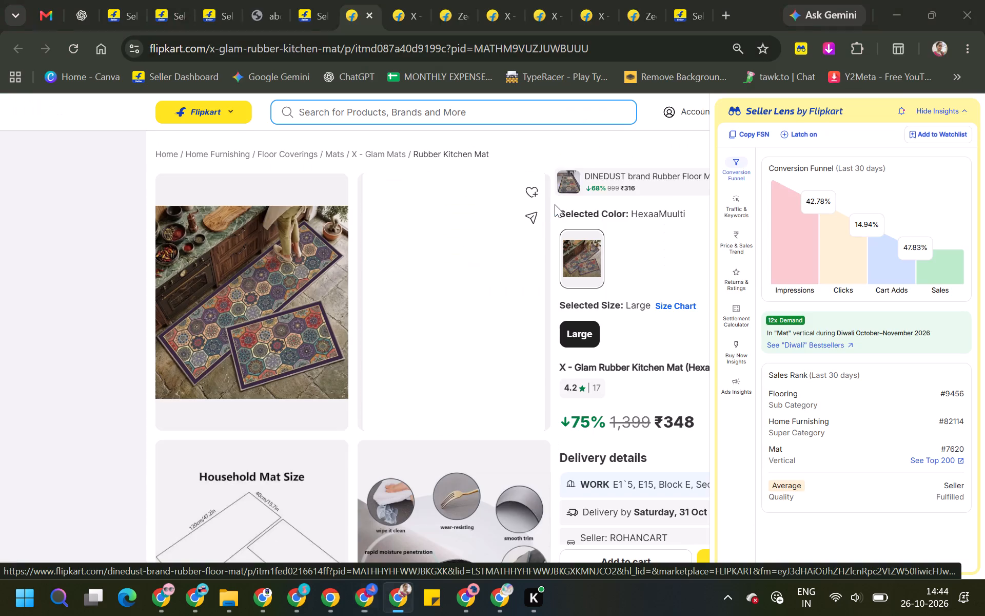
key("alt+Tab")
left_click_drag(538, 205, 460, 205)
key("Left")
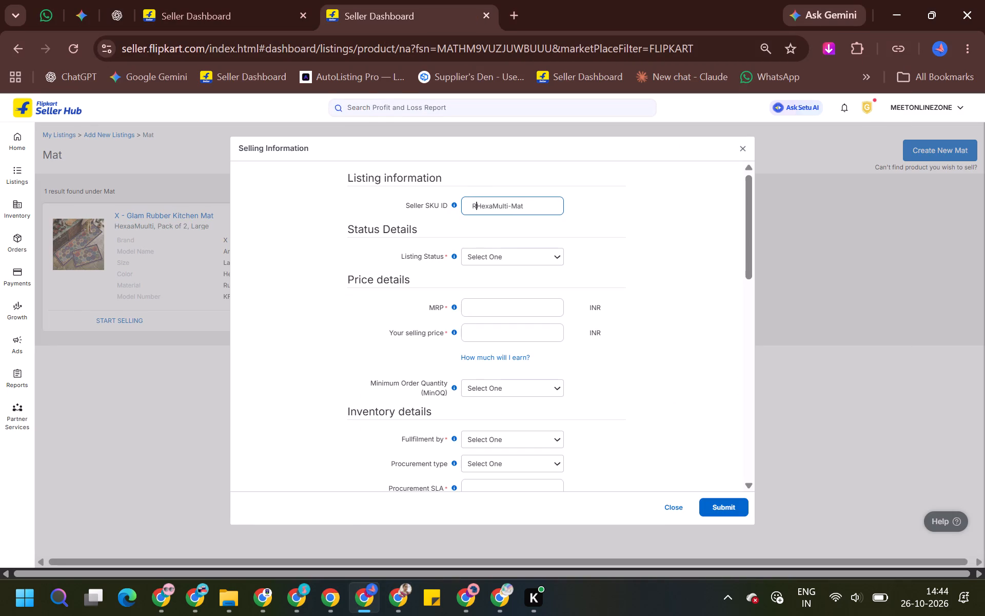
key("Tab")
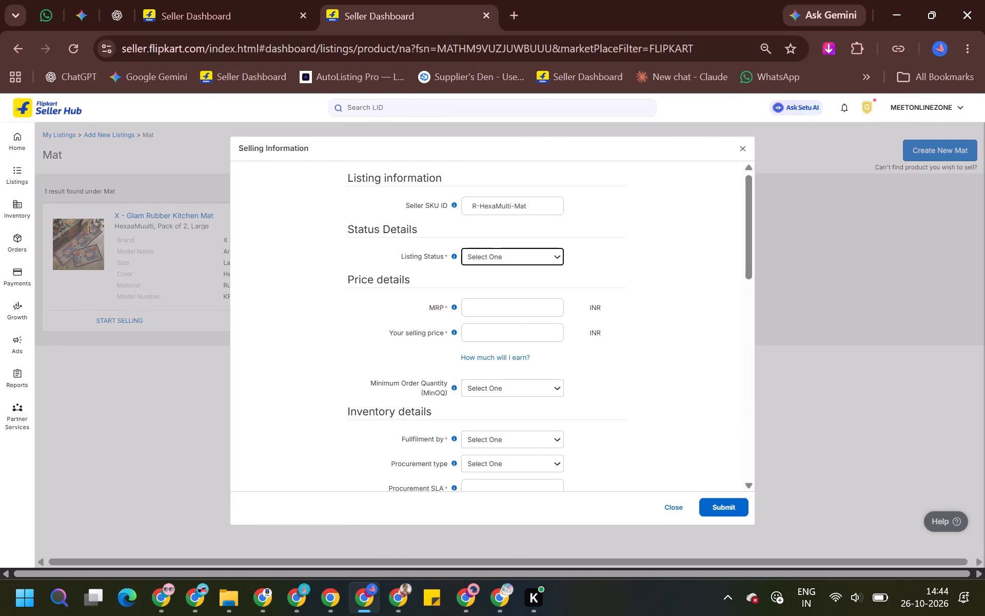
Consult the mat's Flipkart page for pricing and set the MRP to 1399 INR and the selling price to 399 INR.
key("alt+Tab")
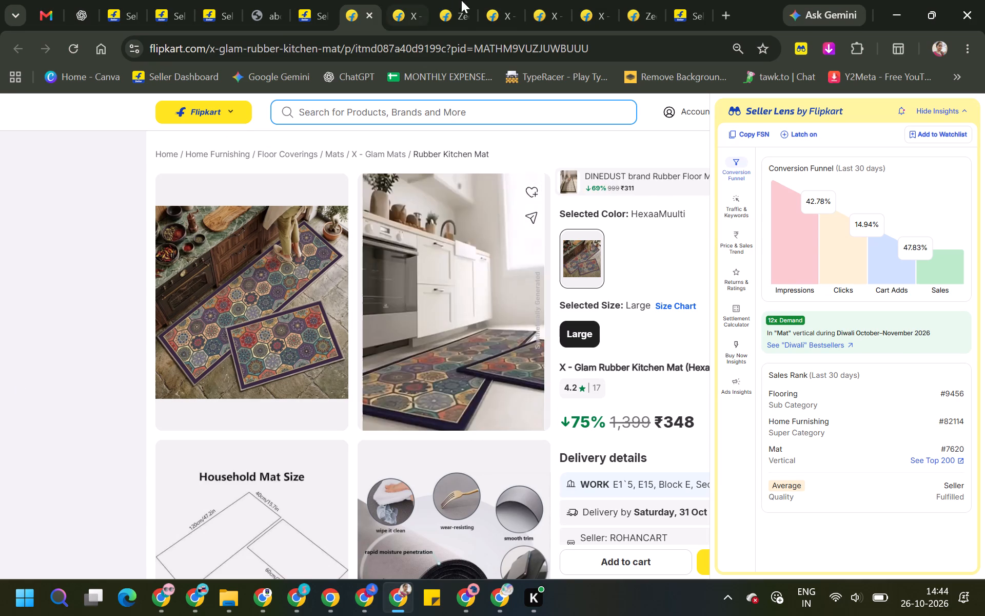
key("alt+Tab")
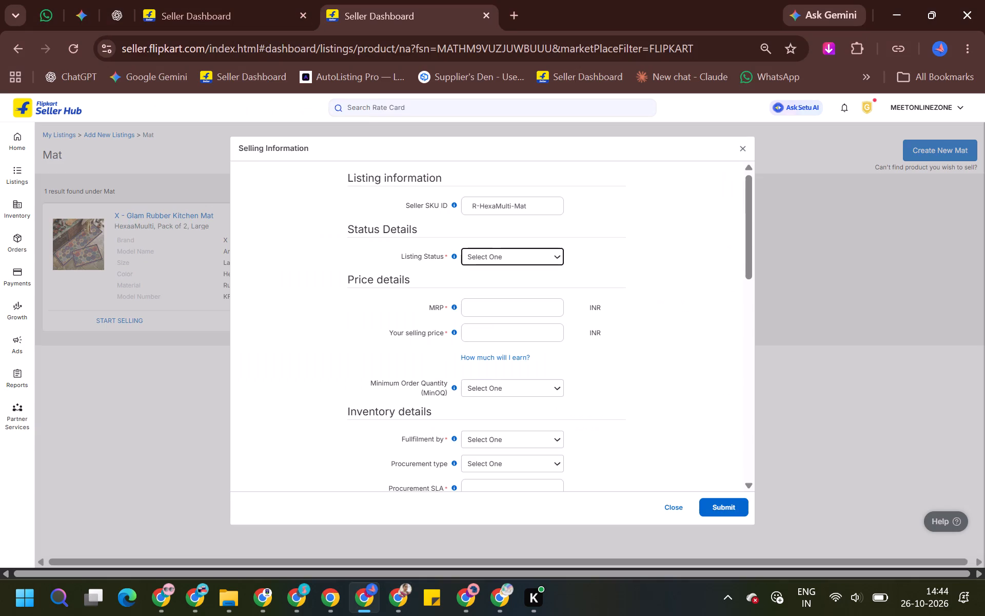
left_click(483, 306)
key("alt+Tab")
key("alt+Tab")
type("1399")
key("Tab")
key("alt+Tab")
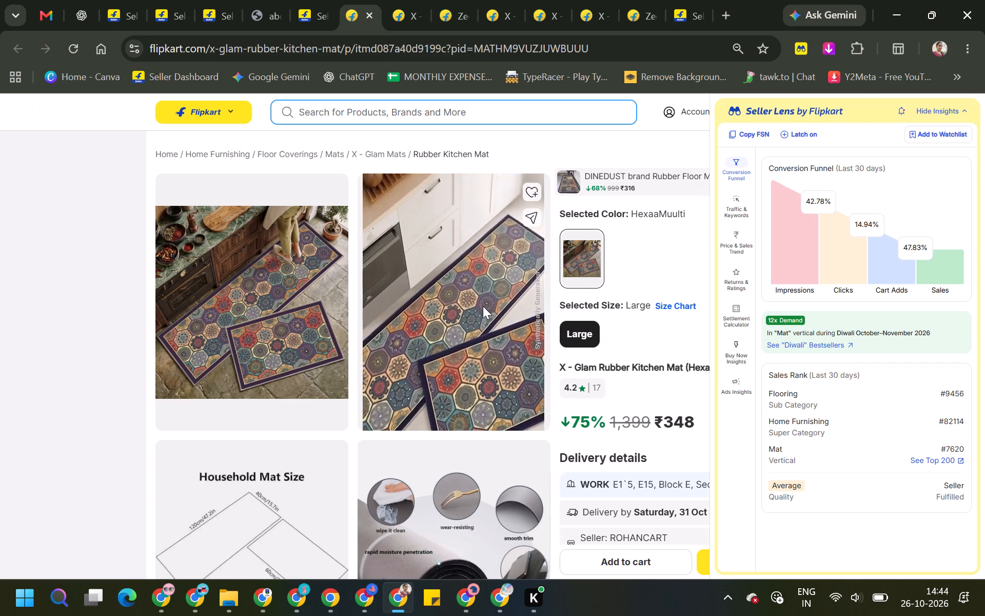
key("alt+Tab")
type("399")
key("Tab")
key("Tab")
Fill in the inventory details: fulfilment by Seller, procurement type Instock, procurement SLA 1 day and stock 1.
scroll(483, 306, "down", 1)
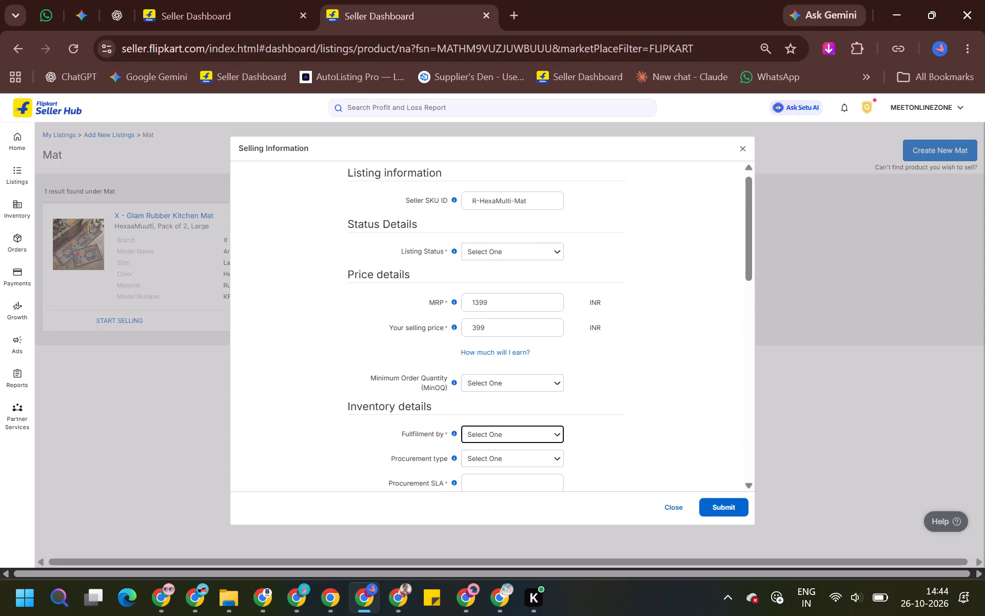
key("Down")
key("Tab")
key("Down")
key("Tab")
key("Down")
key("Tab")
key("1")
key("Tab")
key("1")
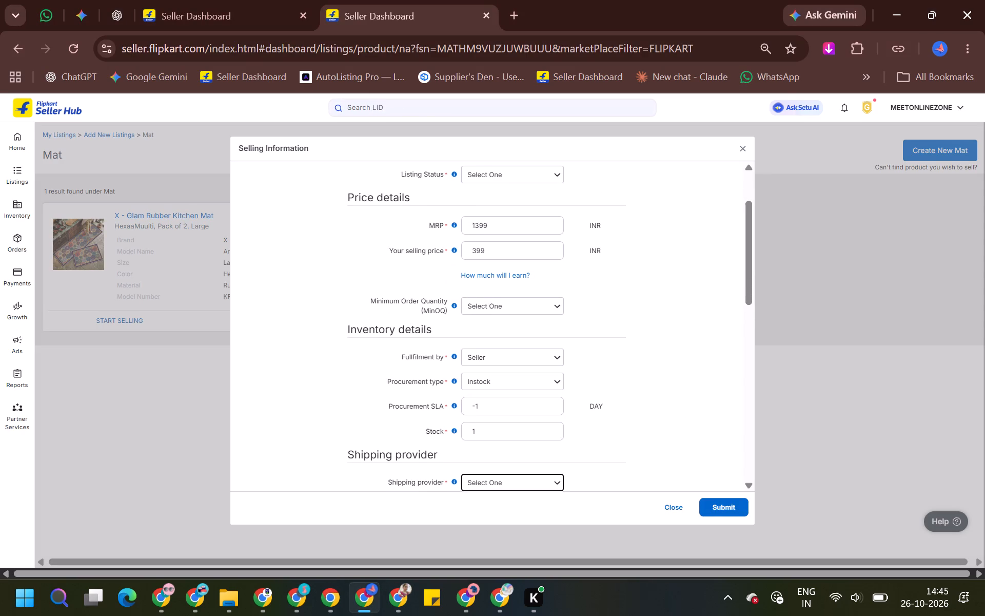
left_click_drag(486, 412, 464, 410)
key("1")
key("BackSpace")
key("Tab")
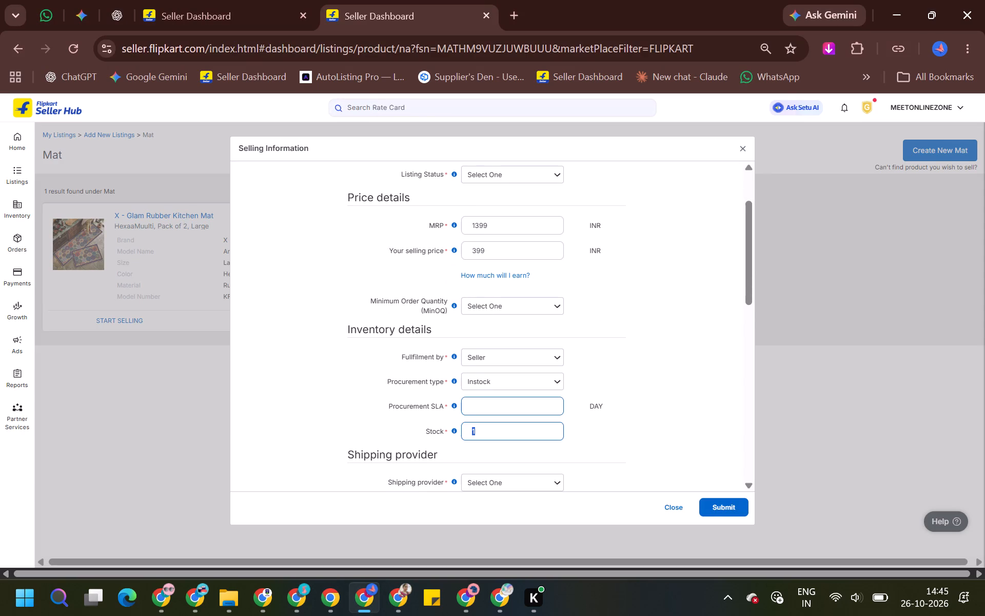
left_click(459, 406)
left_click(483, 404)
key("1")
key("Tab")
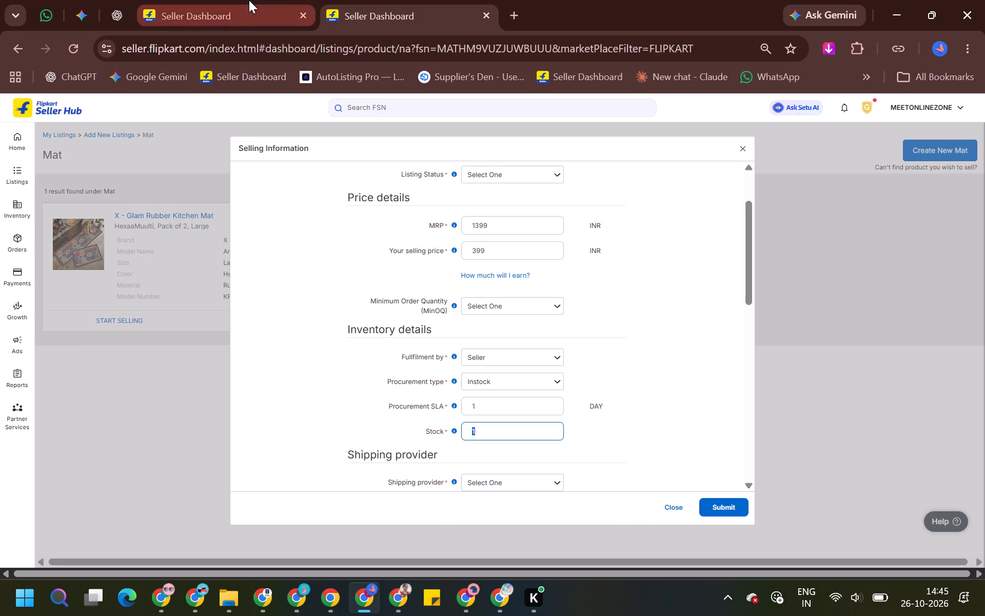
Copy the seller SKU ID R-HexaMulti-Mat from the selling form and switch to Sticky Notes.
key("alt+Tab")
key("alt+Tab")
scroll(498, 210, "up", 2)
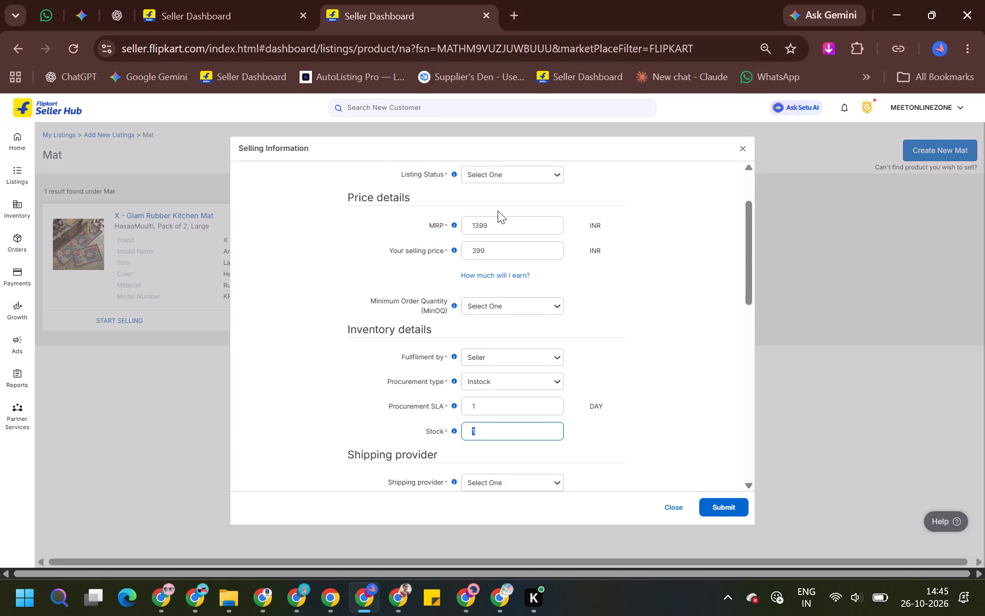
scroll(498, 210, "up", 2)
triple_click(497, 210)
key("ctrl+c")
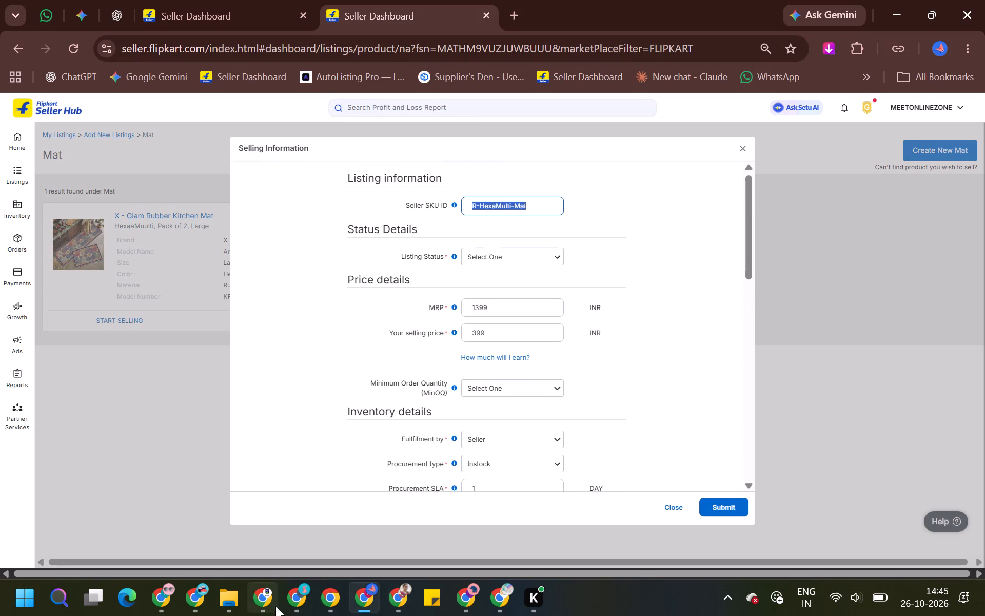
left_click(275, 606)
left_click(263, 603)
left_click(424, 598)
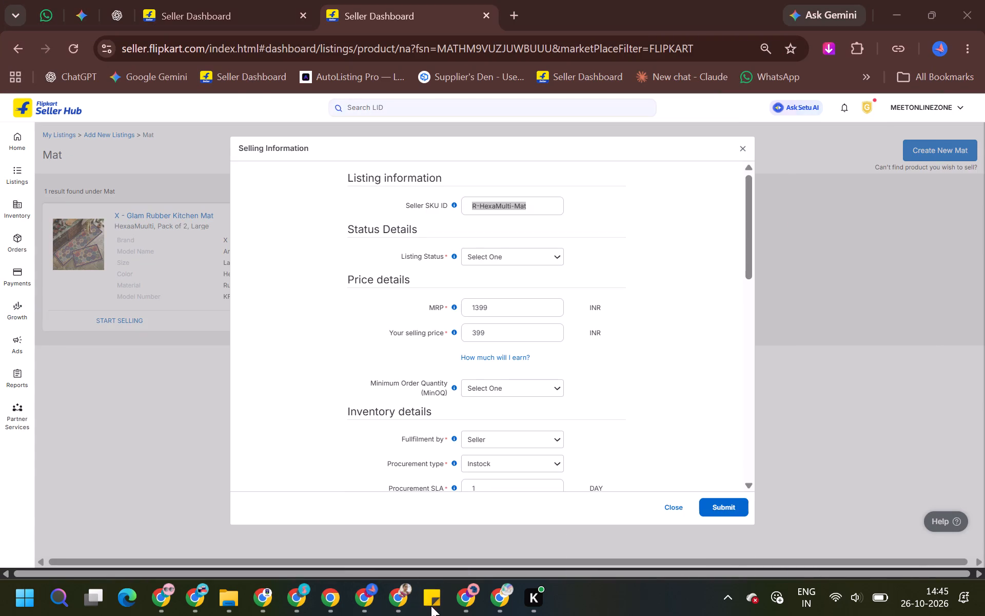
Insert about twenty blank lines above 150_art_set at the top of the note.
left_click(224, 149)
left_click_drag(228, 128, 146, 108)
key("Left")
key("Return")
key("Return")
key("Return")
key("Return")
key("Return")
key("Return")
key("Return")
key("Return")
key("Return")
key("Return")
key("Return")
key("Return")
key("Return")
key("Return")
key("Return")
key("Return")
key("Return")
key("Return")
key("Return")
key("Return")
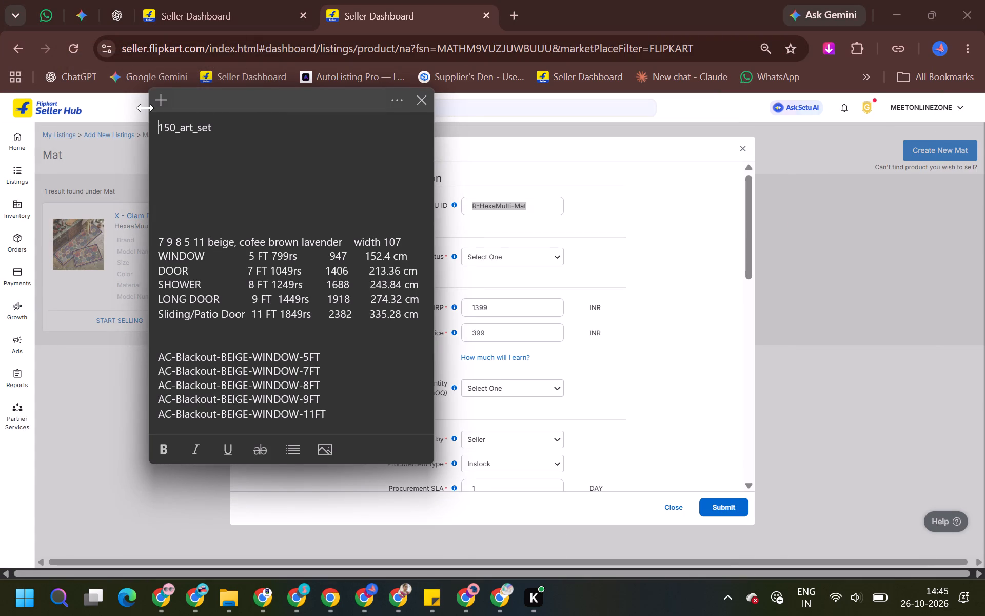
Paste the copied SKU R-HexaMulti-Mat on the first line of the note and start a new line below it.
key("Up")
key("Up")
key("Up")
key("Up")
key("Up")
key("Up")
key("Up")
key("Up")
key("Up")
key("Up")
key("Up")
key("Up")
key("Up")
key("Up")
key("Up")
key("Up")
key("Up")
key("Up")
key("Up")
key("Up")
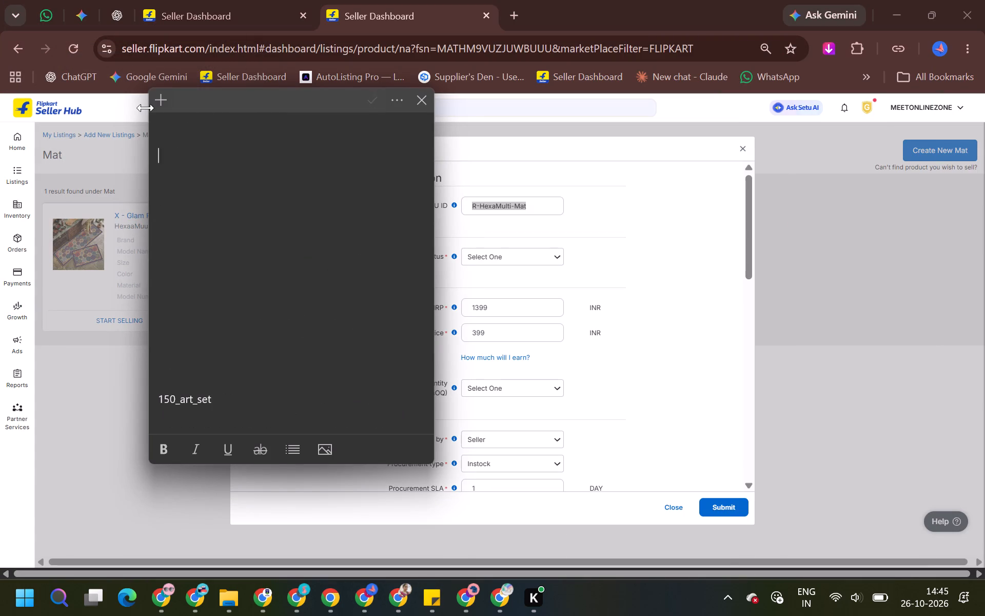
key("ctrl+v")
key("Return")
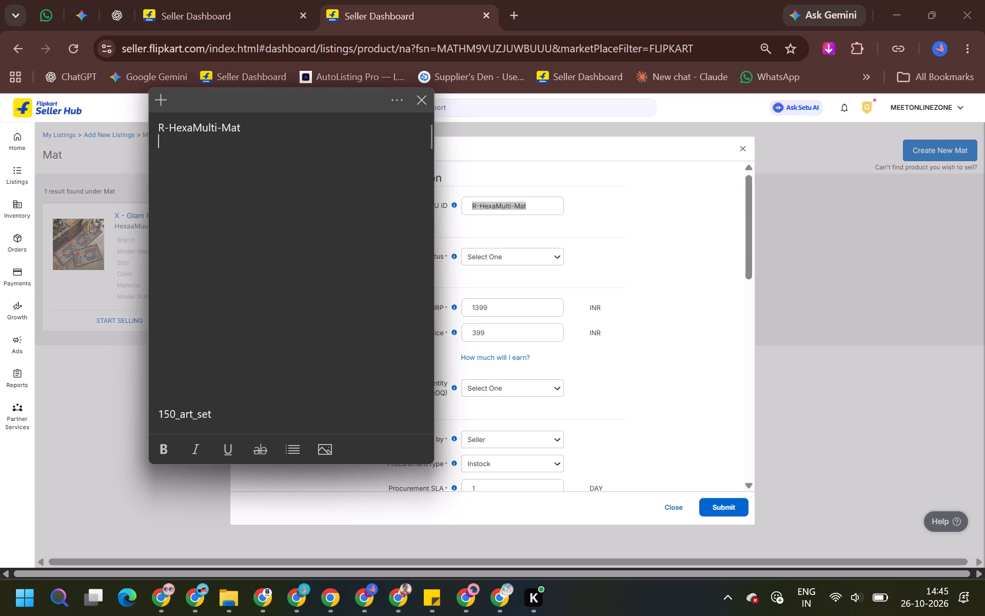
Add the heading "Rohan listing Mapp in Meet Account" above R-HexaMulti-Mat and return to the empty line below the SKU.
left_click_drag(180, 132, 36, 93)
key("Left")
key("Return")
key("Up")
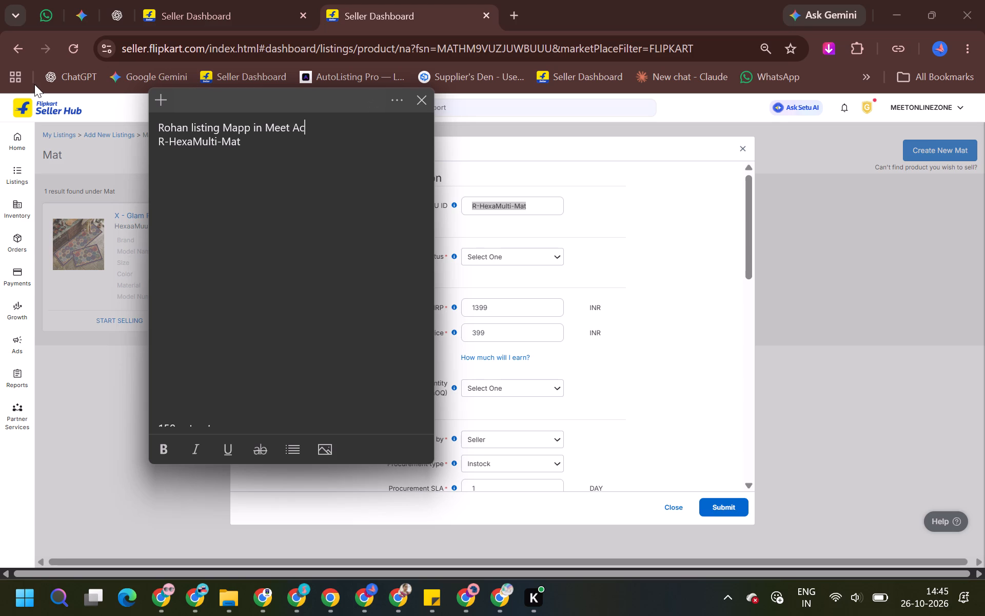
key("Down")
key("Down")
Return to the Flipkart selling information form in Chrome and set the listing status to Active.
left_click(584, 229)
scroll(581, 239, "down", 3)
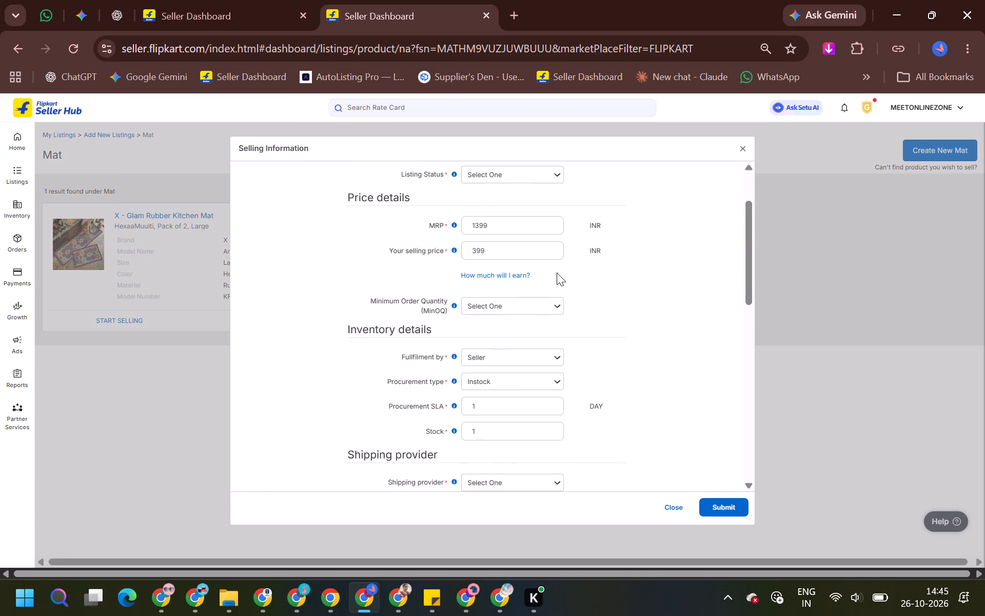
scroll(557, 266, "up", 3)
left_click(538, 252)
left_click(518, 279)
Set the shipping provider to Flipkart in the mat's selling information.
scroll(509, 325, "down", 1)
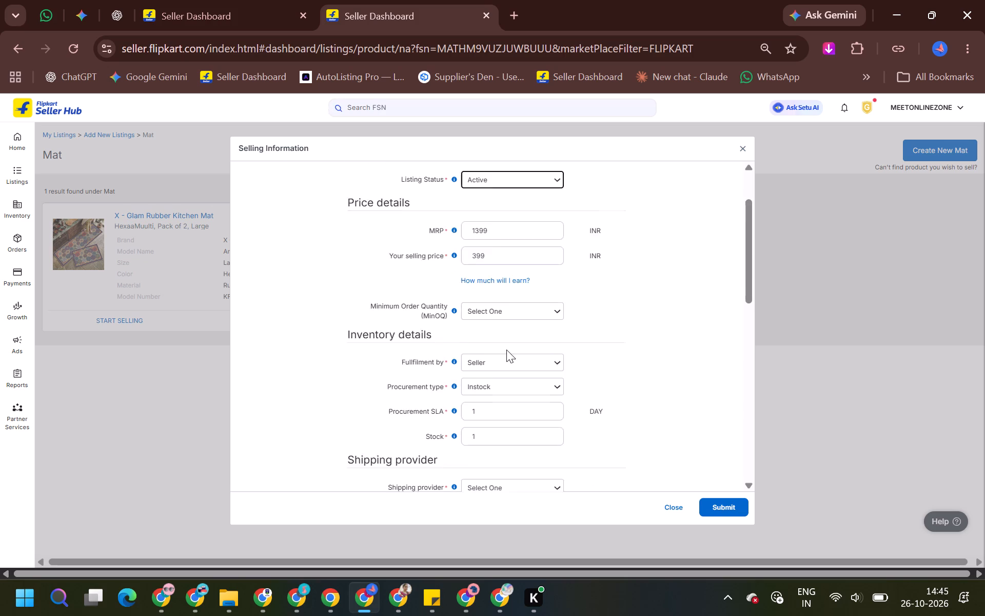
scroll(506, 350, "down", 2)
left_click(506, 343)
left_click(506, 335)
key("Up")
key("Down")
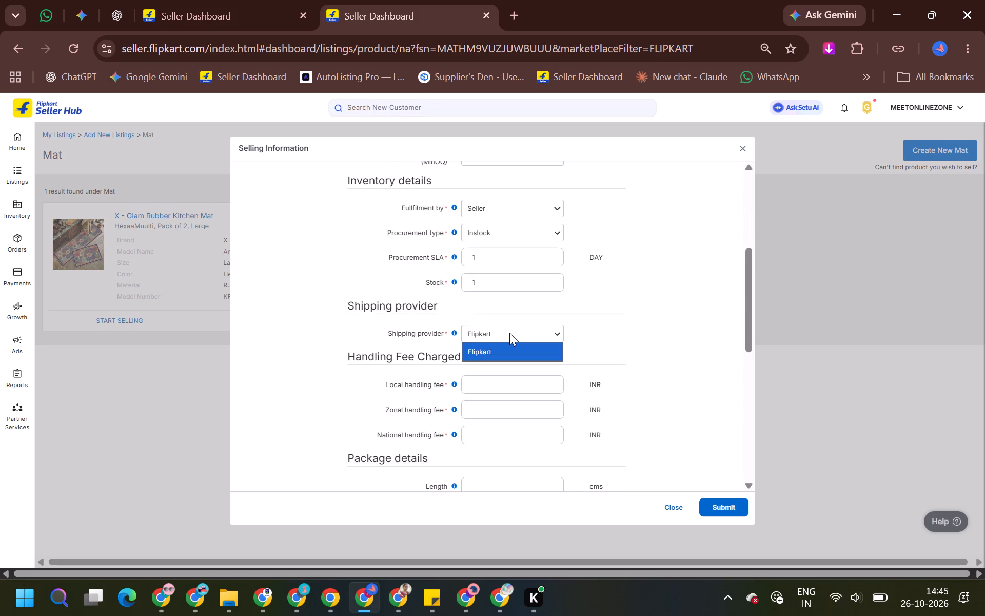
key("Return")
Set the local, zonal and national handling fees charged to the customer to 0 INR each.
key("Tab")
key("Tab")
left_click(481, 382)
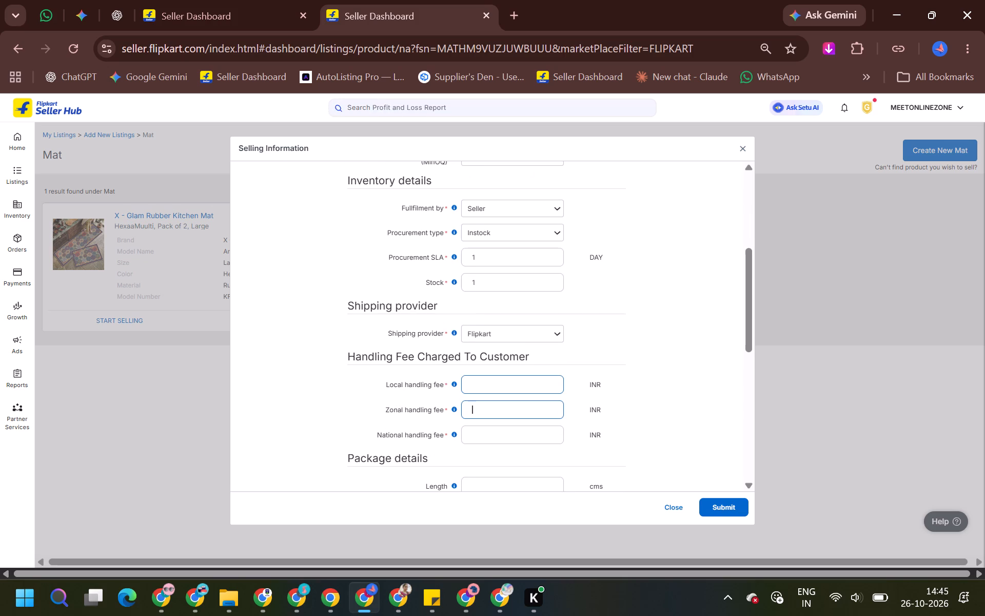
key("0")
key("Tab")
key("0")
key("Tab")
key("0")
key("Tab")
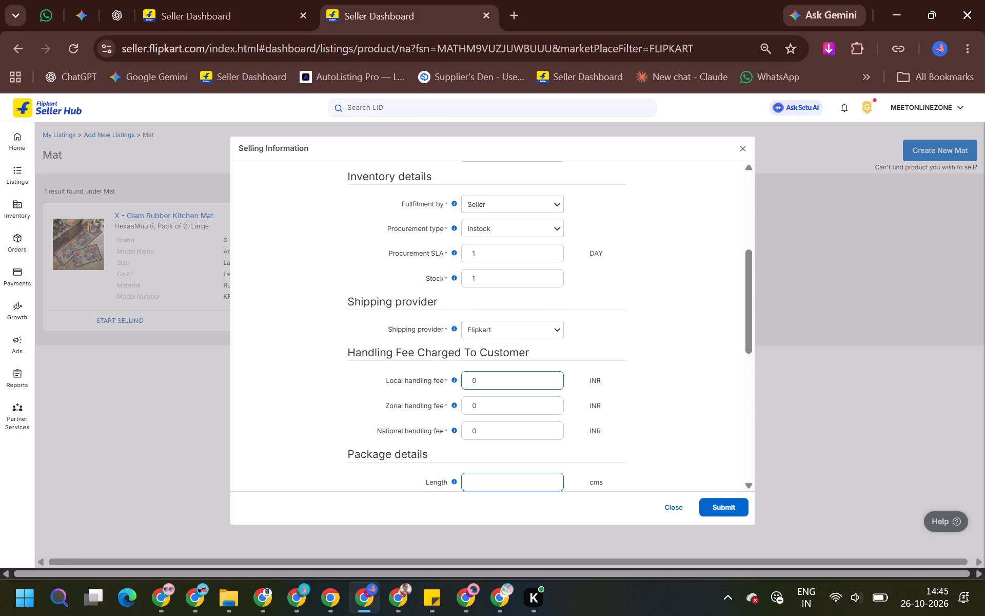
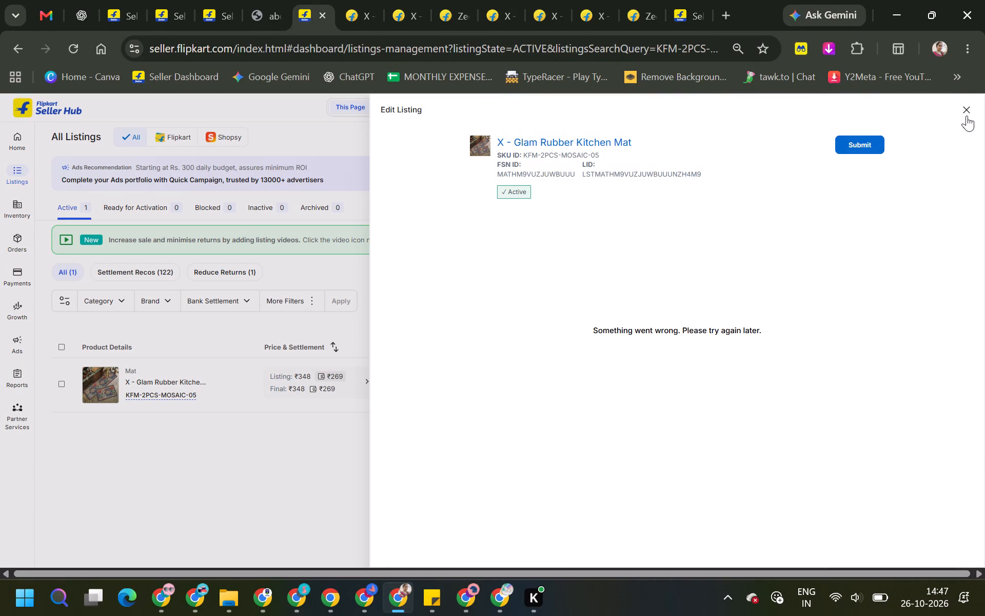
Open the KFM-2PCS-MOSAIC-05 listing for editing and copy its package length of 35 cm into the Meet account's selling form.
left_click(876, 370)
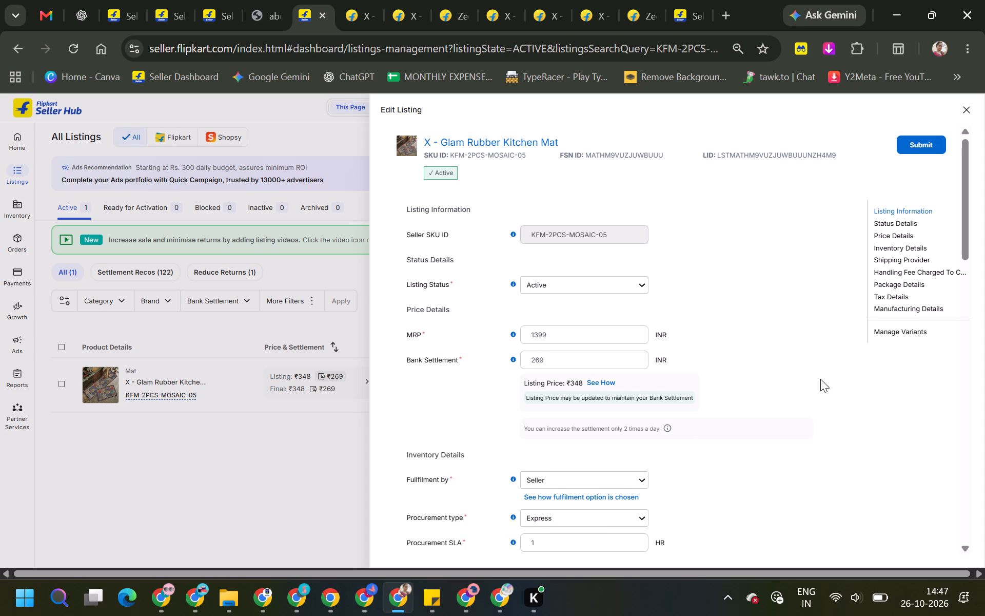
scroll(672, 344, "down", 5)
scroll(564, 377, "down", 2)
left_click(539, 274)
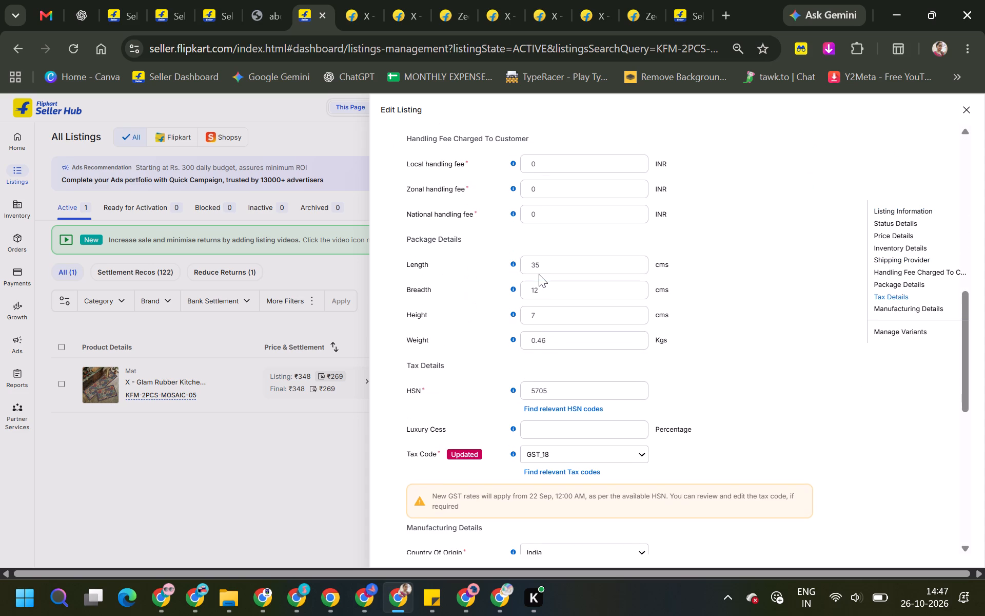
double_click(538, 263)
double_click(538, 263, "ctrl")
key("ctrl+c")
key("alt+Tab")
key("ctrl+v")
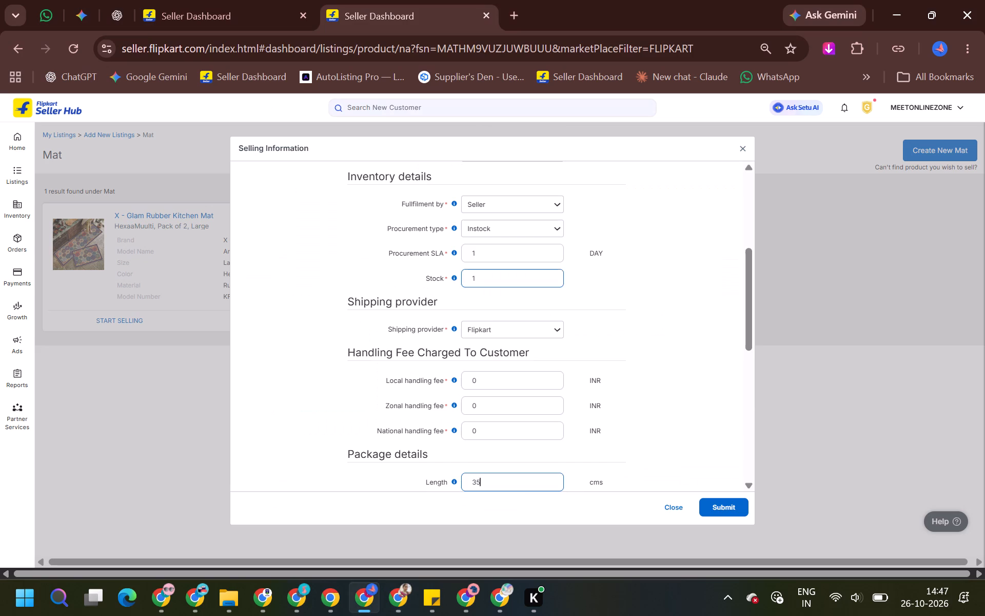
Fill in the package breadth as 12 cm and height as 7 cm in the selling form, matching the reference listing.
key("Tab")
key("alt+Tab")
key("alt+Tab")
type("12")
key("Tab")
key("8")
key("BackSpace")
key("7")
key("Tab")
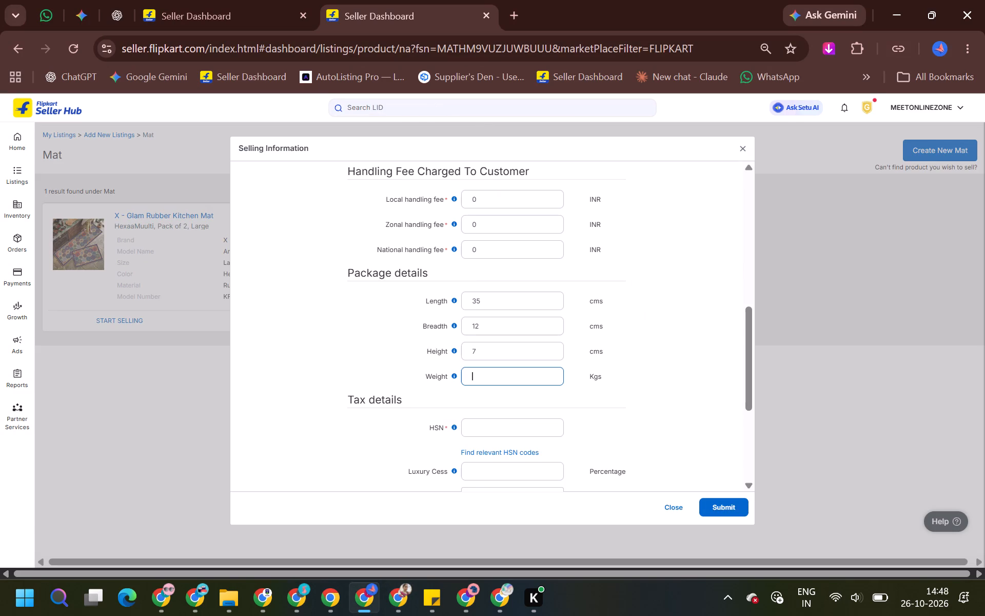
Select the empty package weight field in the selling form and switch to the reference listing for its weight.
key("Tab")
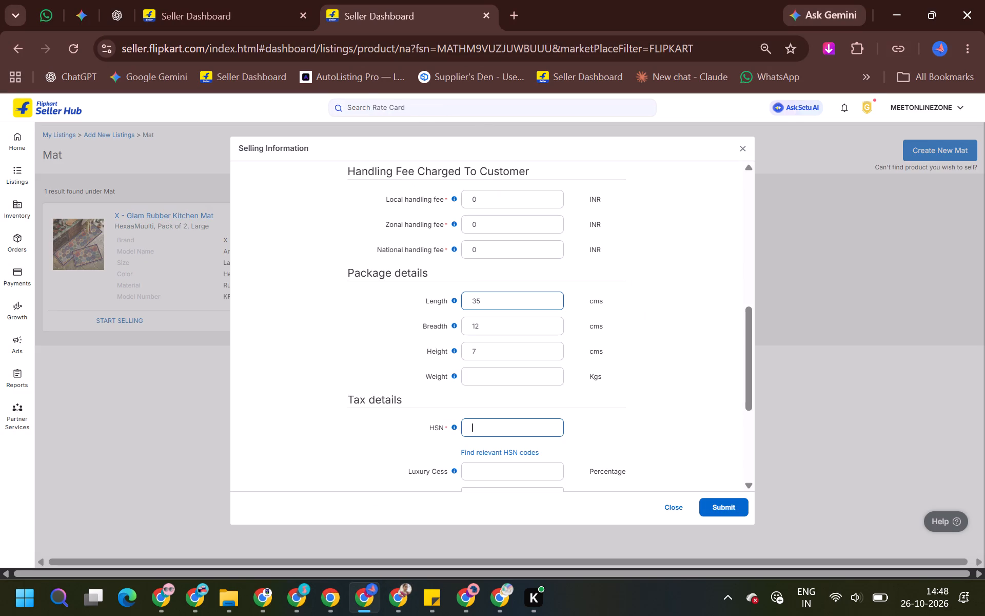
left_click(538, 375)
key("alt+Tab")
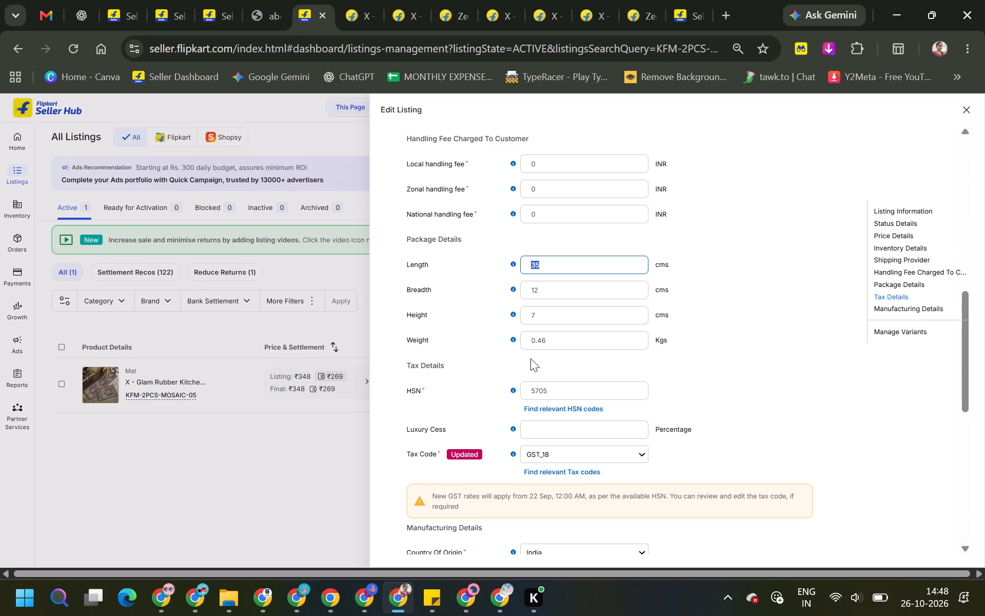
Copy the package weight of 0.46 kg from ROHANCART's listing into the selling form.
triple_click(547, 338)
key("ctrl+c")
key("alt+Tab")
key("ctrl+v")
key("Tab")
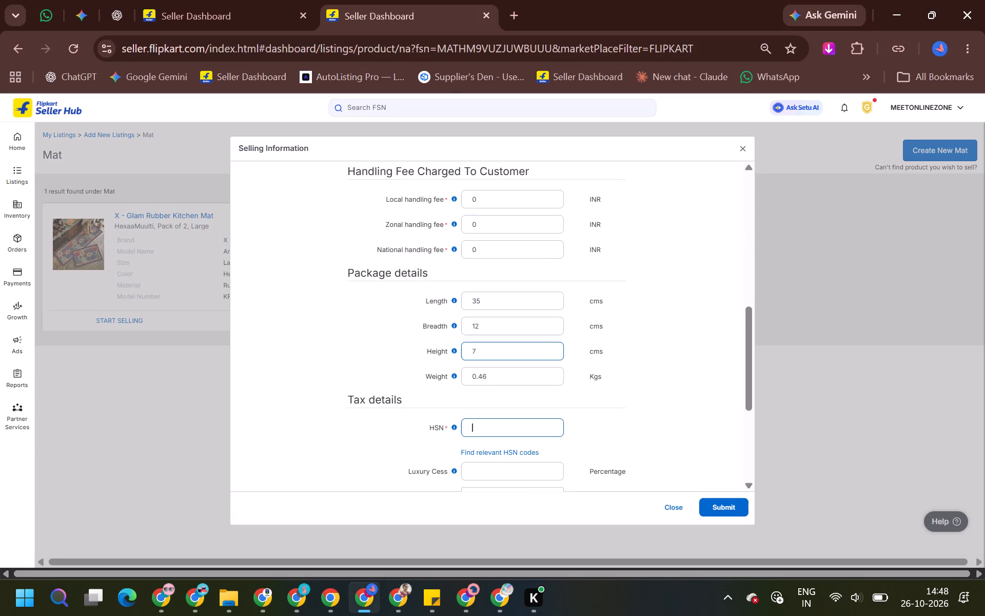
Copy HSN 5705 from ROHANCART's listing into the selling form and set the tax code to GST_18.
key("alt+Tab")
double_click(542, 390)
key("ctrl+c")
key("alt+Tab")
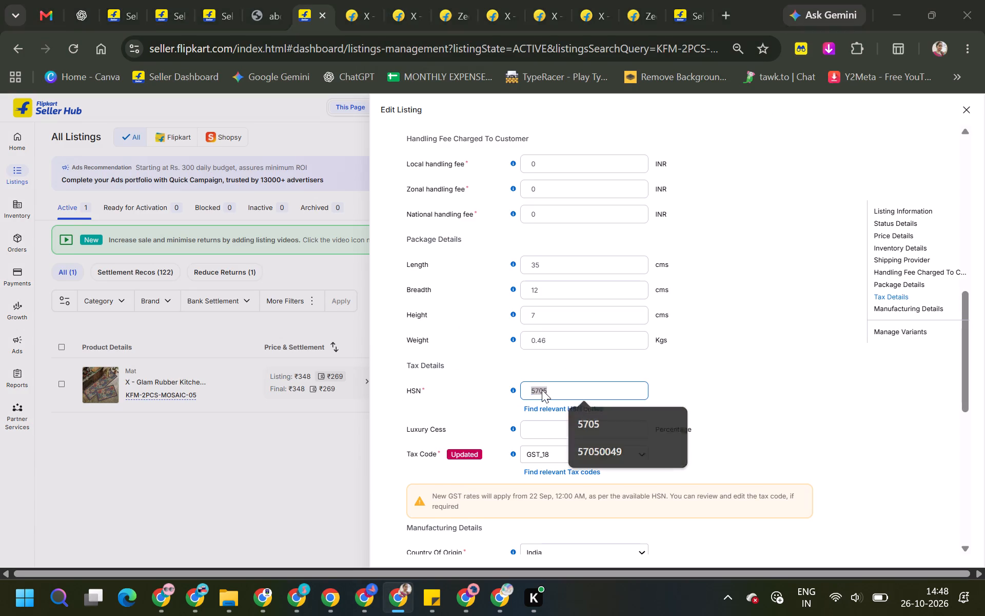
key("ctrl+v")
key("Tab")
key("Tab")
scroll(542, 390, "down", 1)
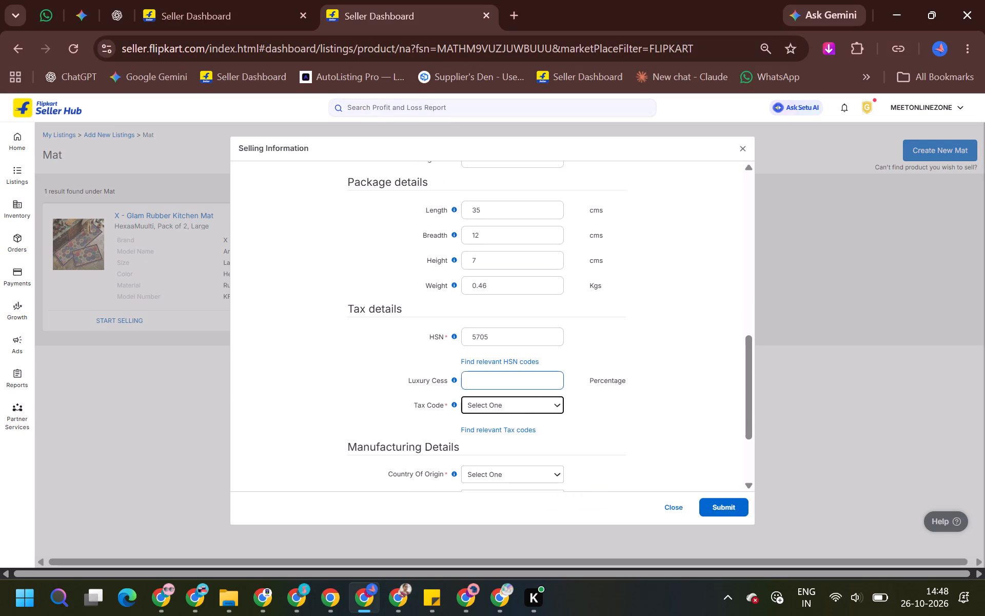
left_click(527, 401)
left_click(491, 140)
Set the country of origin to India and move on to the manufacturer details.
key("Tab")
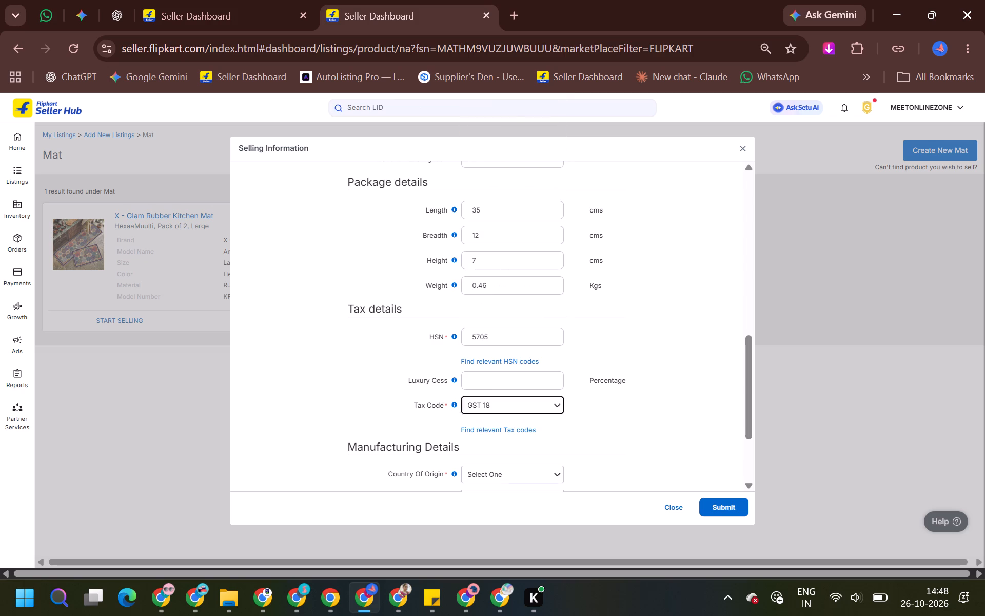
key("i")
key("Tab")
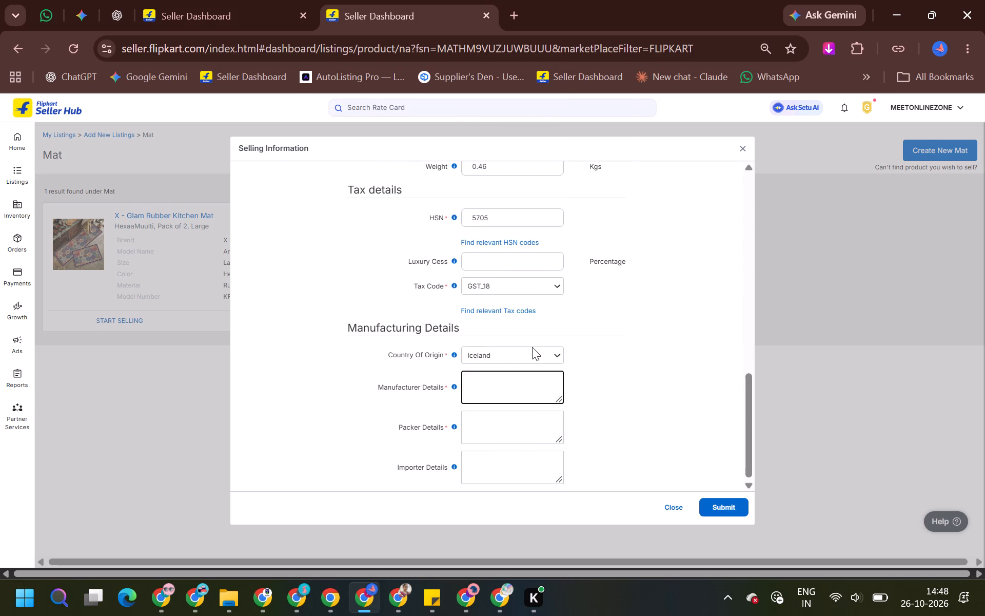
left_click(532, 347)
type("in")
key("Return")
key("Tab")
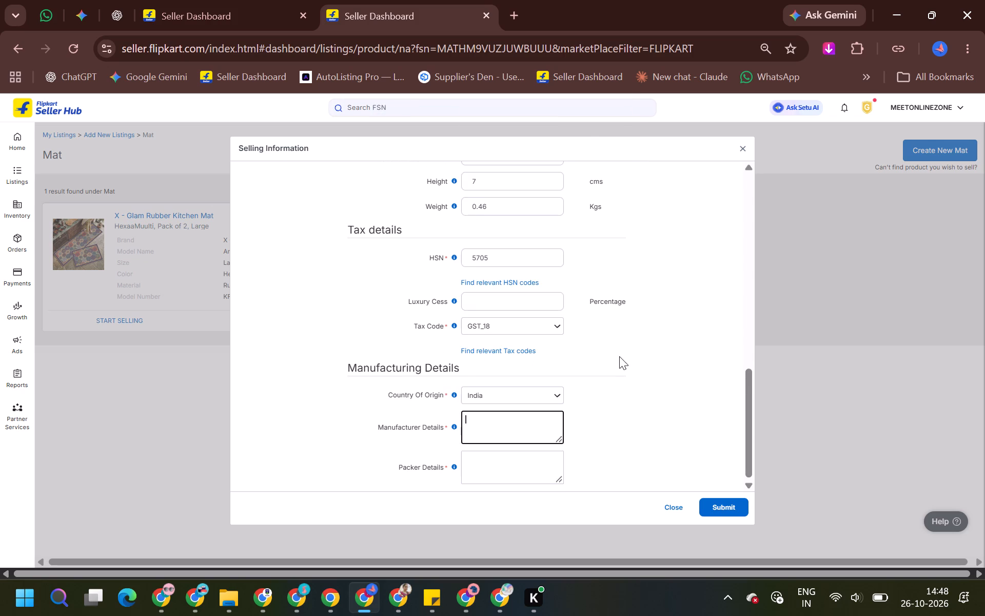
Open the roundWeightScale3 listing for editing in MEETONLINEZONE's other tab and copy its manufacturer details, MEET ENTERPISES.
left_click(245, 0)
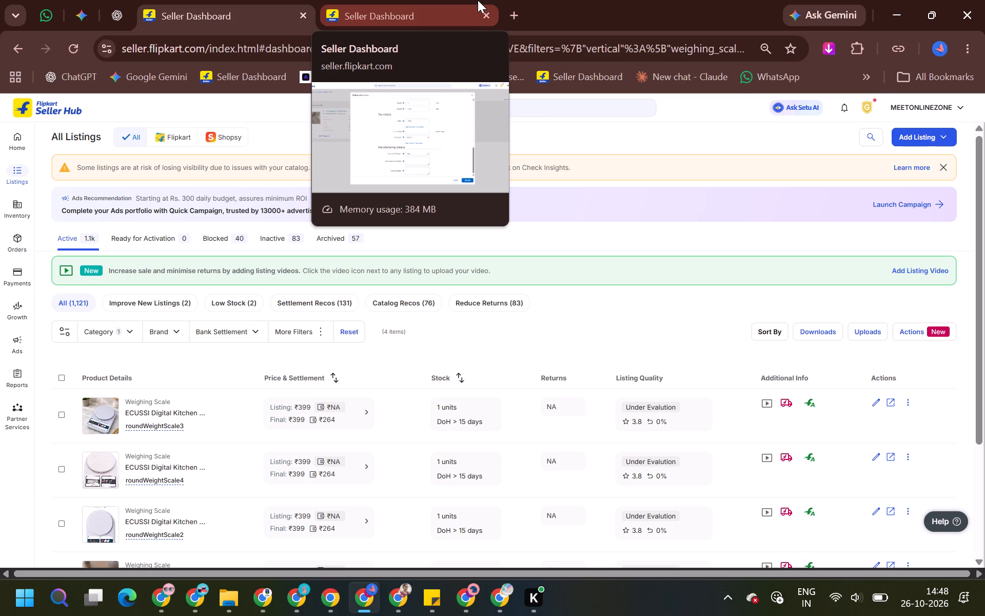
scroll(649, 286, "down", 1)
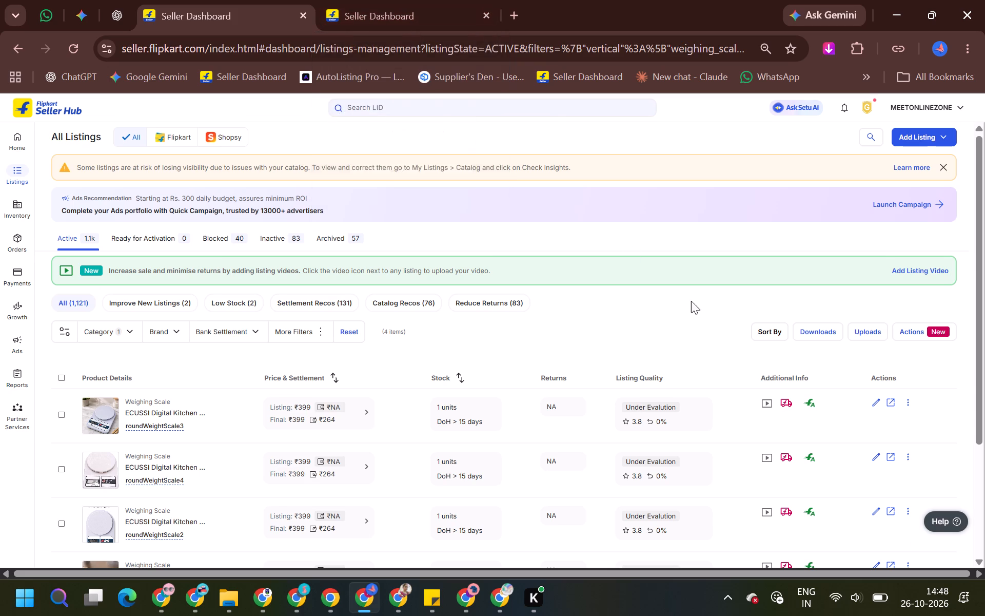
left_click(874, 328)
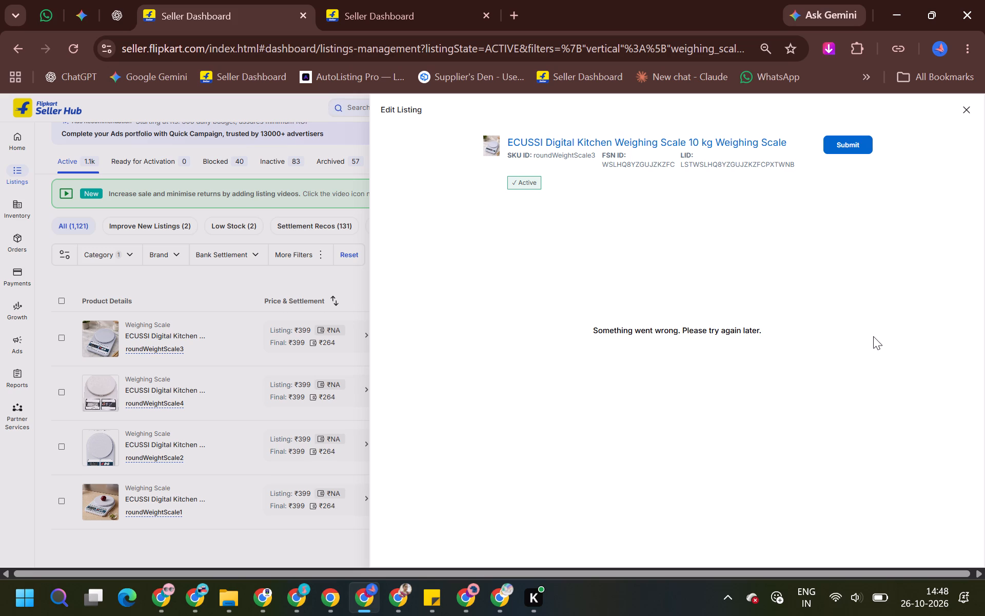
left_click(978, 107)
left_click(970, 108)
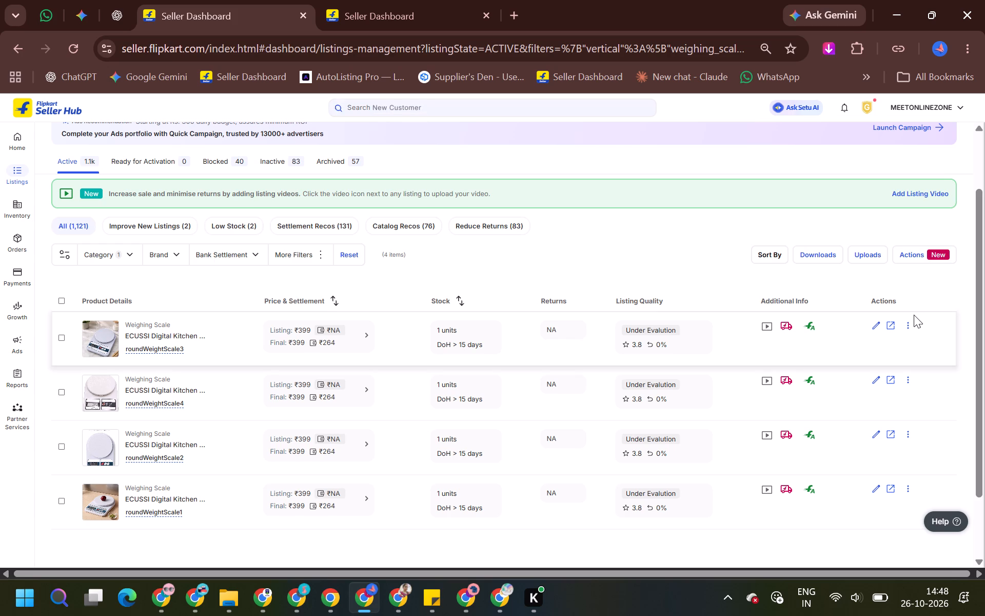
left_click(878, 326)
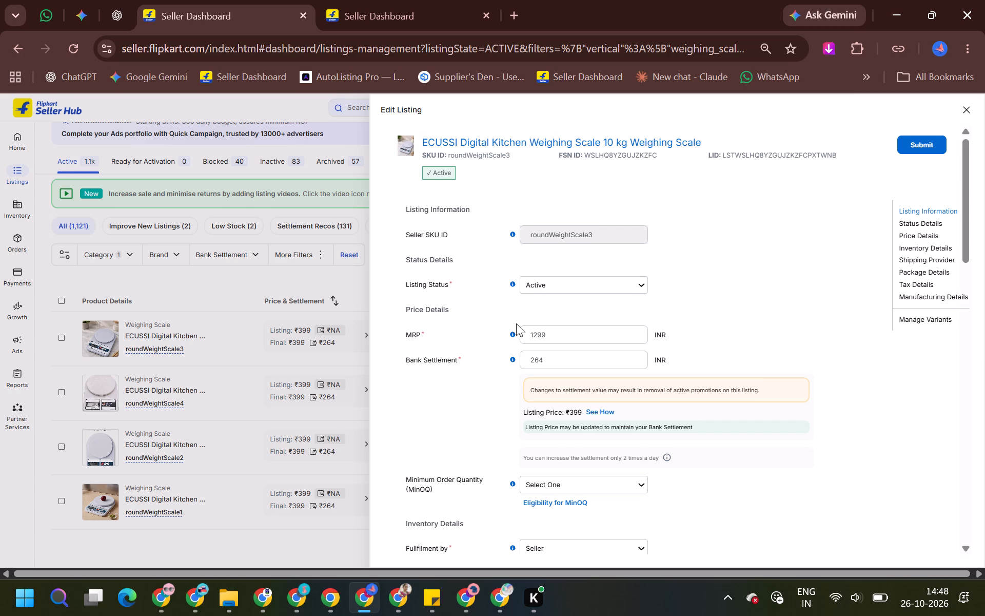
scroll(513, 329, "down", 2)
scroll(569, 354, "down", 7)
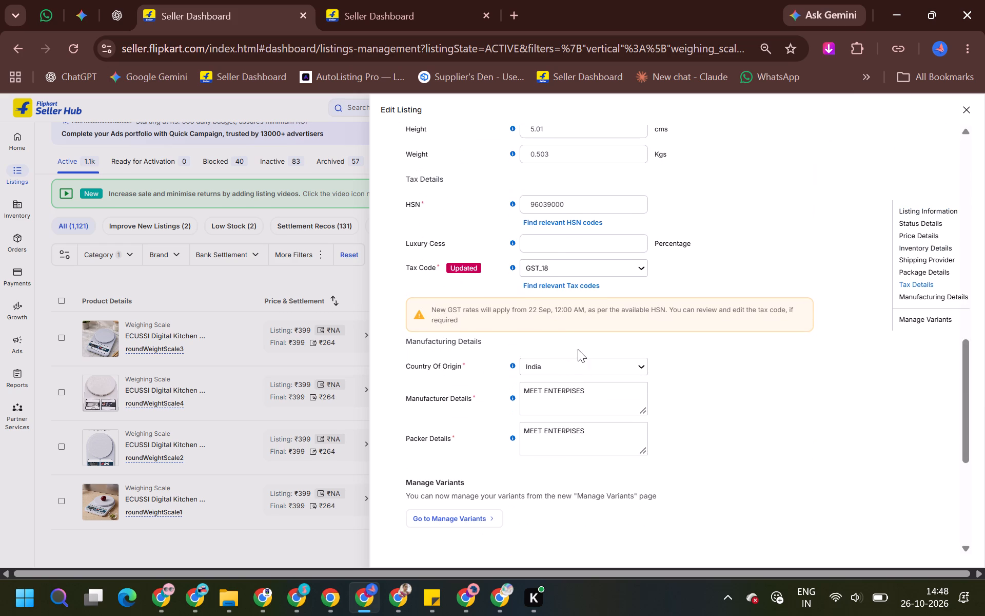
triple_click(601, 393)
key("ctrl+c")
Paste MEET ENTERPISES as both the manufacturer and packer details of the HexaaMuulti mat and submit the selling information.
left_click(500, 0)
key("ctrl+v")
key("Tab")
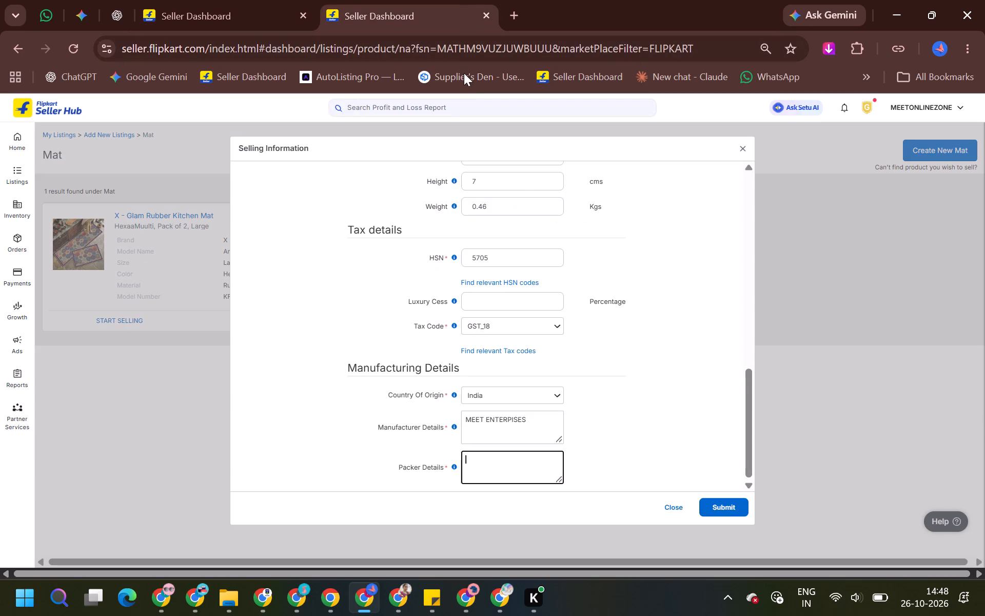
key("ctrl+v")
key("Tab")
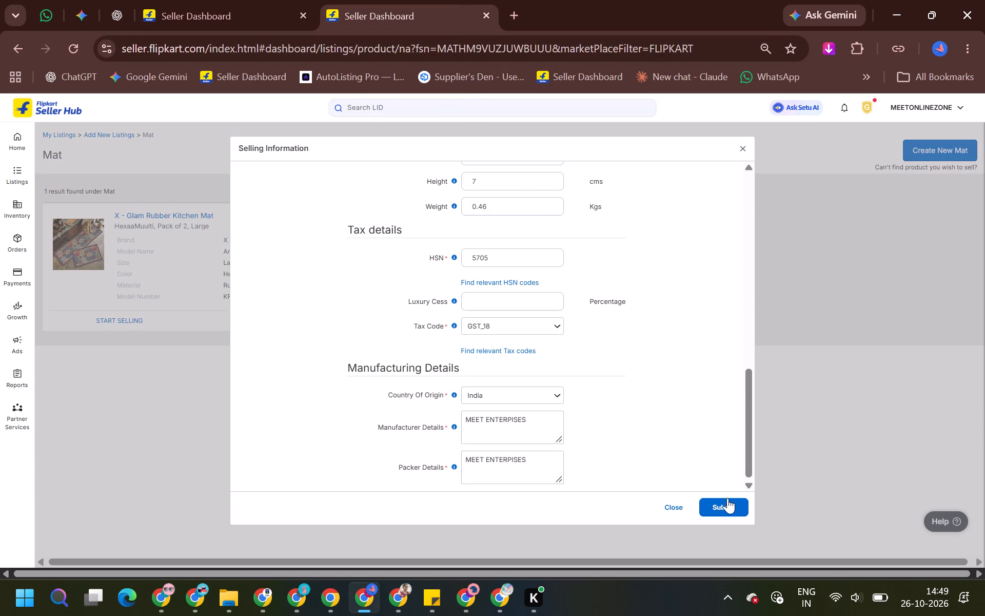
left_click(727, 500)
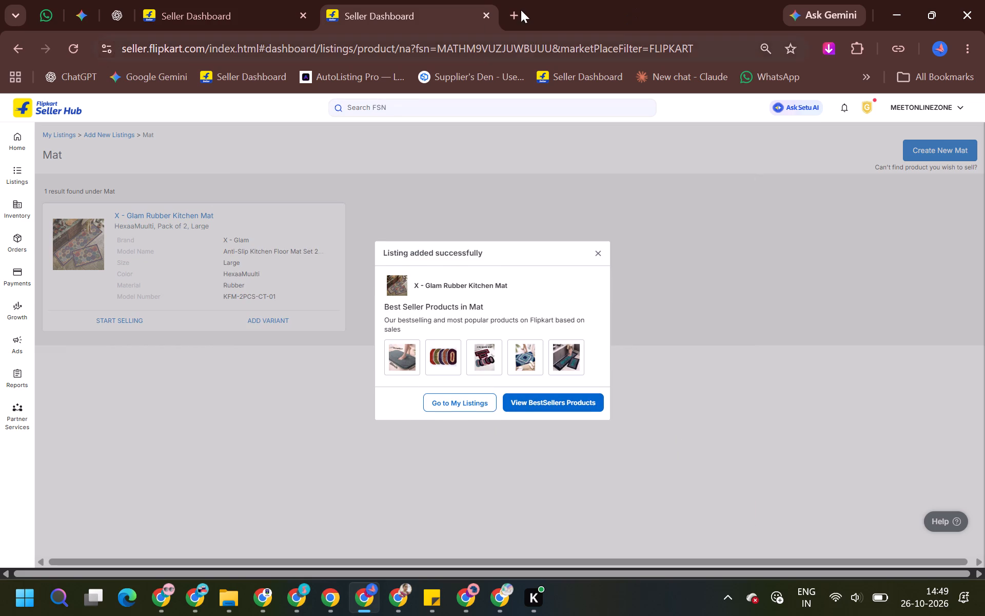
Copy the product ID MATHM9VUK8VGVMFP from the web address of the grey X - Glam kitchen mat's product page.
left_click(399, 601)
left_click(350, 1)
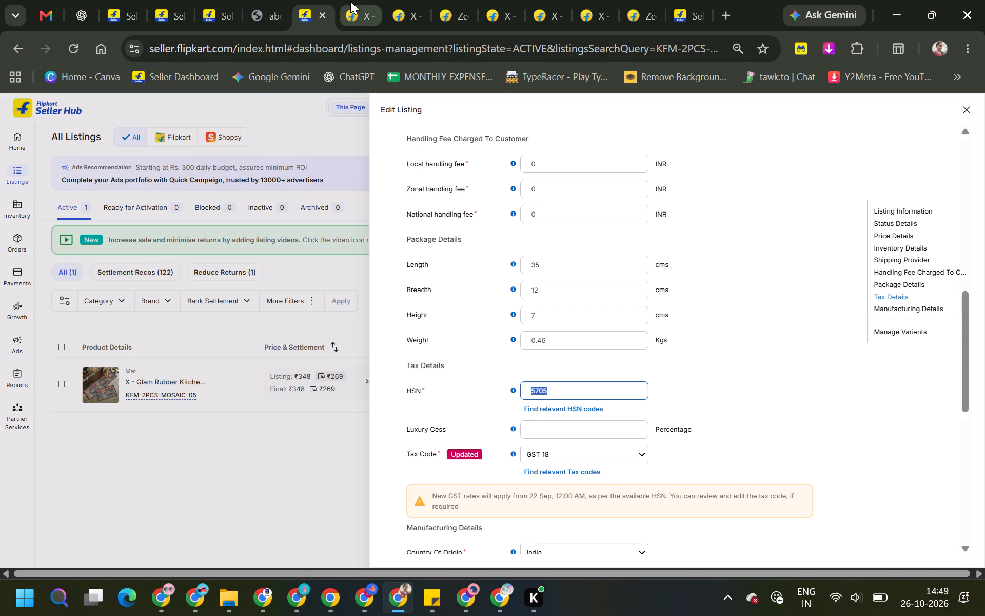
left_click(370, 18)
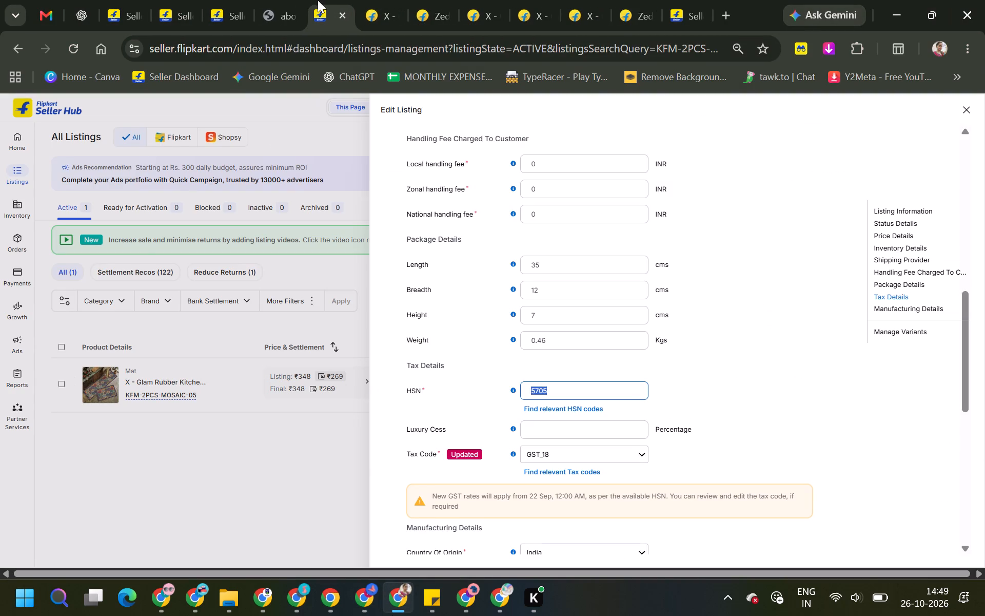
left_click(373, 0)
double_click(561, 53)
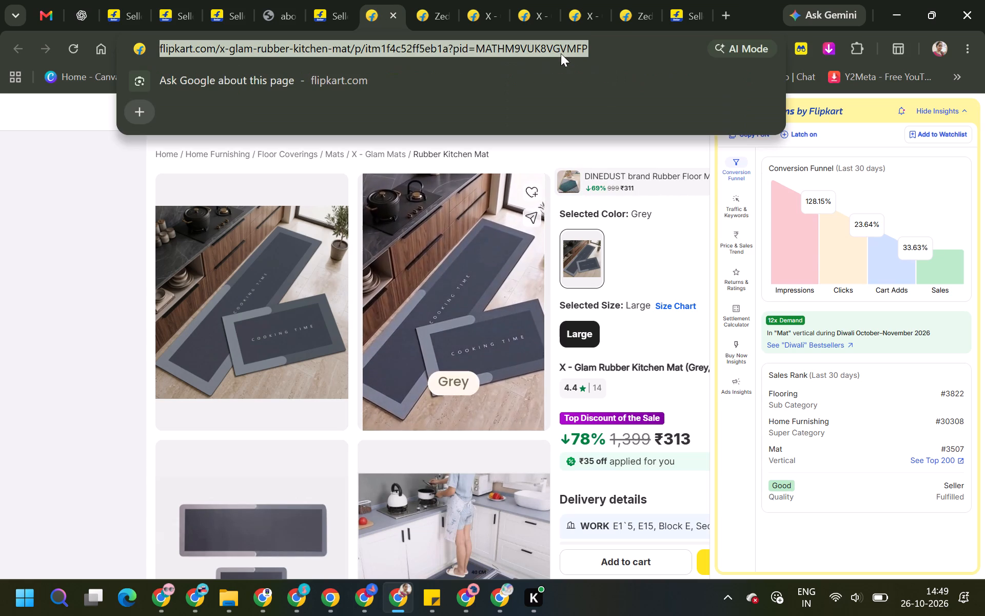
key("ctrl+c")
double_click(561, 46)
key("ctrl+c")
key("alt+Tab")
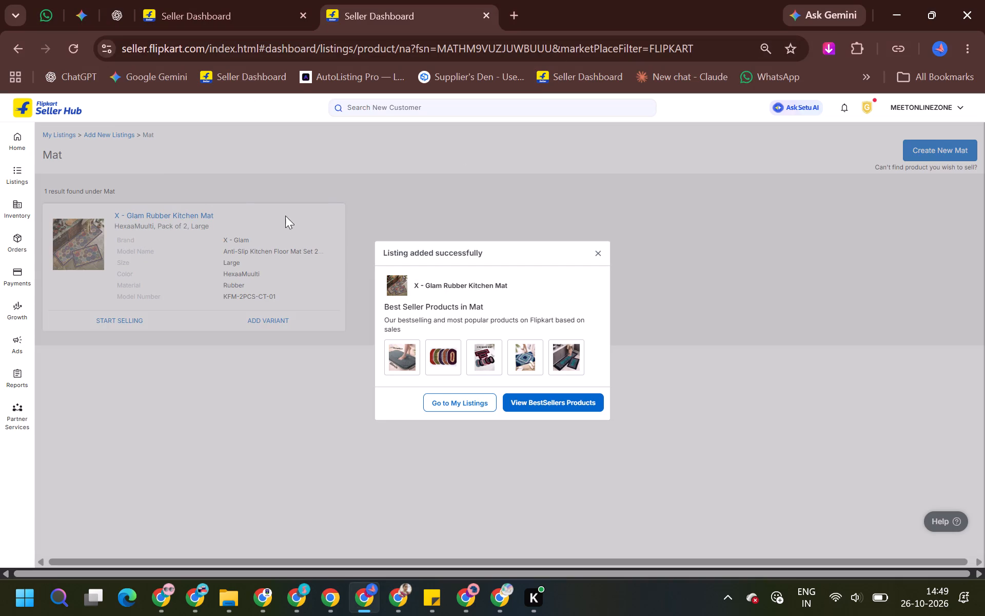
Look up the copied product ID under Add New Listings in MEETONLINEZONE and start selling the grey mat.
left_click(47, 190)
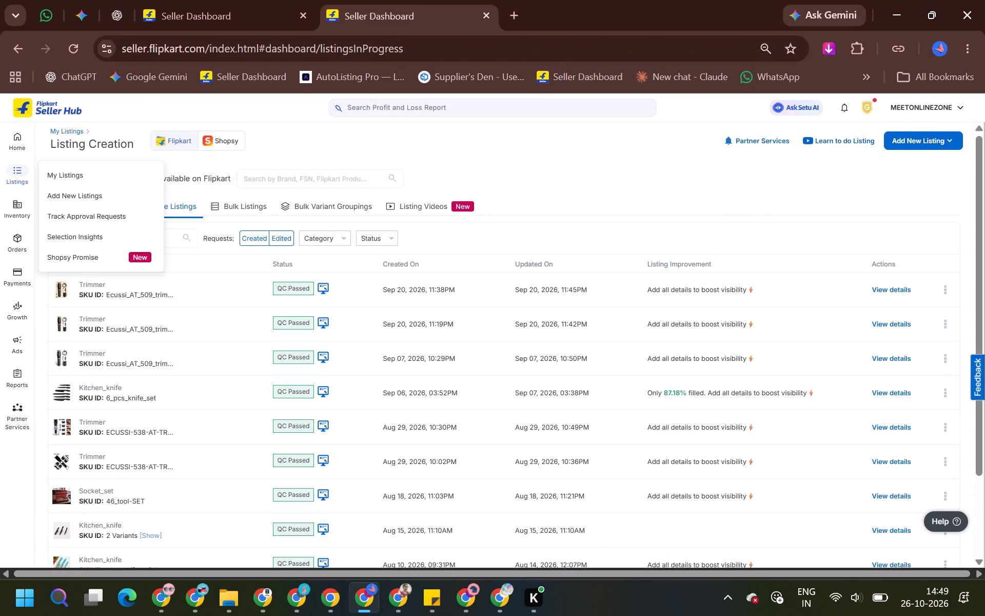
left_click(280, 187)
key("ctrl+v")
key("Return")
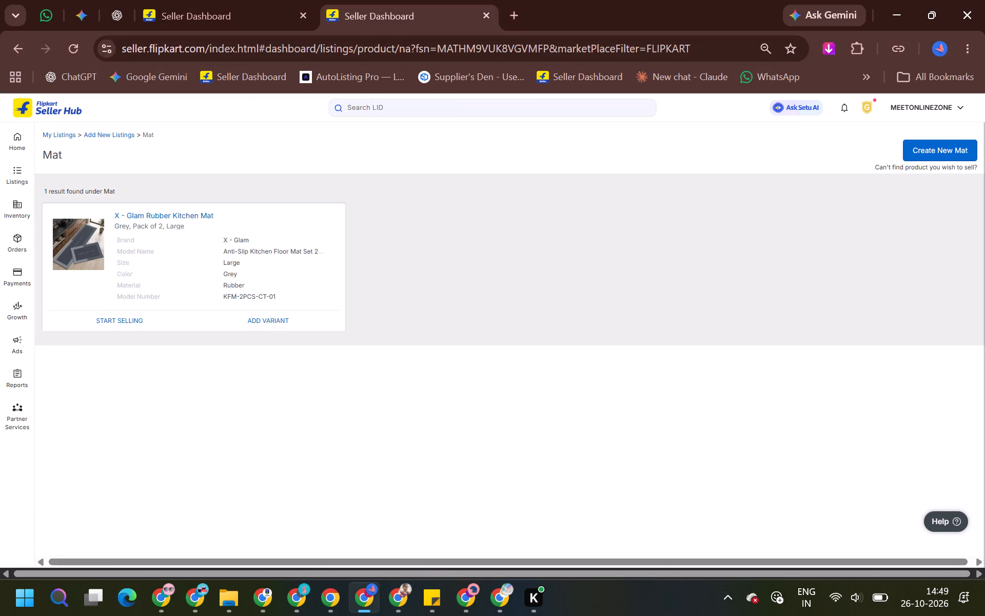
left_click(139, 314)
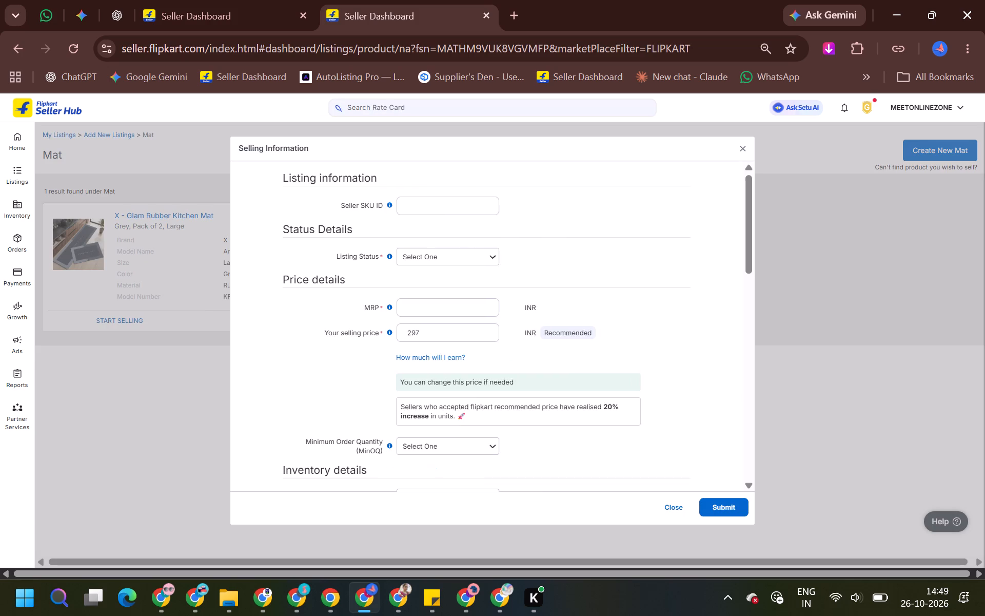
left_click(445, 210)
Close the previous mat's edit form in ROHANCART, search its listings for MATHM9VUK8VGVMFP and open that mat for editing.
key("alt+Tab")
left_click(343, 4)
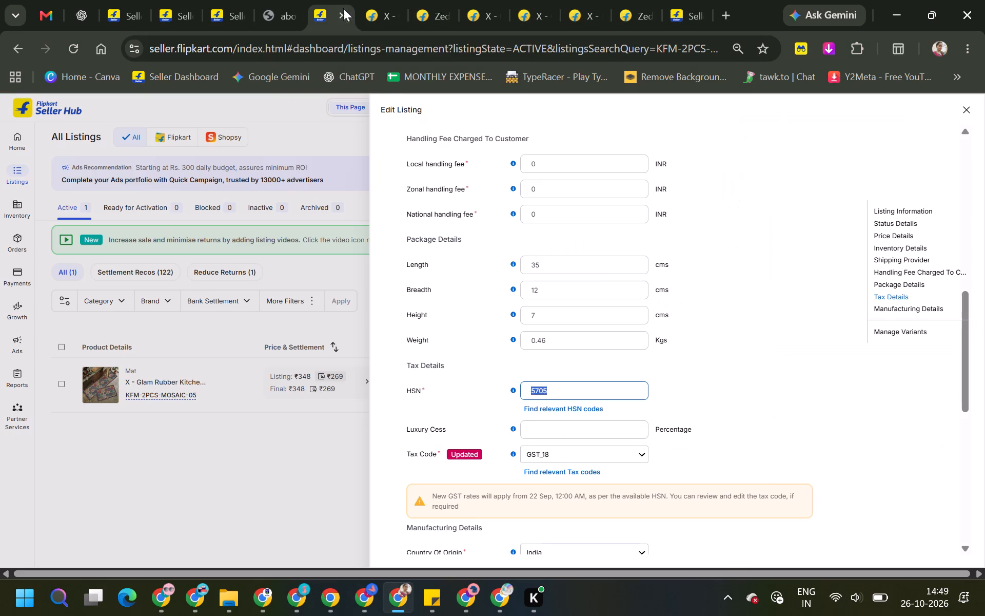
left_click(338, 151)
left_click(969, 110)
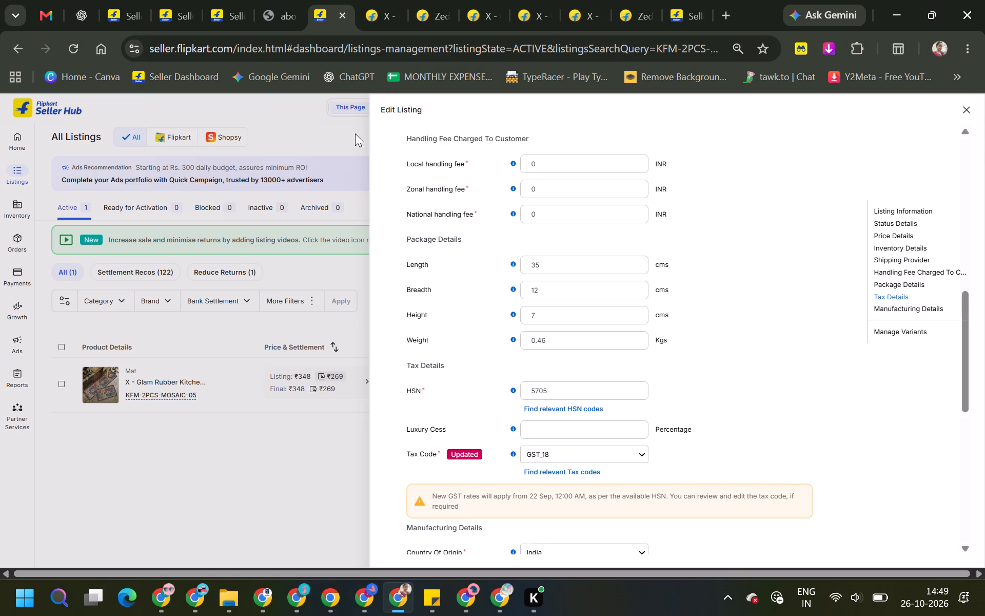
left_click(336, 146)
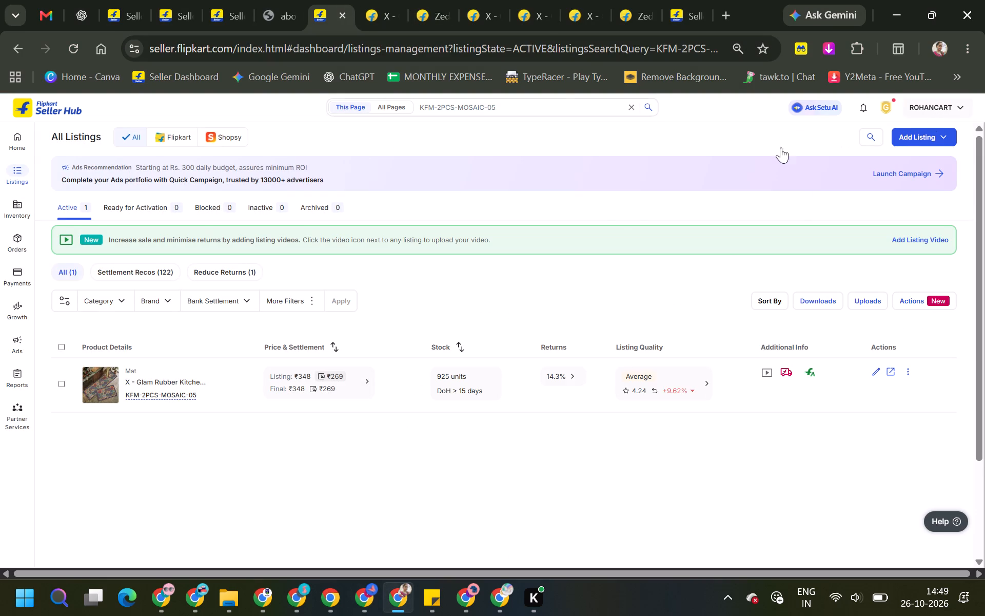
scroll(612, 219, "up", 3)
triple_click(488, 107)
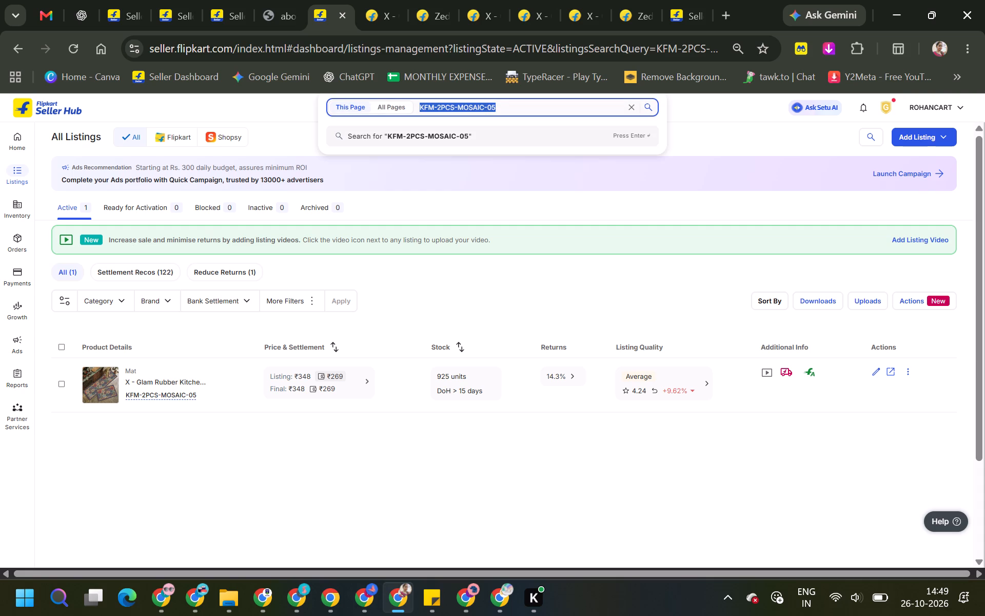
key("ctrl+v")
key("Return")
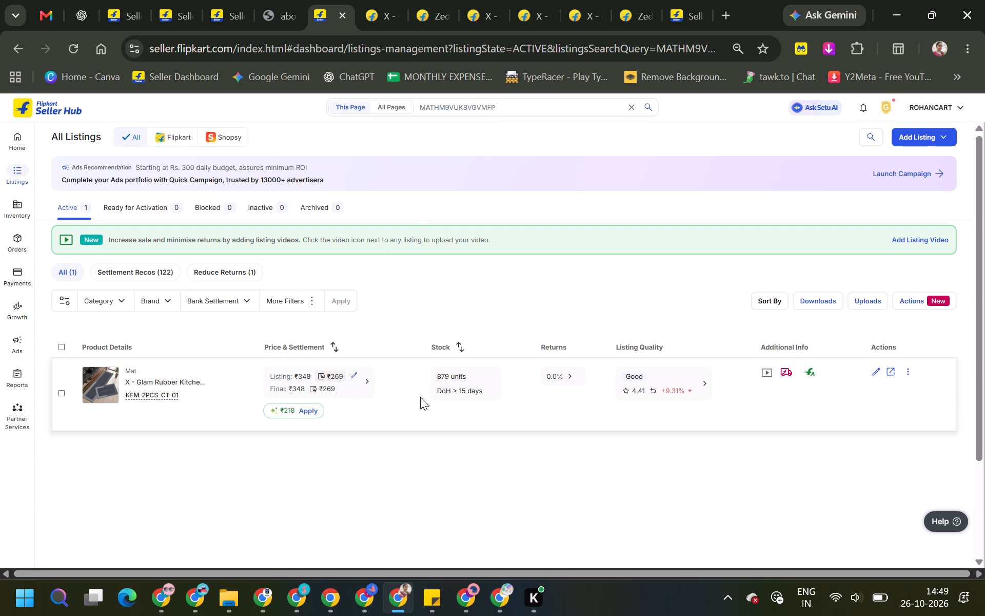
left_click(873, 377)
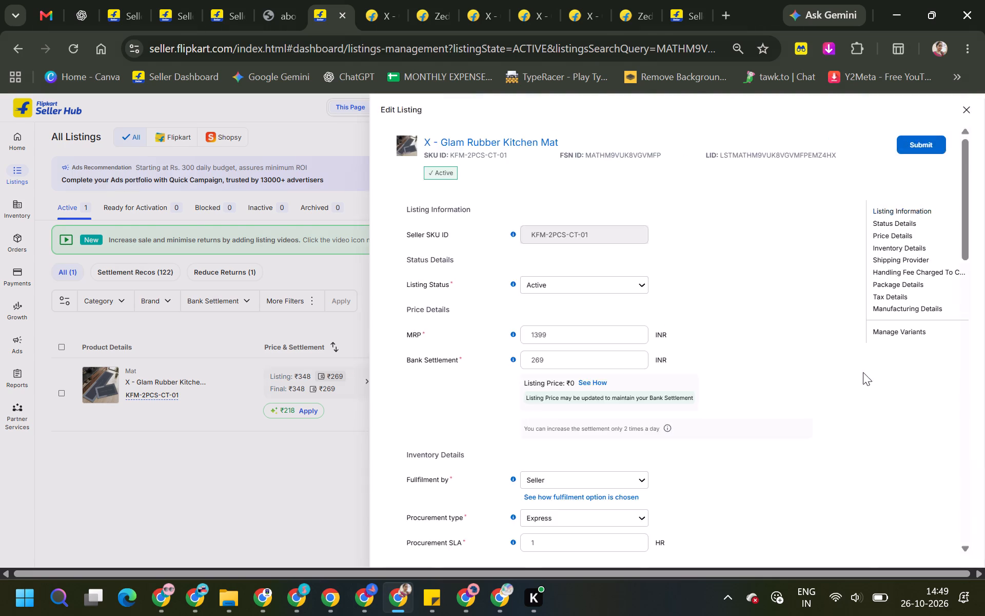
Enter R-Light-Dark-GreyMAT as the seller SKU ID in MEETONLINEZONE's selling form for the grey mat.
key("alt+Tab")
key("alt+Tab")
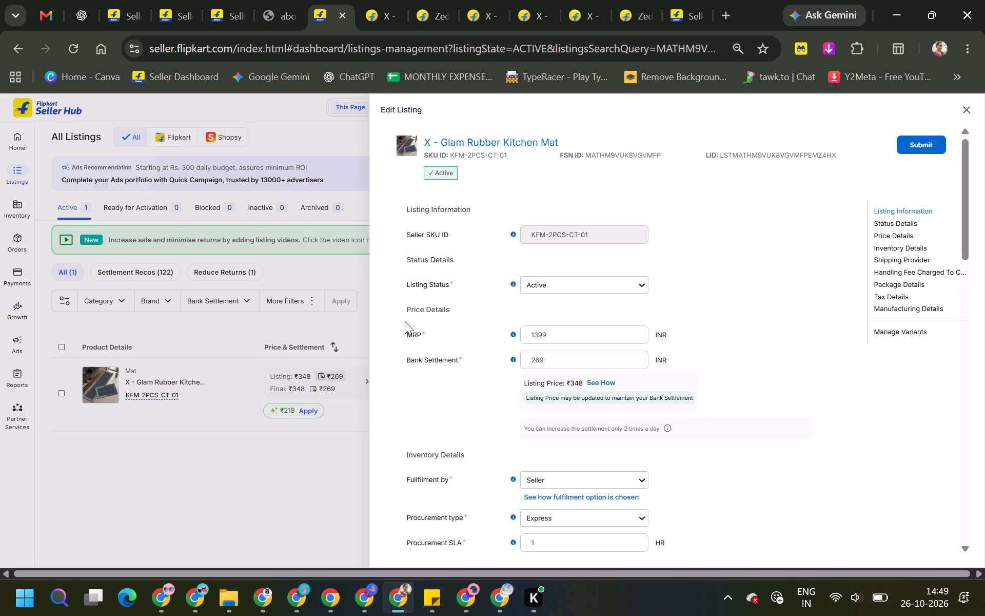
key("alt+Tab")
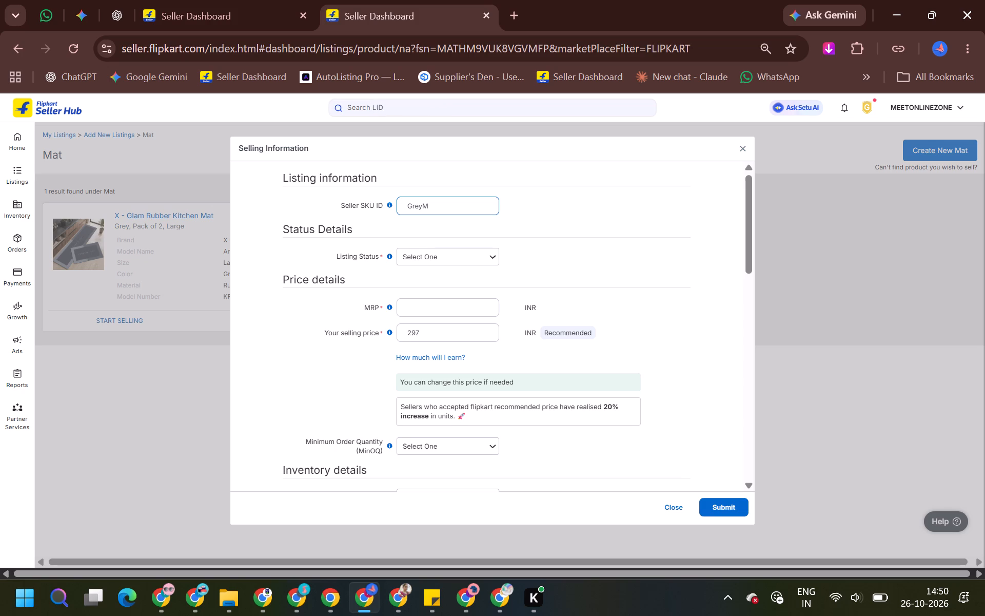
type("AT")
key("Left")
key("Left")
key("Left")
key("Left")
key("Left")
key("Left")
key("Left")
key("Left")
key("Left")
key("Left")
key("Left")
key("Left")
key("Left")
key("Left")
key("Left")
key("Left")
key("Left")
key("Right")
key("Right")
key("Right")
key("Right")
key("Right")
key("Right")
key("Right")
key("Right")
key("Right")
key("Right")
key("Right")
key("Right")
key("Right")
key("Right")
key("Right")
key("Right")
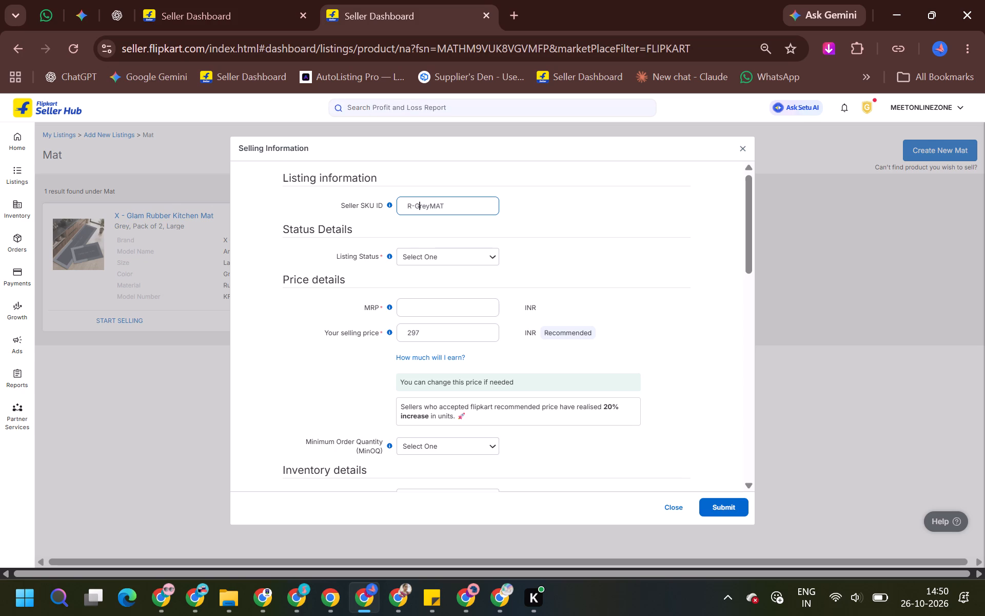
key("Left")
key("Left")
key("Left")
key("Left")
key("Left")
key("Left")
key("Left")
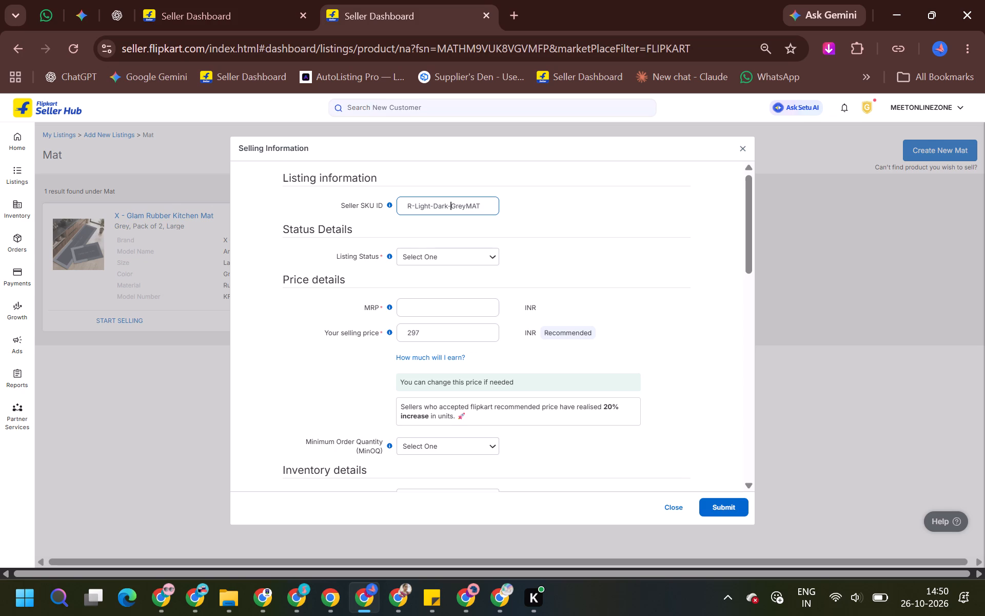
key("Right")
key("Right")
key("Right")
key("Right")
key("Right")
key("Right")
key("Right")
key("Right")
key("Right")
key("Tab")
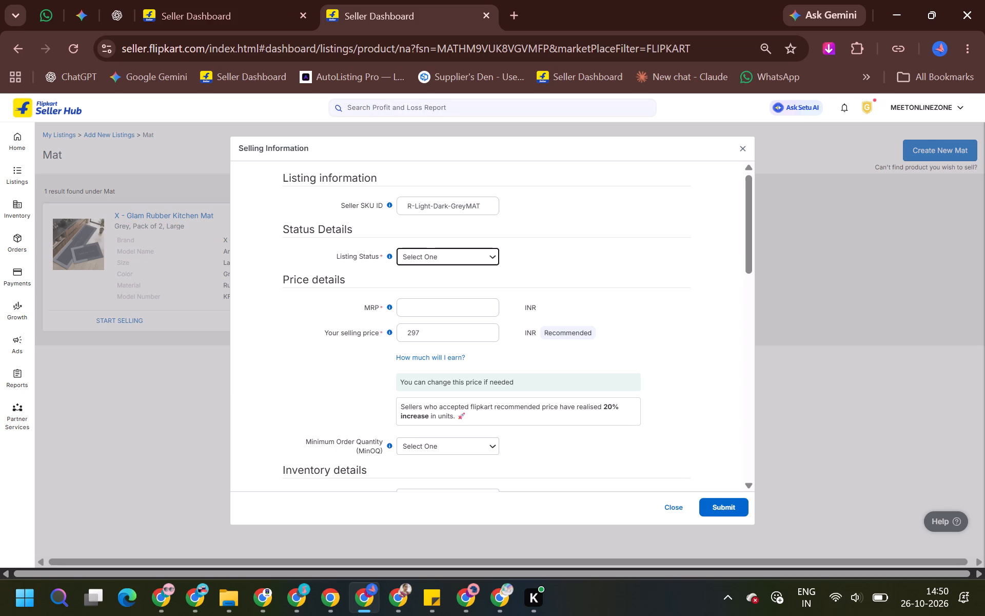
Set the grey mat's listing status to Active.
key("Down")
key("Tab")
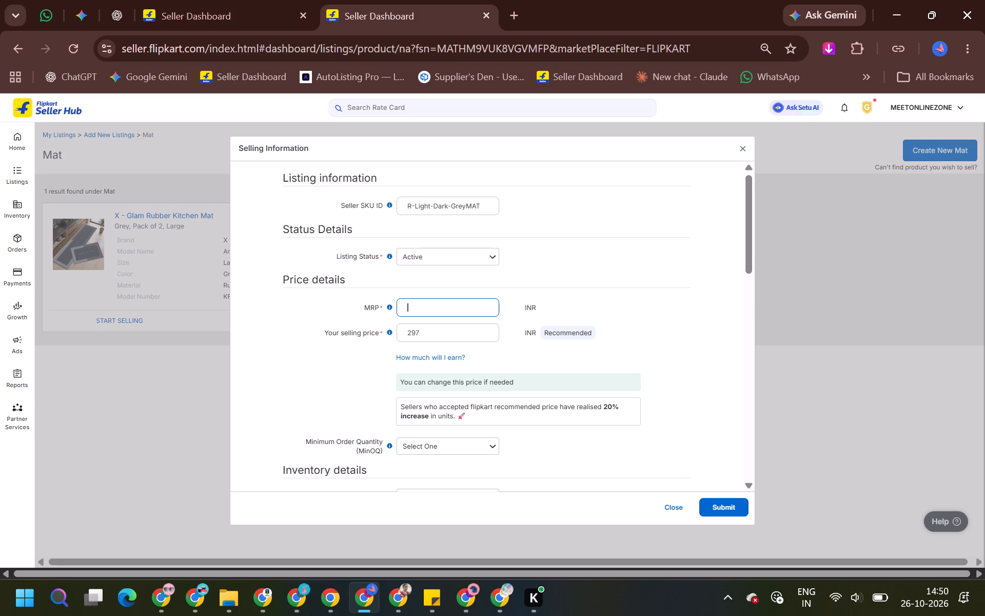
Copy the SKU R-Light-Dark-GreyMAT into the Sticky Notes list and return to the selling form.
triple_click(459, 200)
key("ctrl+c")
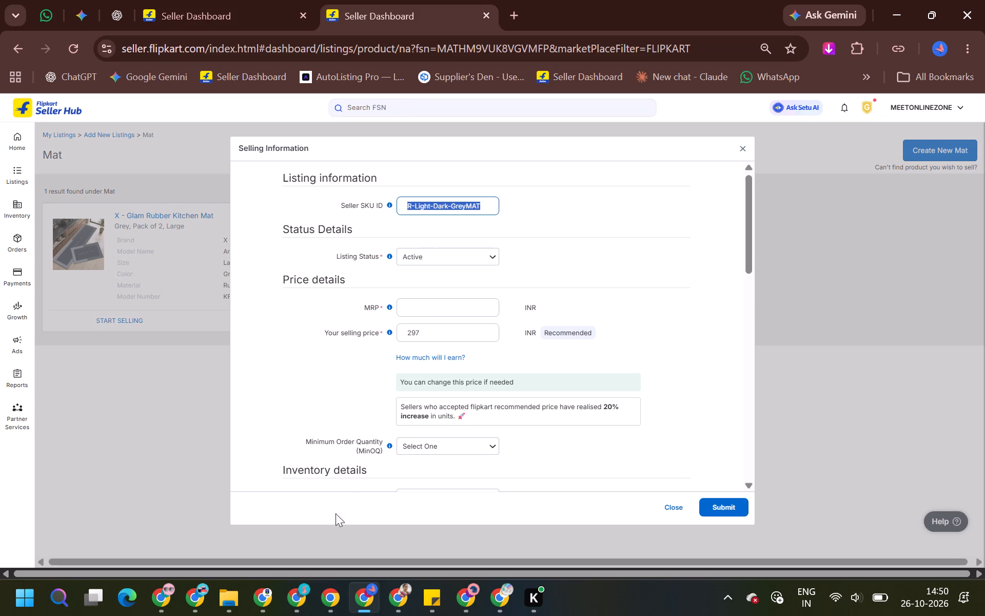
left_click(431, 596)
key("ctrl+v")
key("alt+Tab")
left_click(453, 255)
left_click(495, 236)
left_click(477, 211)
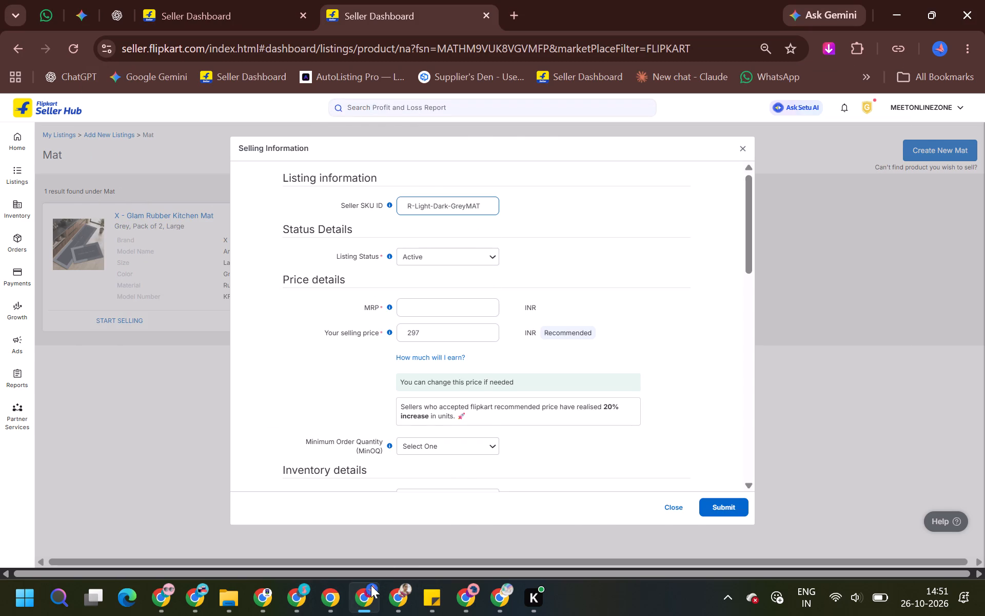
Switch to ROHANCART's edit form for the KFM-2PCS-CT-01 mat.
left_click(386, 611)
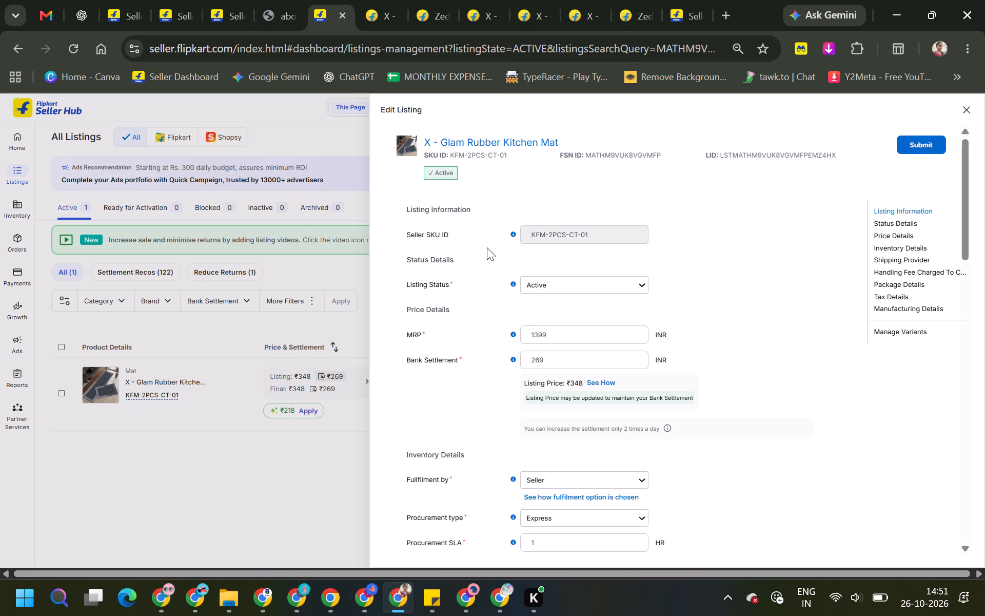
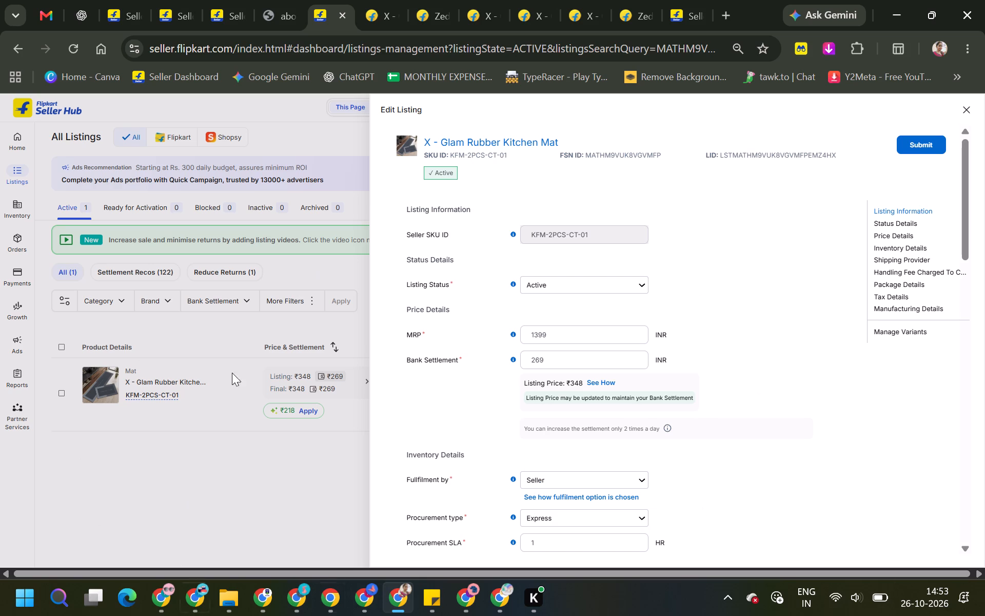
Set the selling price to 399 INR in MEETONLINEZONE's selling form for the grey mat.
key("alt+Tab")
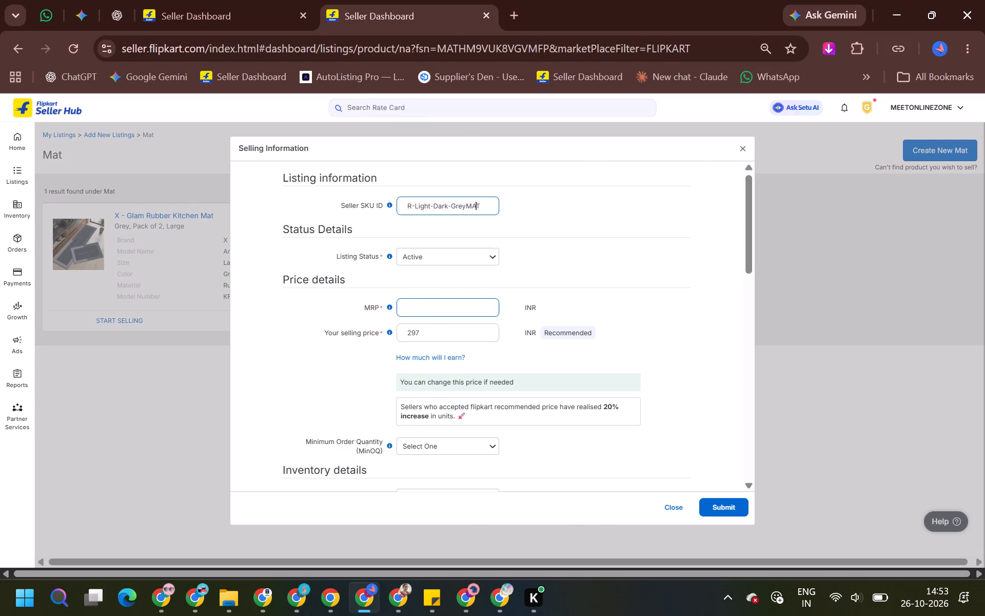
left_click(434, 311)
key("alt+Tab")
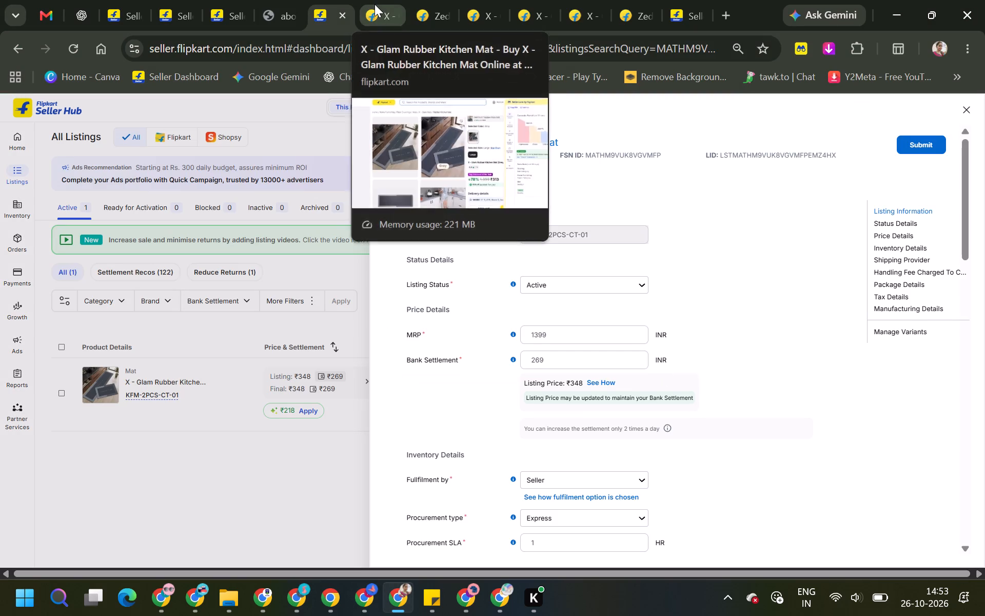
key("alt+Tab")
triple_click(436, 328)
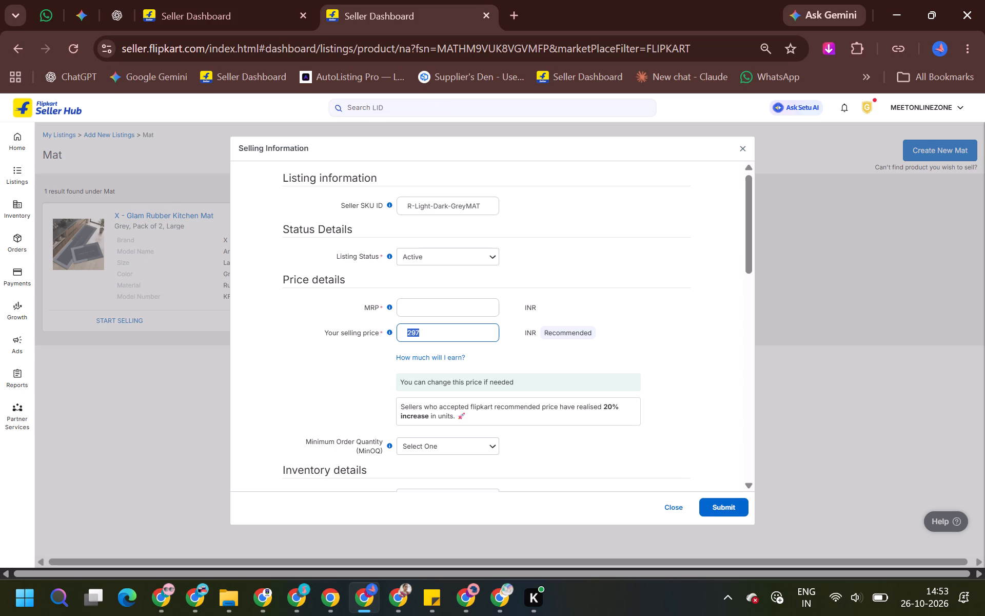
type("399")
key("Tab")
Copy the MRP of 1399 from ROHANCART's edit form into the MRP field of the selling form.
left_click(418, 306)
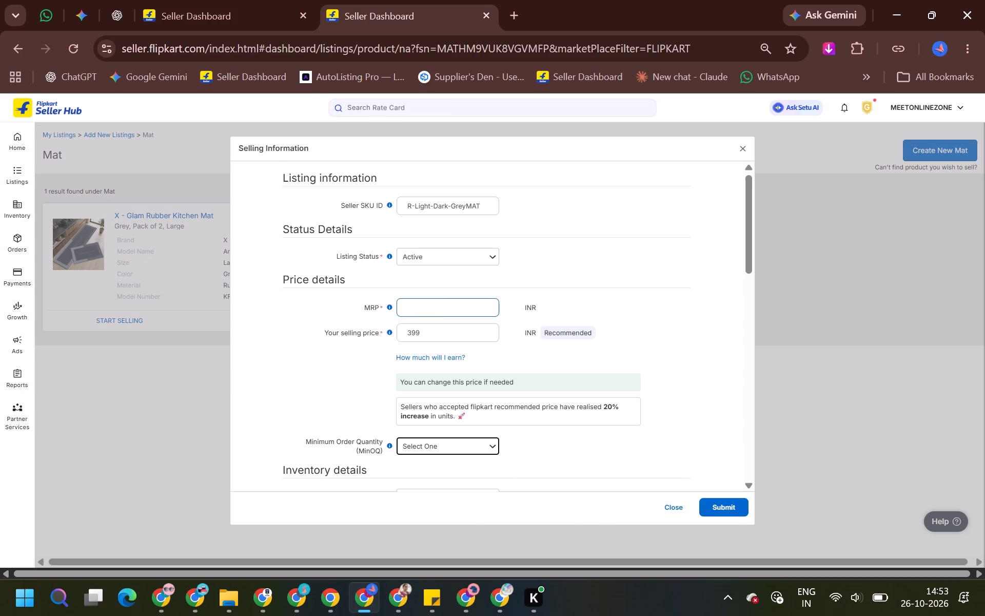
key("alt+Tab")
double_click(576, 336)
left_click(571, 337)
key("ctrl+c")
triple_click(571, 337)
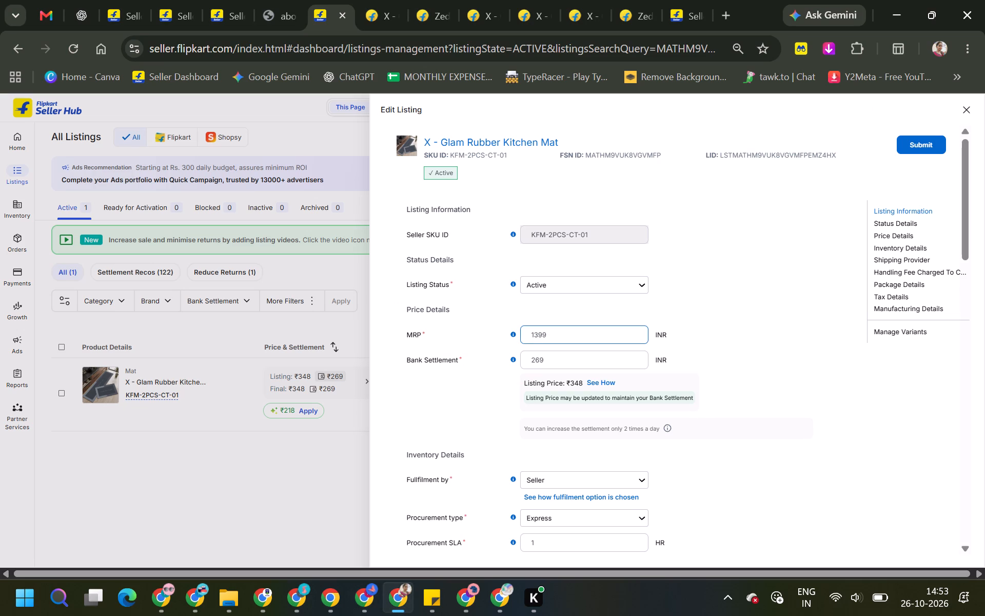
key("ctrl+c")
key("alt+Tab")
key("ctrl+v")
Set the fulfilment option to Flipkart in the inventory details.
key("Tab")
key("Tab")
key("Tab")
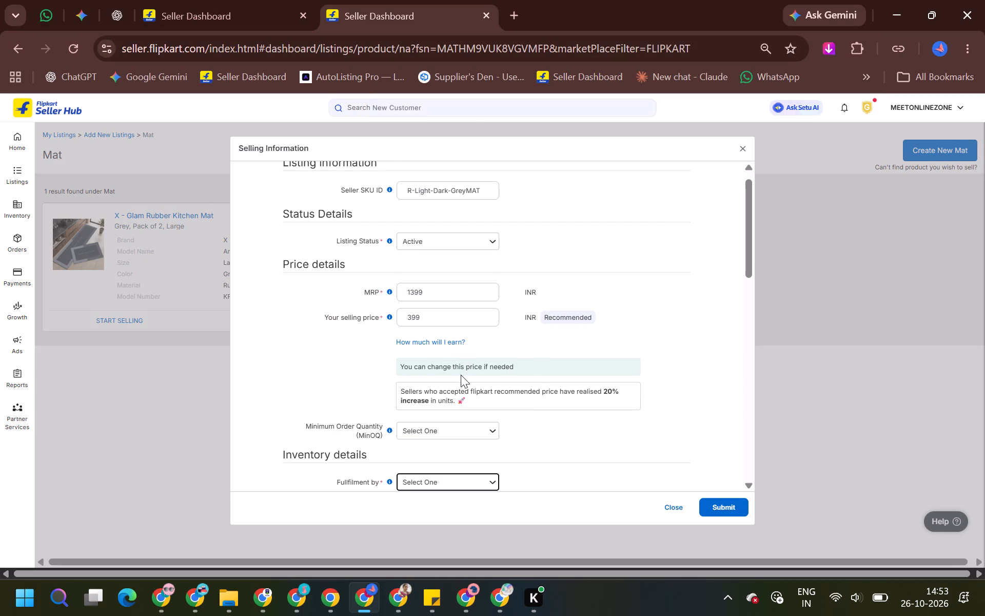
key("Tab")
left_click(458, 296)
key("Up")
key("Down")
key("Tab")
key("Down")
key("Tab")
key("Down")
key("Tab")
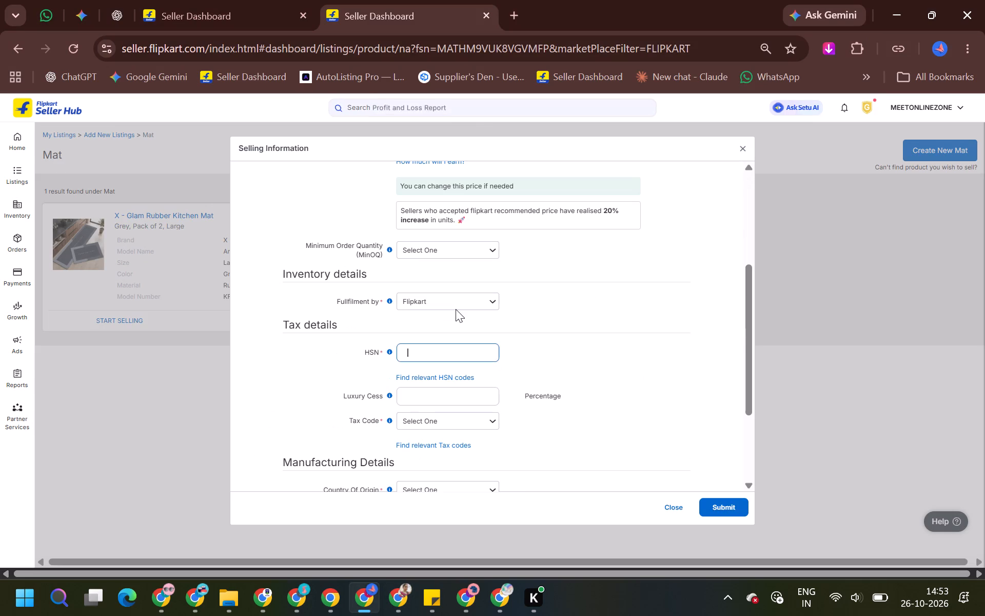
Copy the HSN code 5705 from ROHANCART's edit form into the selling form's tax details.
left_click_drag(459, 350, 458, 354)
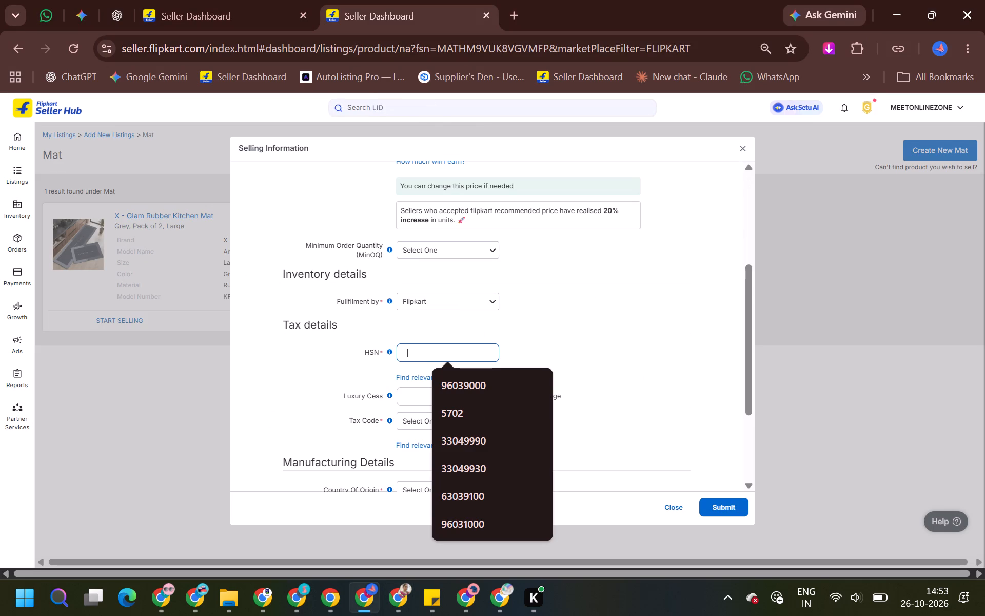
scroll(509, 321, "up", 1)
scroll(509, 321, "down", 1)
key("alt+Tab")
scroll(545, 383, "down", 5)
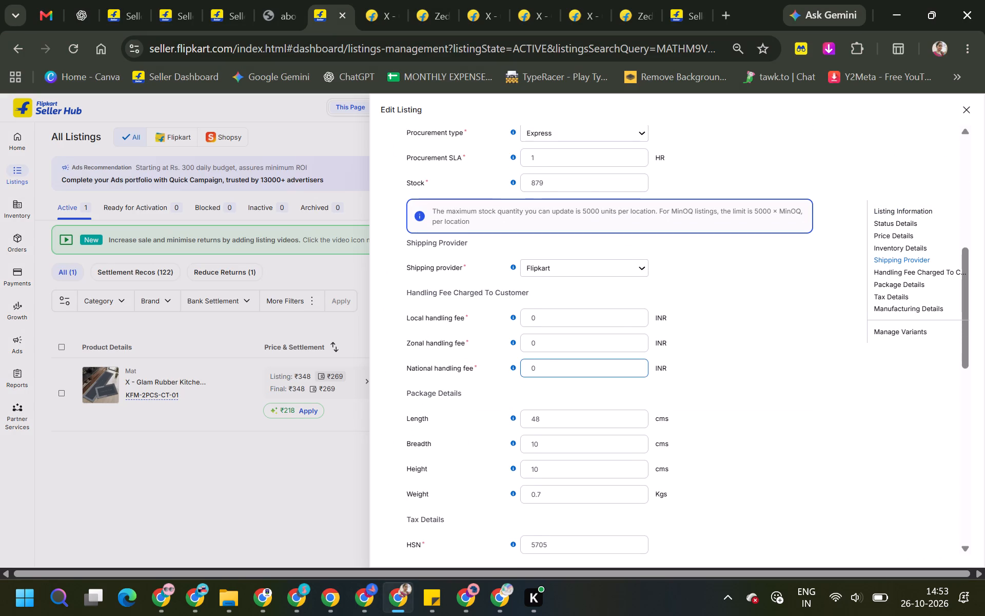
scroll(545, 361, "down", 4)
triple_click(561, 231)
left_click(561, 231)
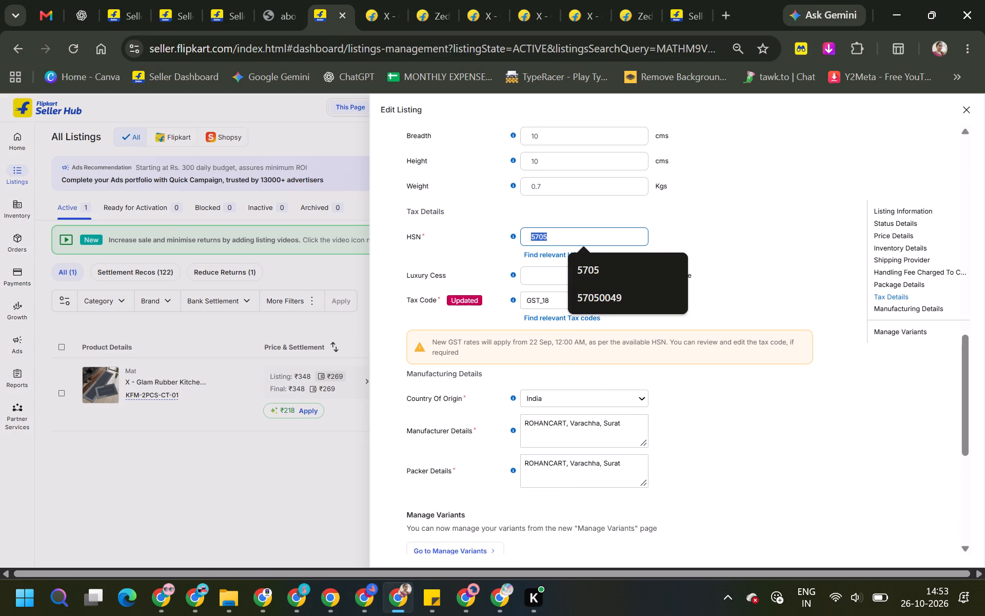
key("ctrl+c")
key("alt+Tab")
key("ctrl+v")
Set the tax code to GST_18 and the country of origin to India.
key("Tab")
key("Tab")
key("Down")
key("Down")
key("Down")
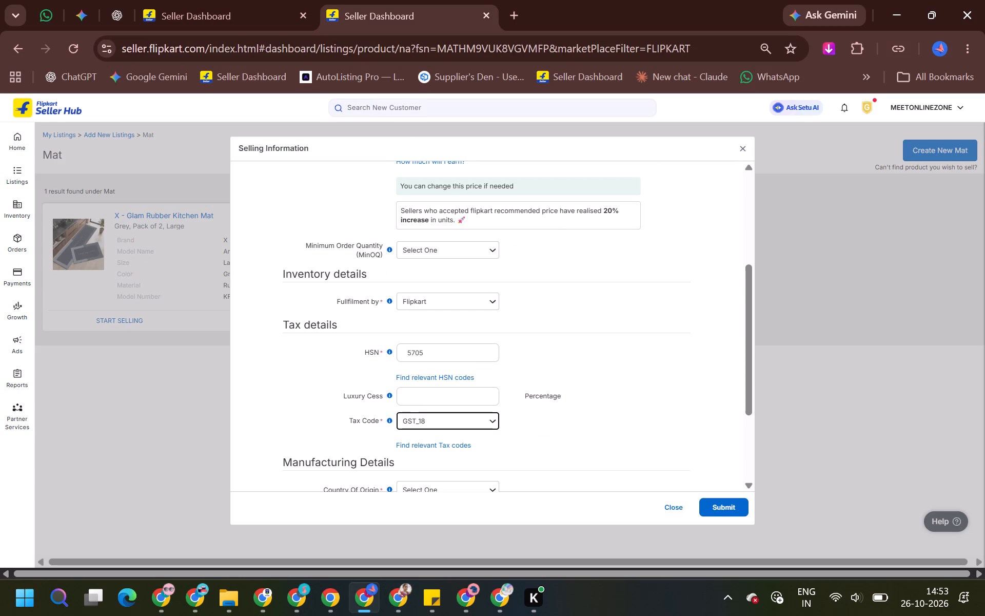
key("Tab")
type("in")
key("Tab")
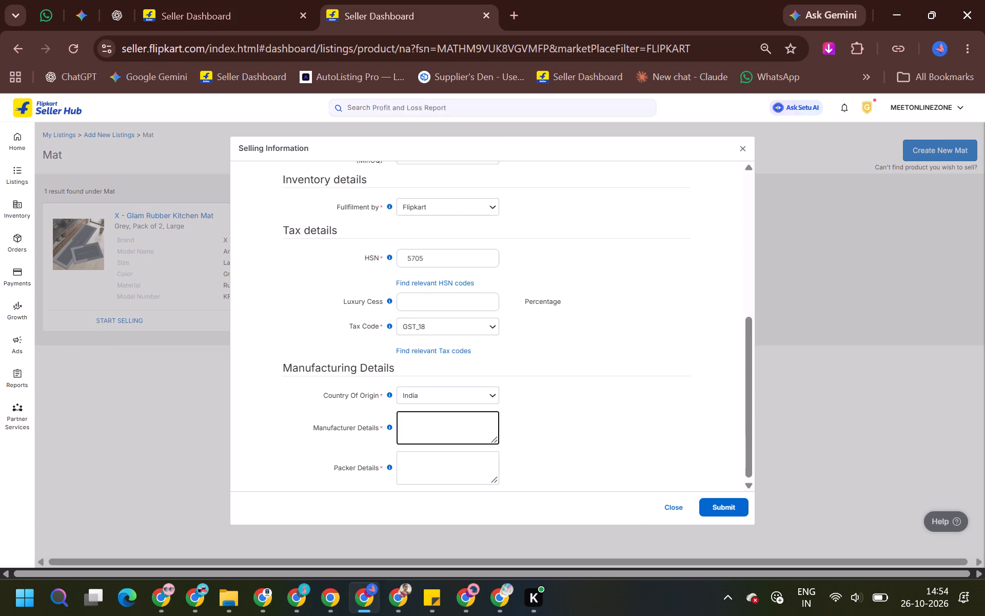
Copy MEET ENTERPISES from the other MEETONLINEZONE dashboard page into both the manufacturer details and the packer details.
key("alt+Tab")
scroll(600, 390, "down", 1)
key("alt+Tab")
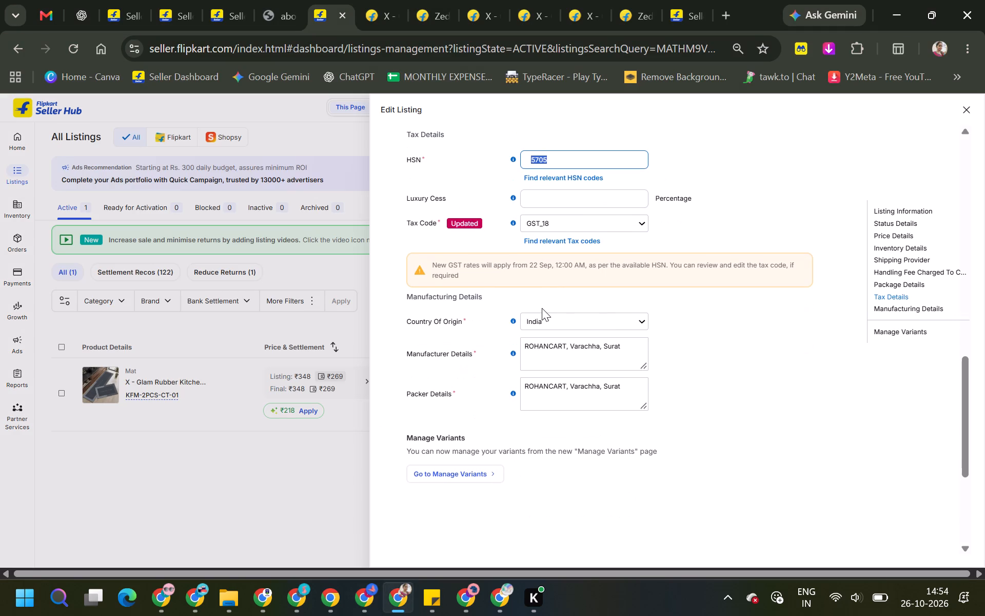
left_click(246, 0)
key("ctrl+c")
left_click(395, 0)
key("ctrl+v")
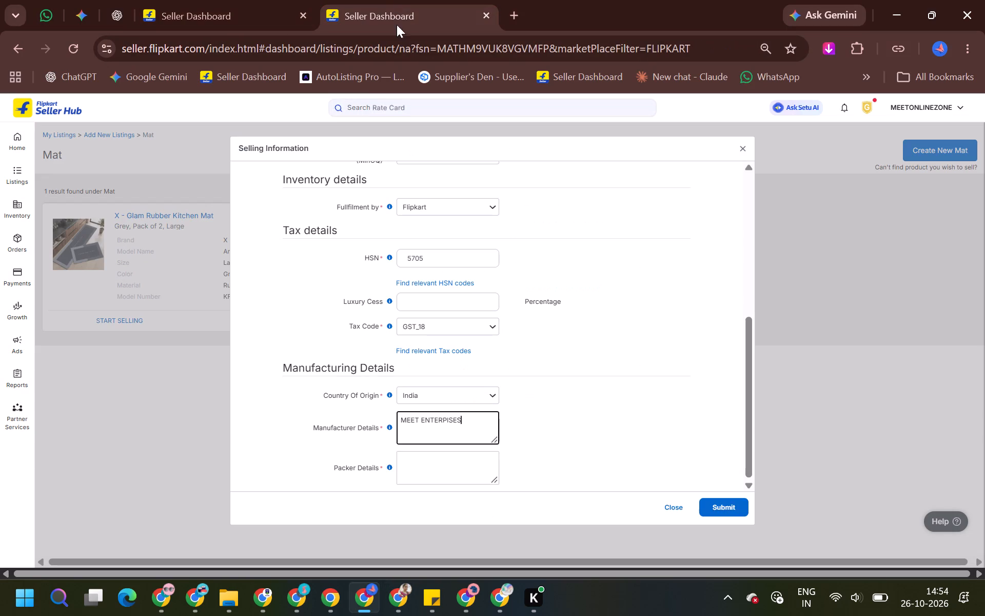
key("Tab")
key("v")
key("Tab")
left_click_drag(460, 471, 373, 453)
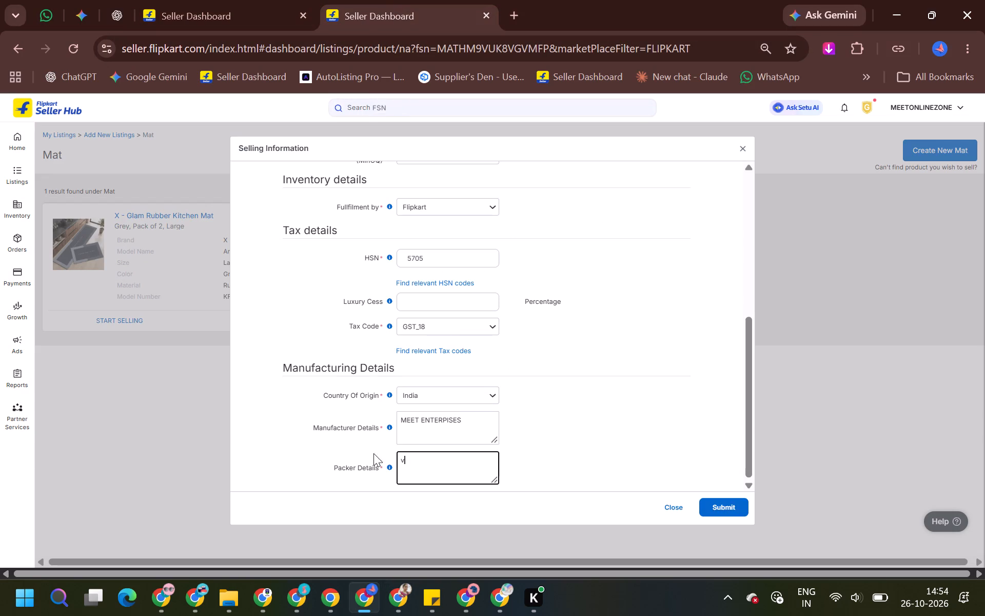
left_click_drag(373, 453, 360, 453)
key("ctrl+v")
Review the filled selling form, checking the listing status, prices, minimum order quantity, inventory and tax fields.
scroll(665, 392, "up", 3)
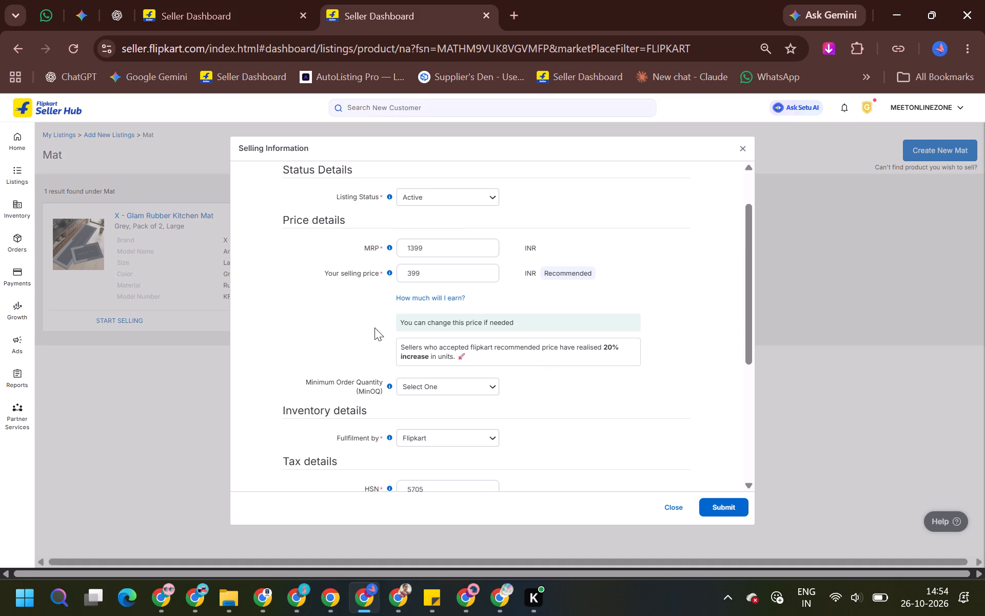
scroll(359, 352, "down", 3)
scroll(375, 308, "up", 1)
scroll(414, 264, "up", 3)
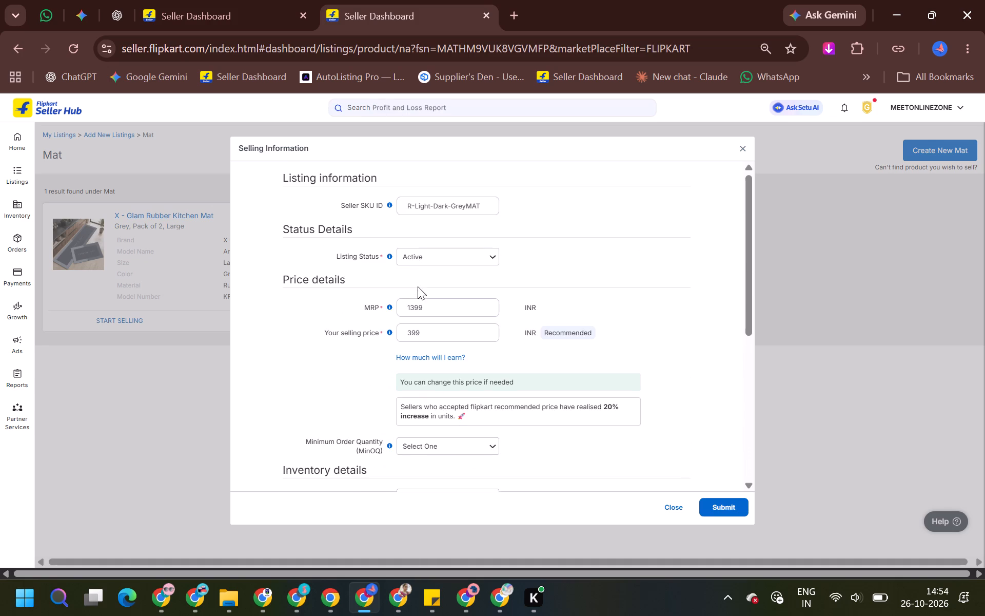
scroll(362, 349, "down", 2)
scroll(362, 349, "up", 2)
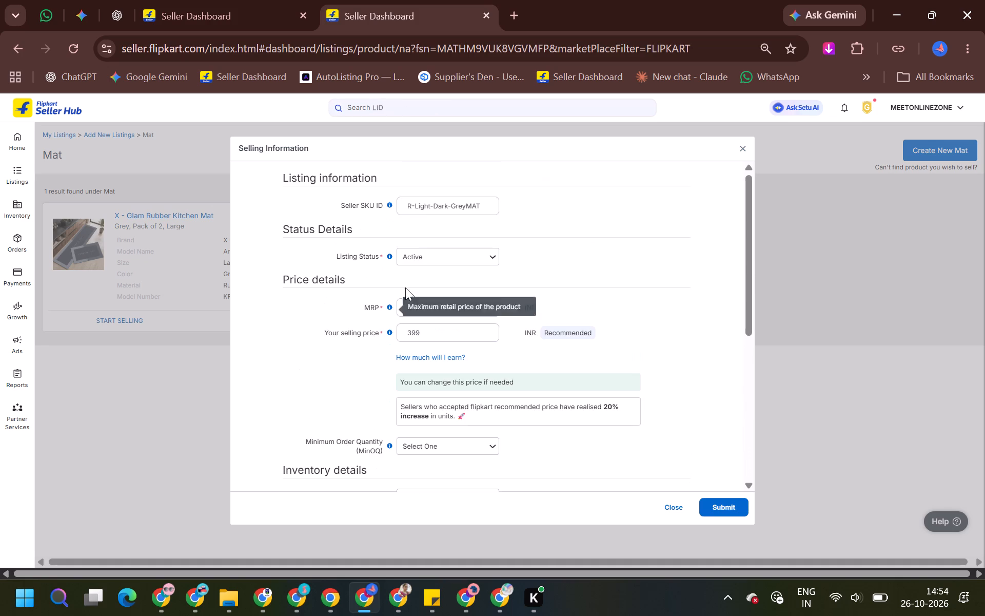
scroll(396, 325, "down", 2)
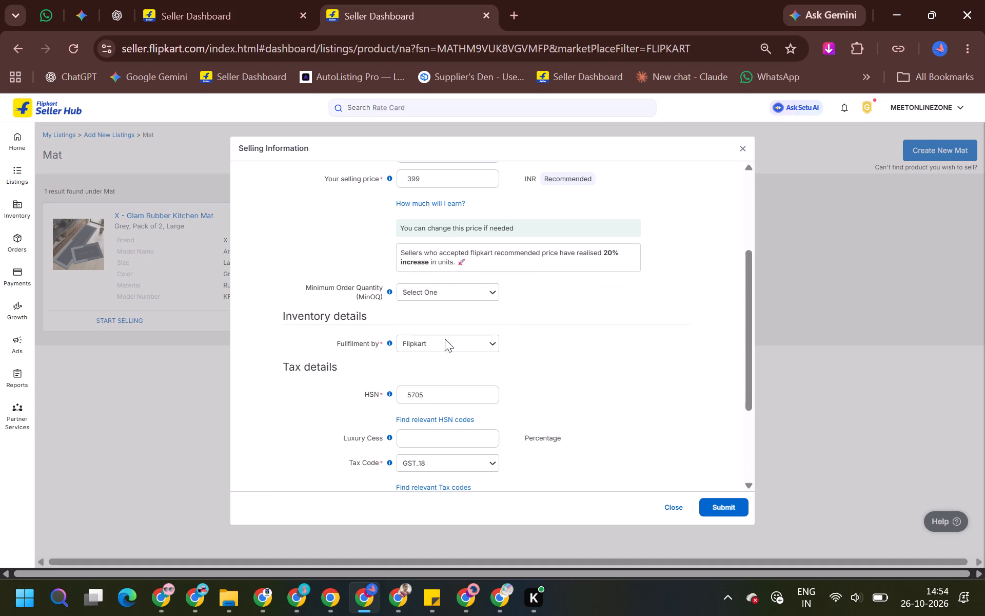
left_click(443, 300)
left_click(565, 342)
scroll(471, 399, "down", 1)
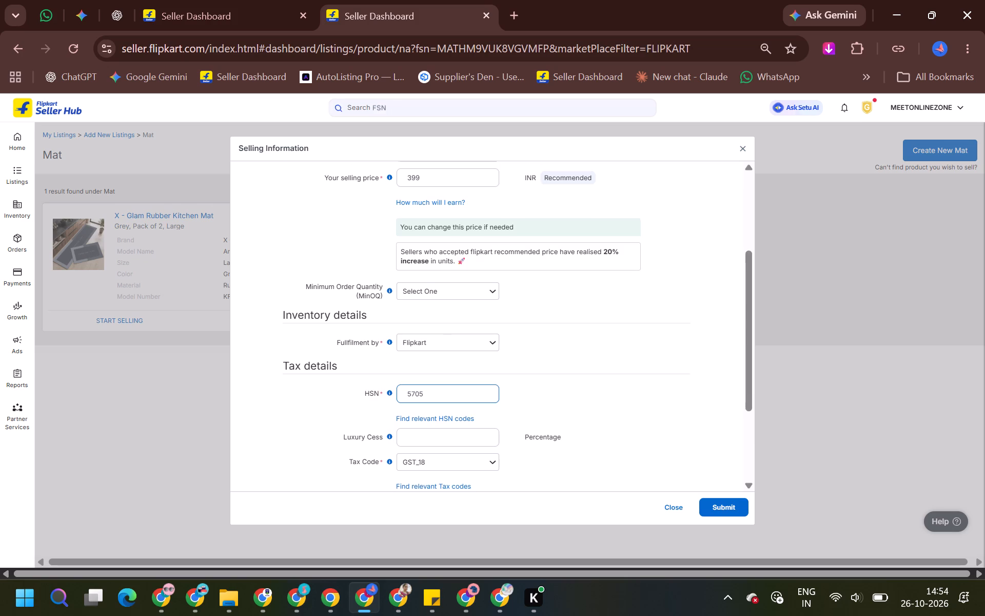
scroll(471, 399, "down", 2)
scroll(471, 392, "up", 2)
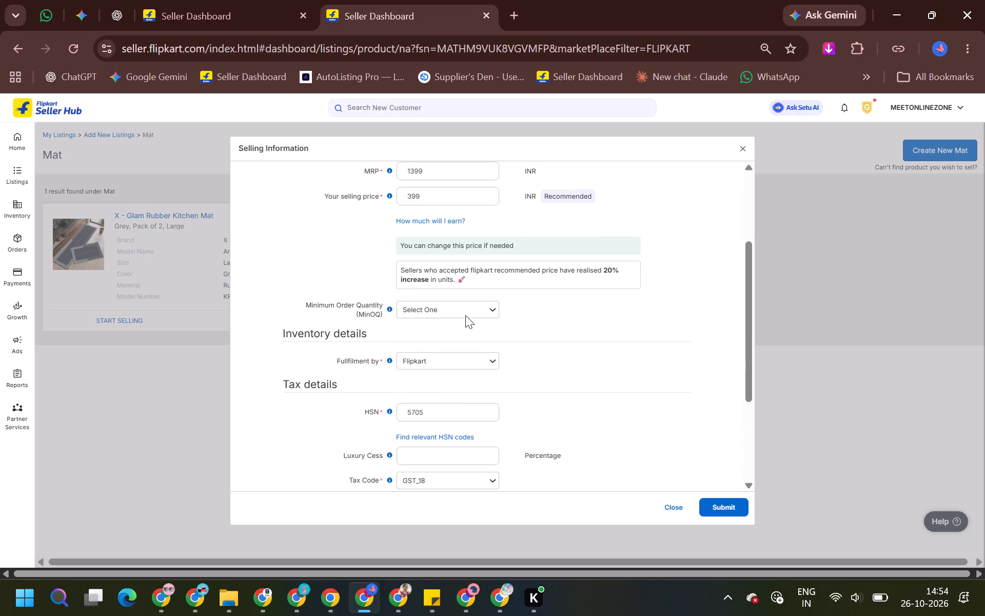
left_click(462, 309)
left_click(514, 293)
scroll(509, 263, "up", 2)
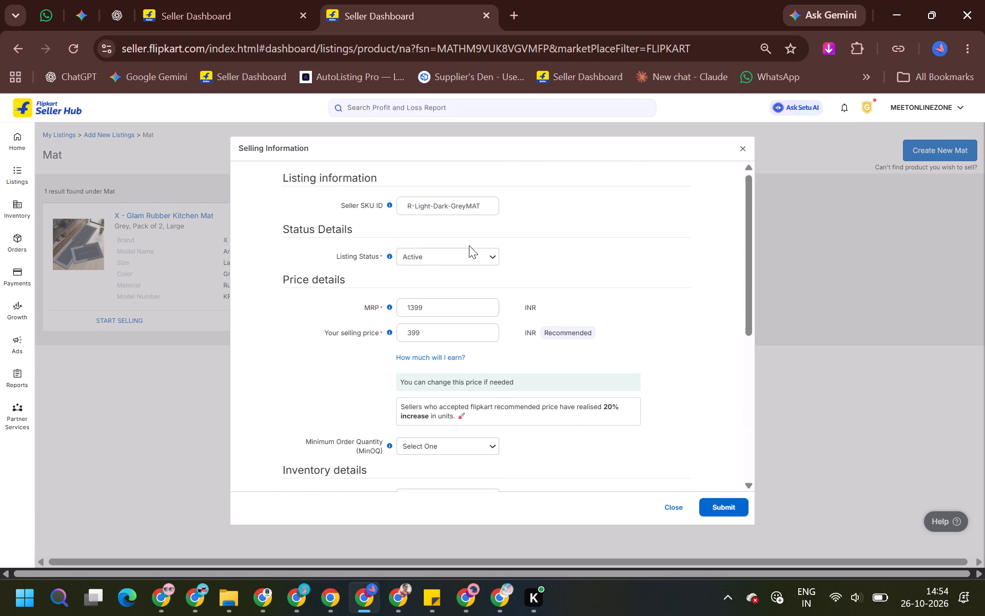
left_click(468, 255)
left_click(448, 278)
scroll(364, 341, "down", 2)
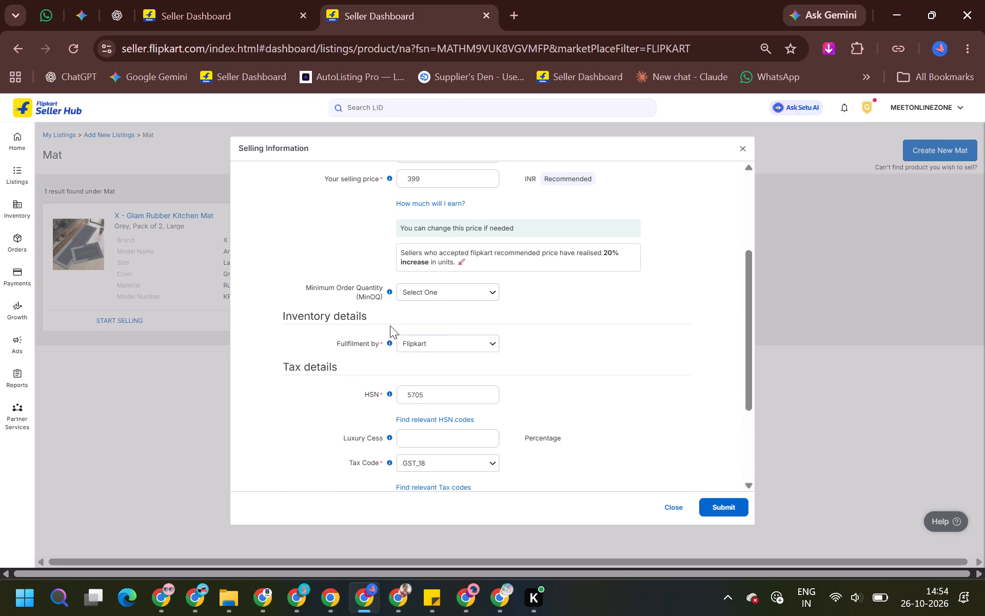
left_click(434, 295)
left_click(342, 365)
Set the inventory details to fulfilment by Seller, procurement type Instock, procurement SLA 1 day and stock 1.
left_click(420, 348)
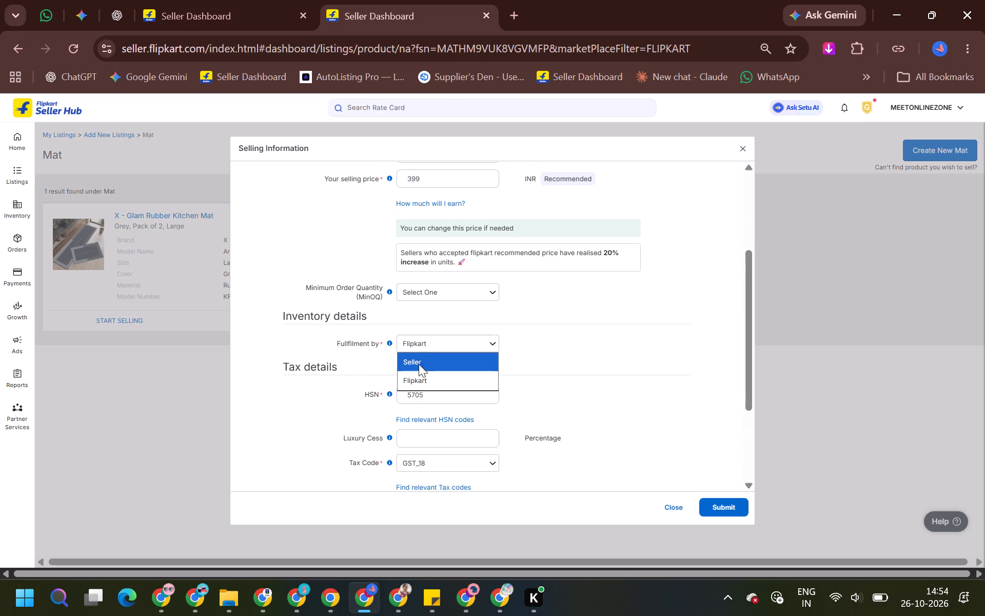
left_click(419, 356)
left_click(414, 372)
double_click(415, 393)
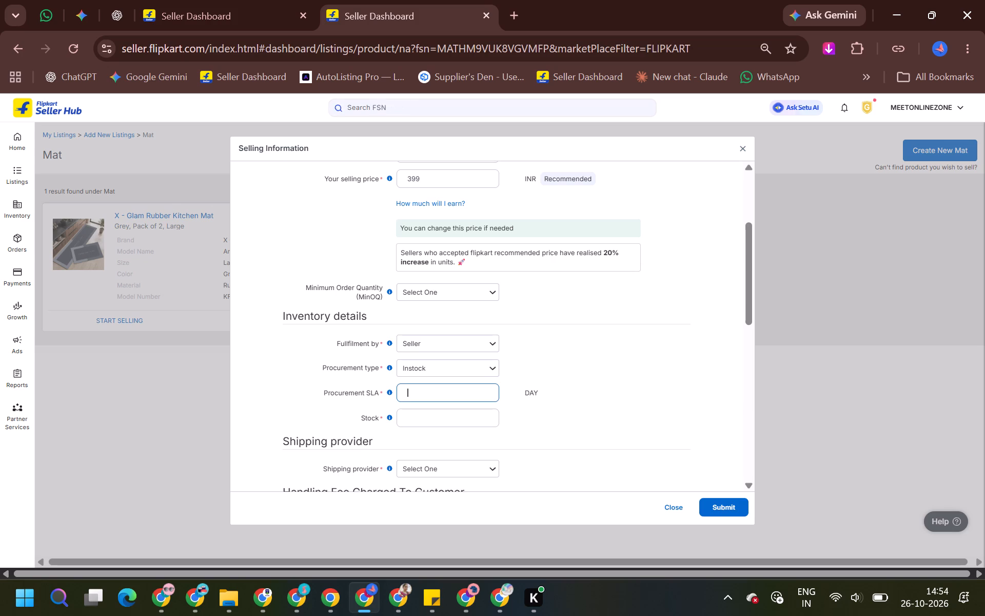
key("1")
key("Tab")
key("1")
key("Tab")
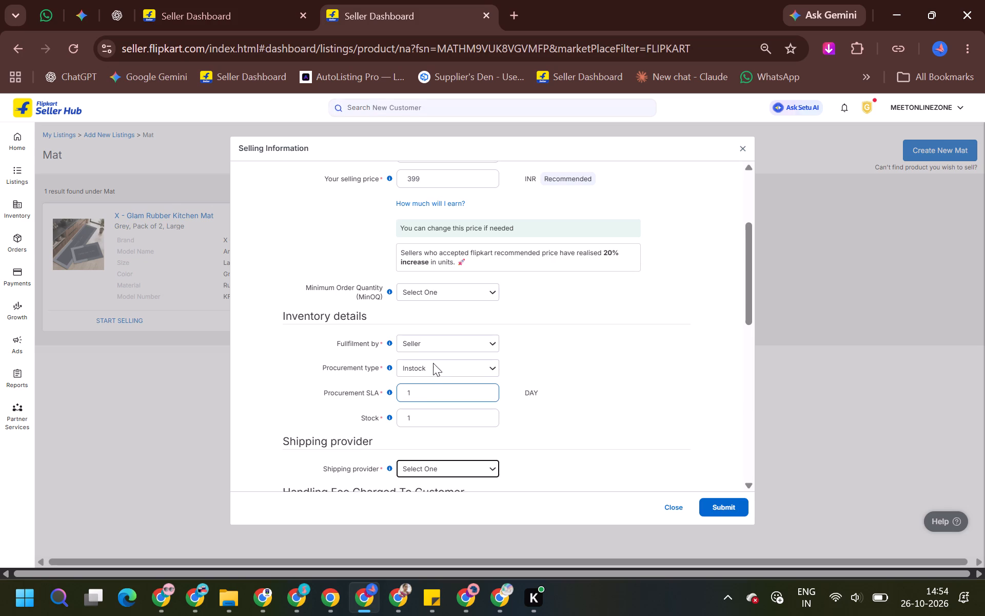
Set the shipping provider to Flipkart.
scroll(433, 363, "down", 2)
key("Tab")
key("Down")
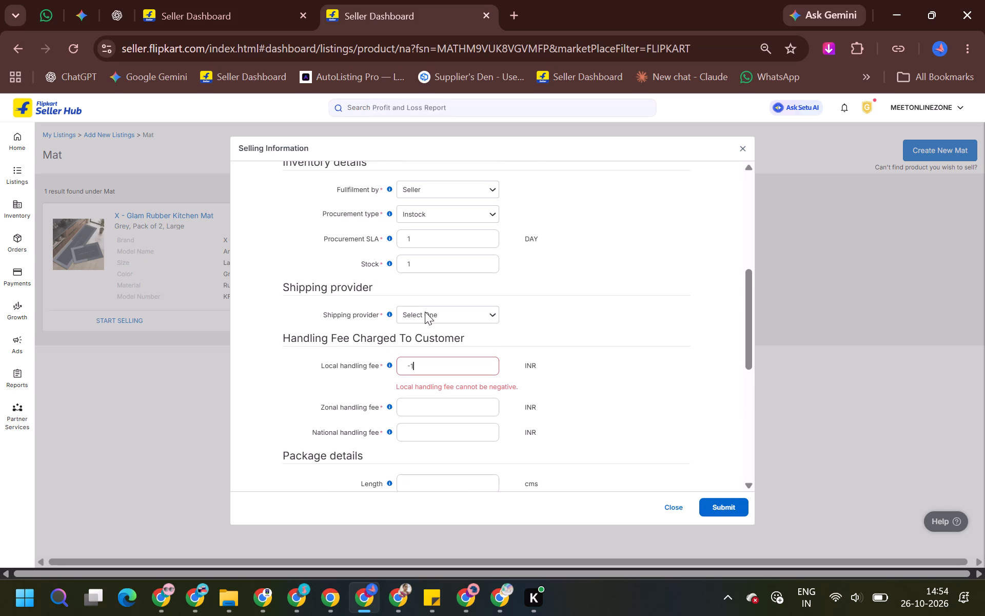
left_click(425, 310)
key("Down")
key("Tab")
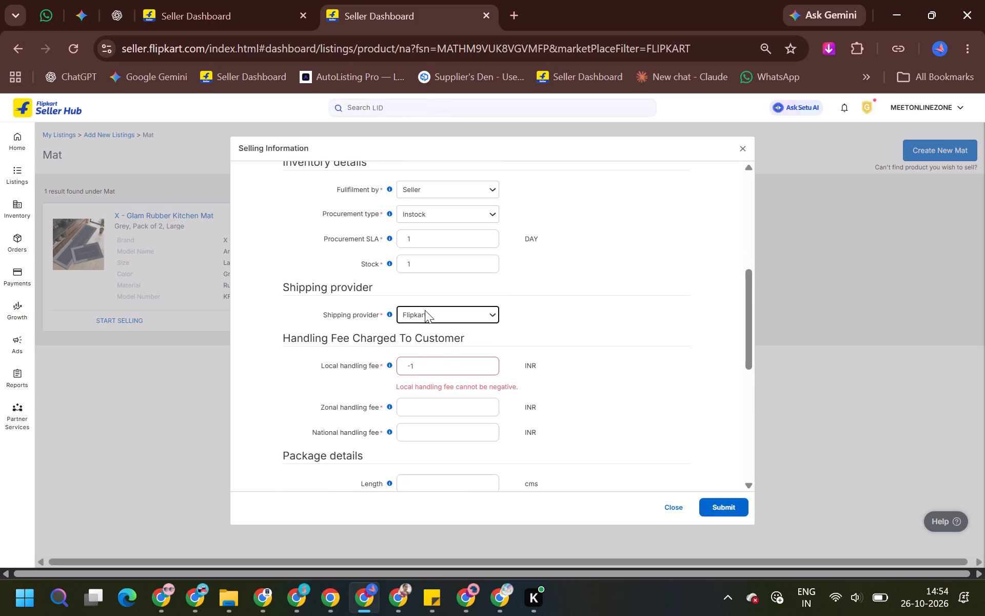
Set the local, zonal and national handling fees to 0 INR.
key("Tab")
key("0")
key("Tab")
key("0")
key("Tab")
key("0")
key("Tab")
Enter the package details from ROHANCART's listing: length 48 cm, breadth 10 cm, height 10 cm and weight 0.7 kg.
scroll(427, 317, "down", 1)
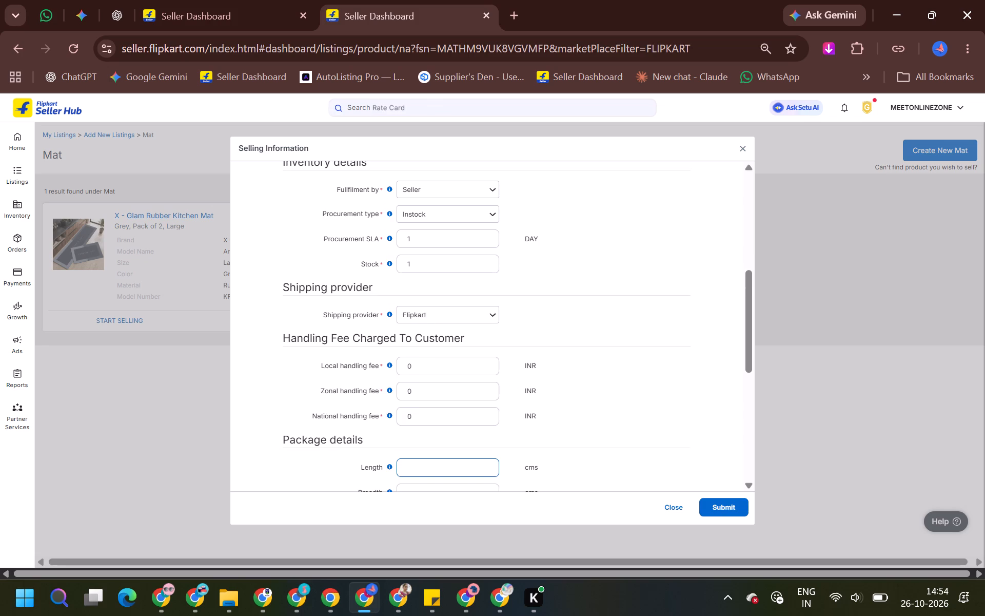
scroll(428, 320, "down", 1)
key("alt+Tab")
scroll(557, 286, "up", 4)
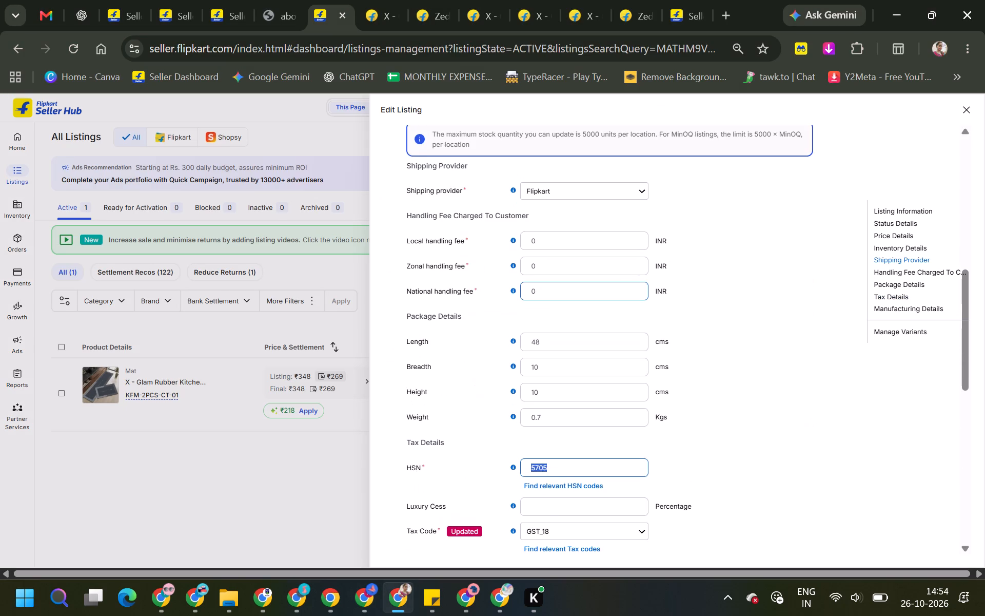
triple_click(551, 335)
key("ctrl+c")
key("alt+Tab")
key("ctrl+v")
key("Tab")
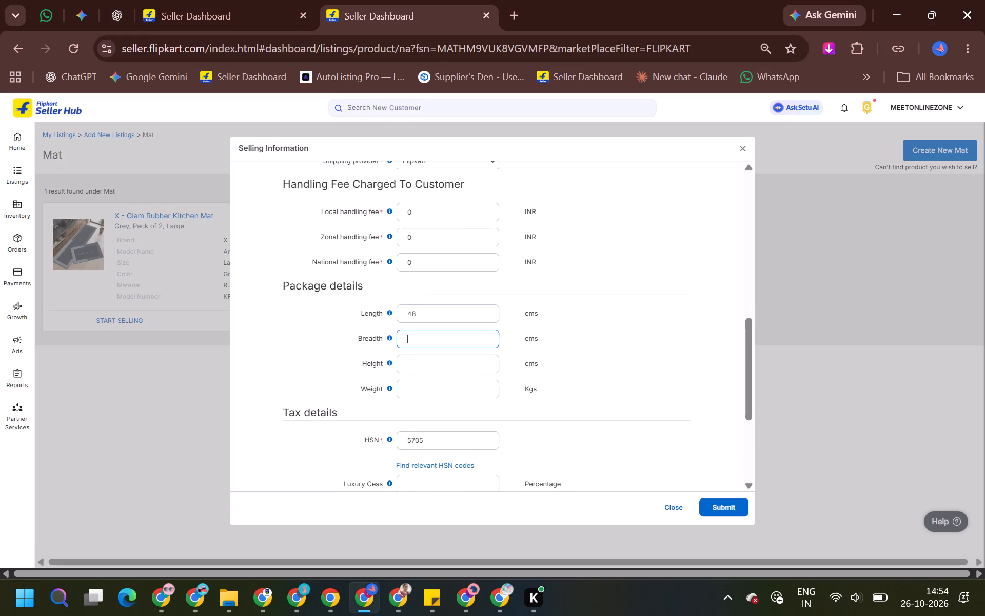
type("10")
key("Tab")
type("10")
key("alt+Tab")
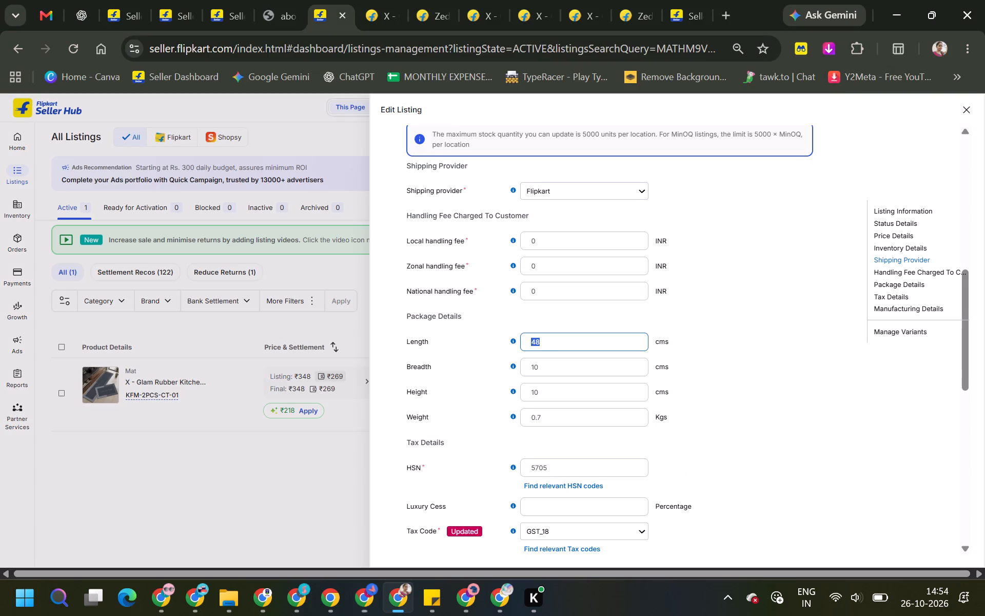
key("alt+Tab")
key("Tab")
type("0.7")
key("Tab")
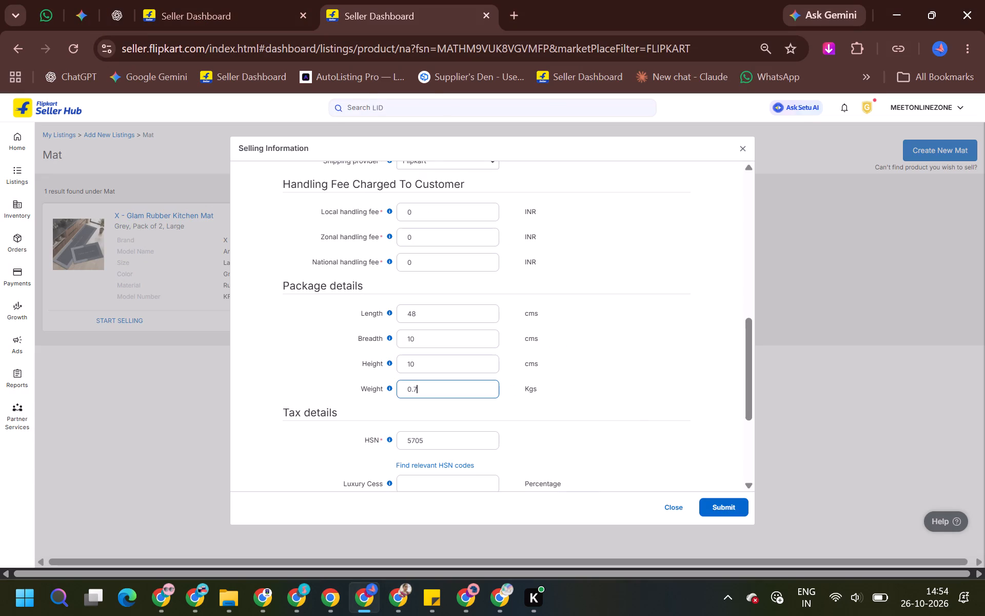
key("Tab")
scroll(648, 480, "down", 3)
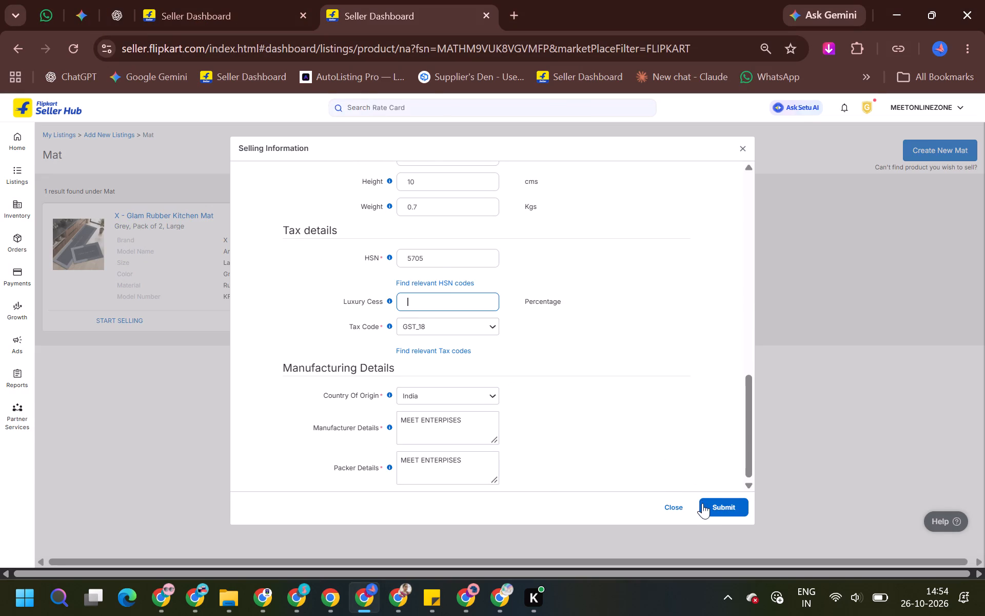
Submit the selling information for the X - Glam Rubber Kitchen Mat in the MEETONLINEZONE account.
scroll(653, 418, "up", 10)
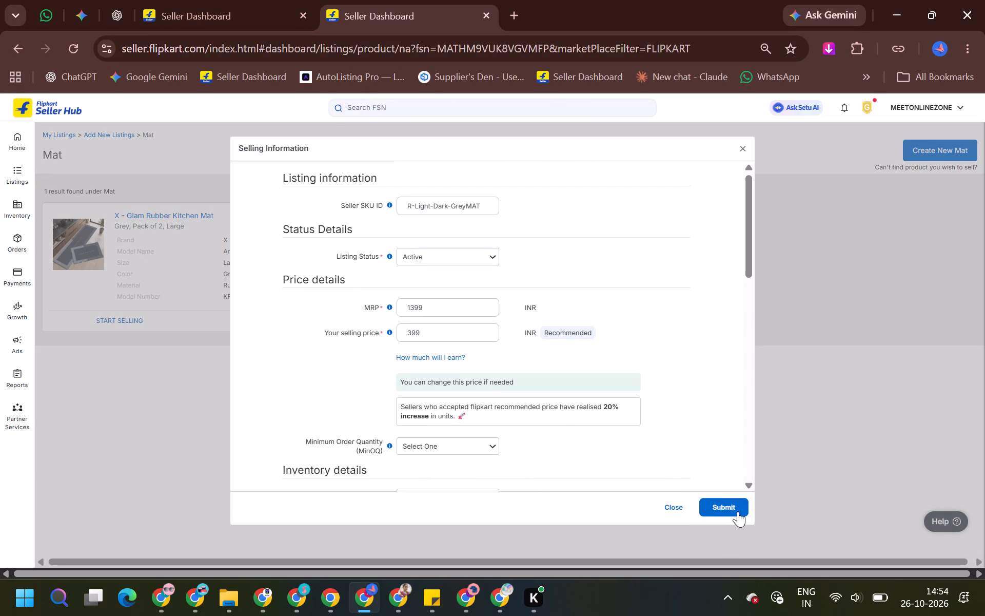
left_click(736, 510)
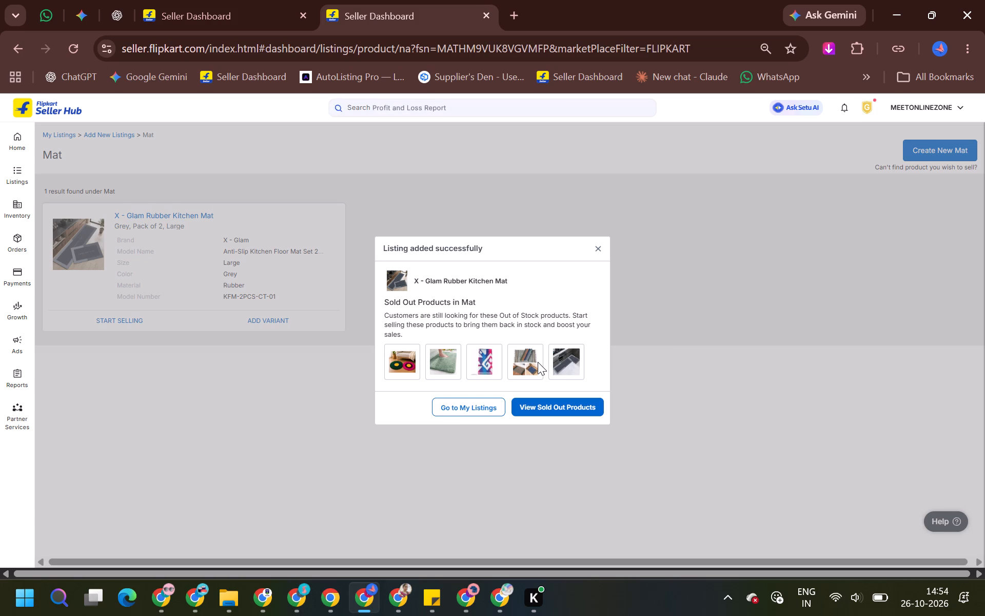
Switch to ROHANCART's browser window and close the finished X - Glam Rubber Kitchen Mat product page.
key("alt+Tab")
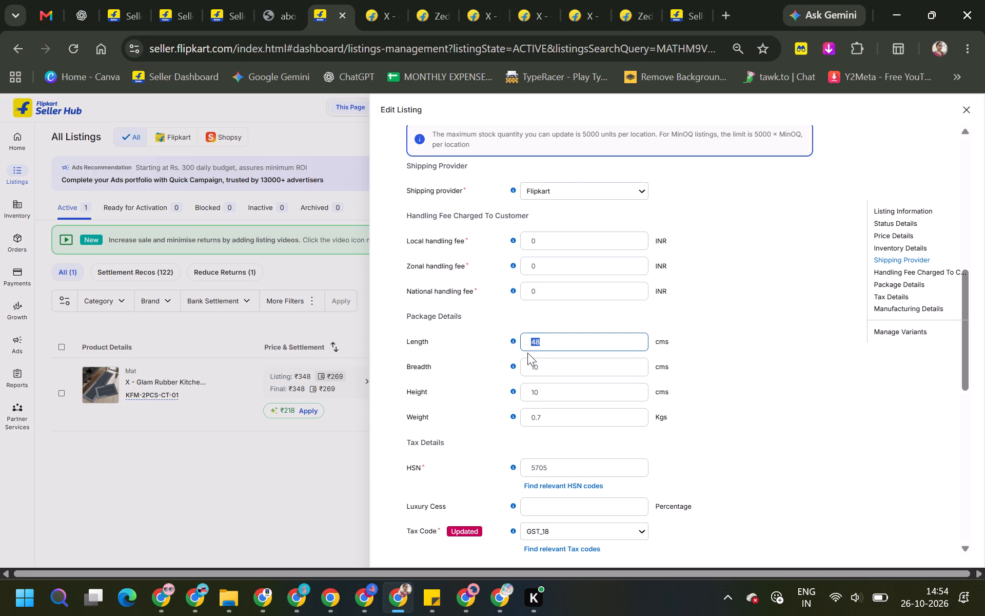
scroll(501, 345, "up", 5)
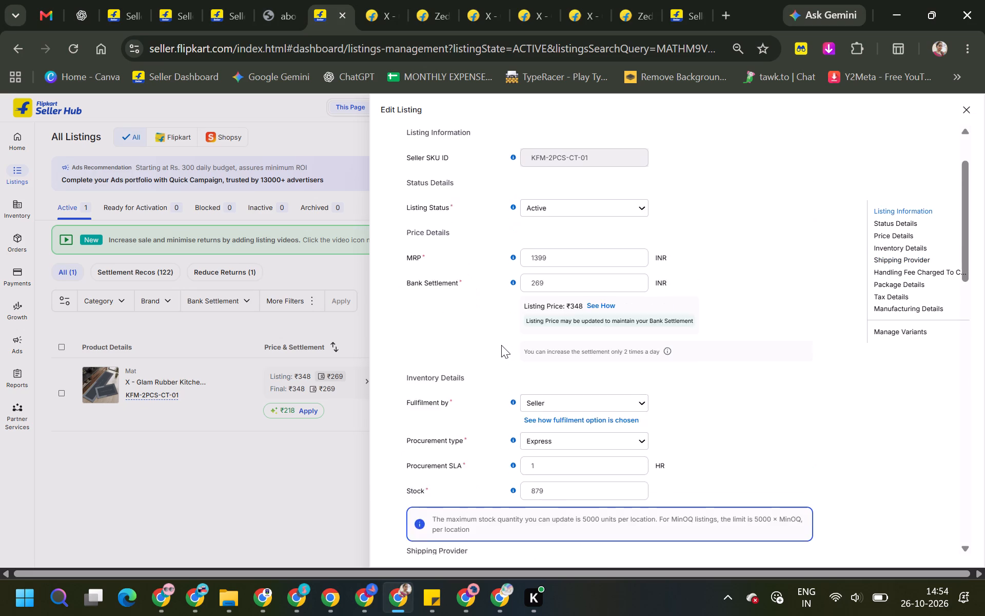
scroll(501, 345, "up", 6)
scroll(501, 345, "down", 7)
scroll(504, 349, "up", 1)
scroll(507, 349, "down", 1)
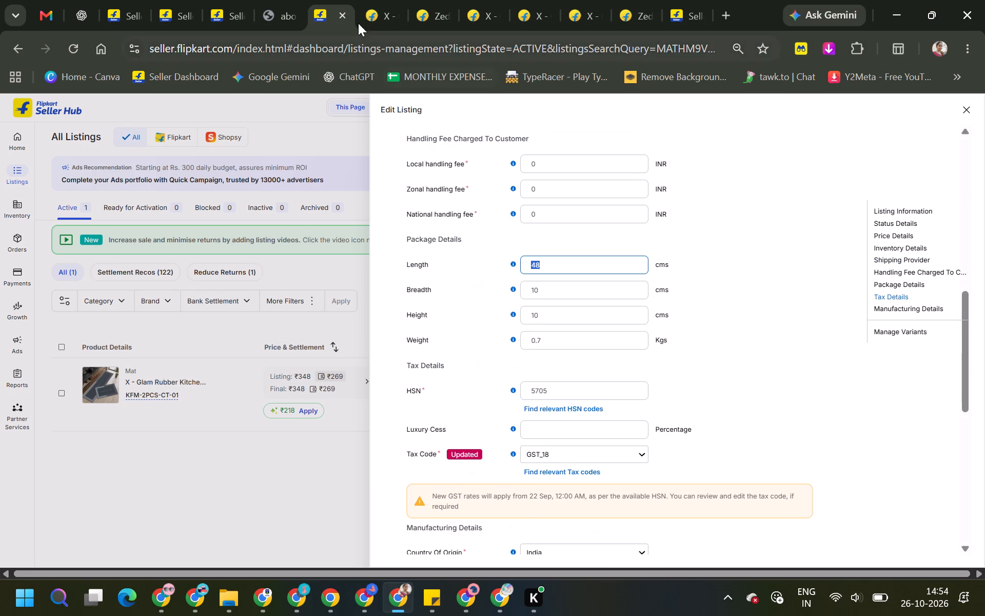
left_click(383, 9)
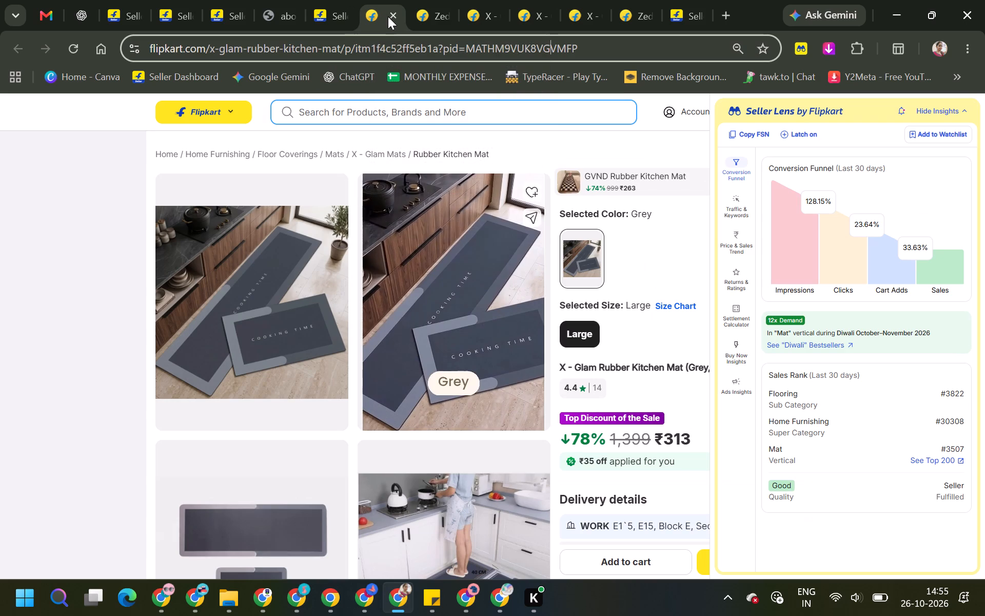
left_click(393, 16)
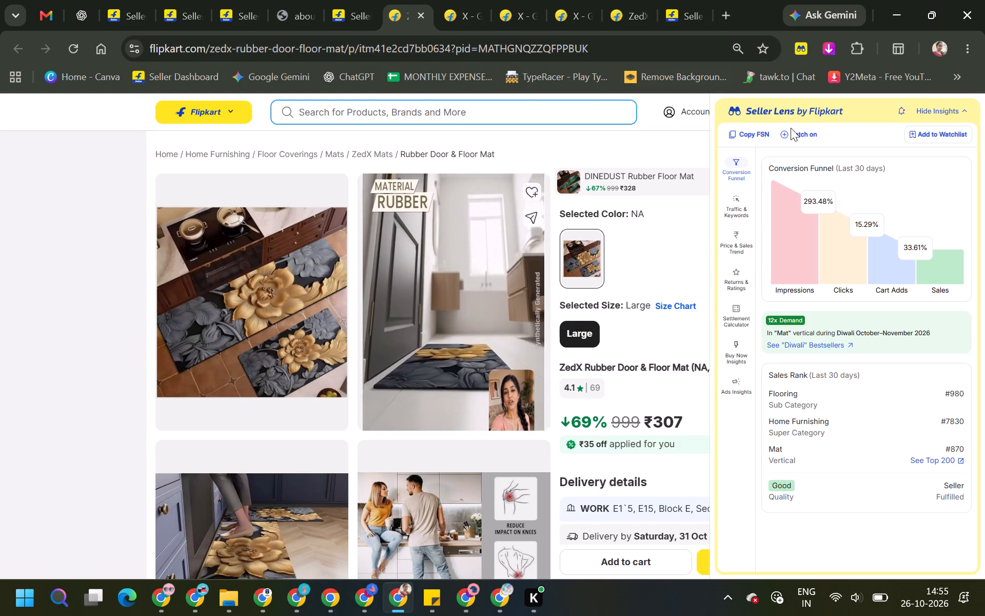
Copy the ZedX Rubber Door & Floor Mat's FSN, look up MATHGNQZZQFPPBUK in MEETONLINEZONE's listing creation, and start selling it.
left_click(757, 131)
key("alt+Tab")
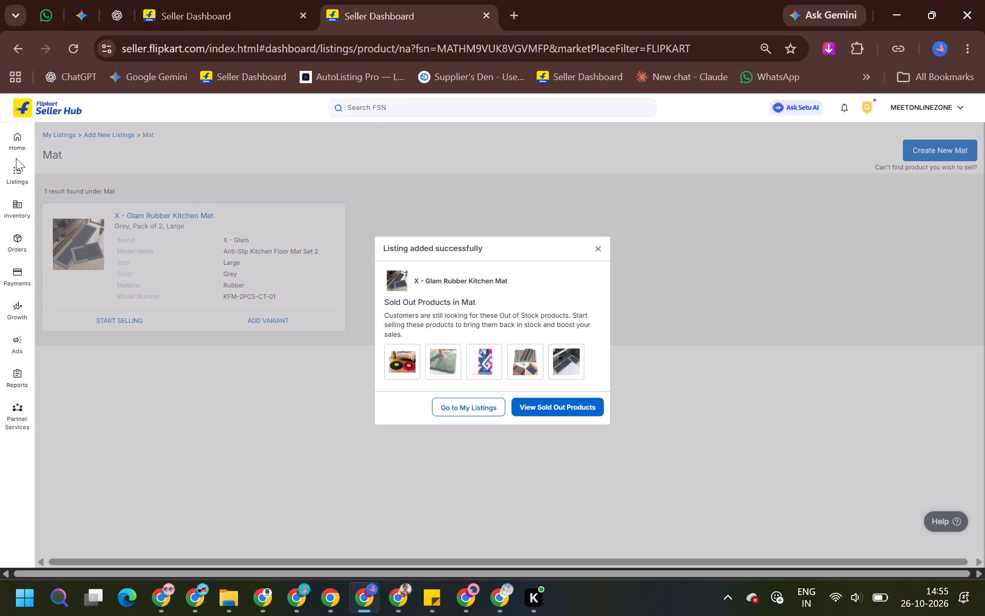
left_click(94, 190)
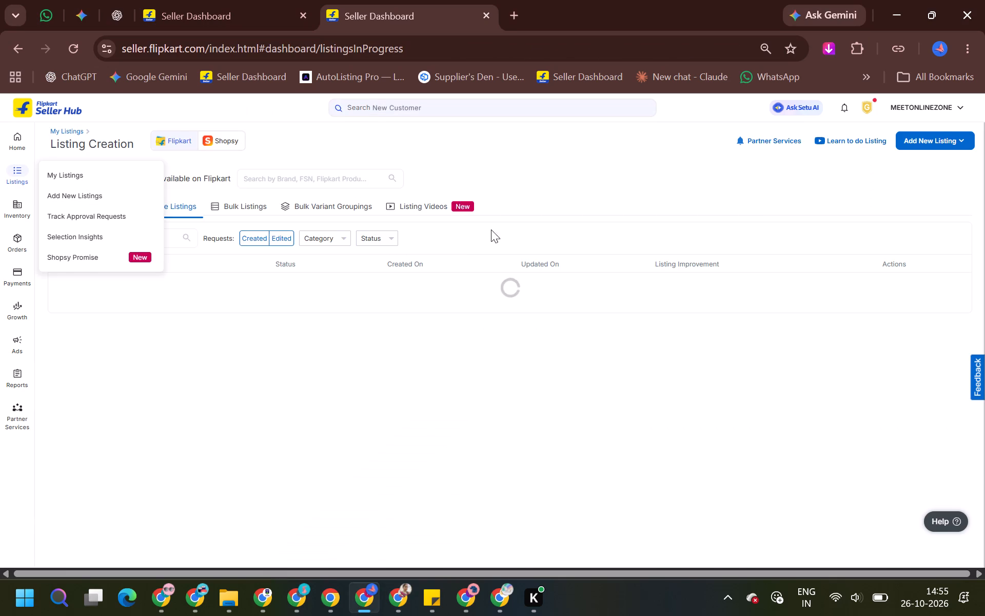
left_click(293, 172)
key("ctrl+v")
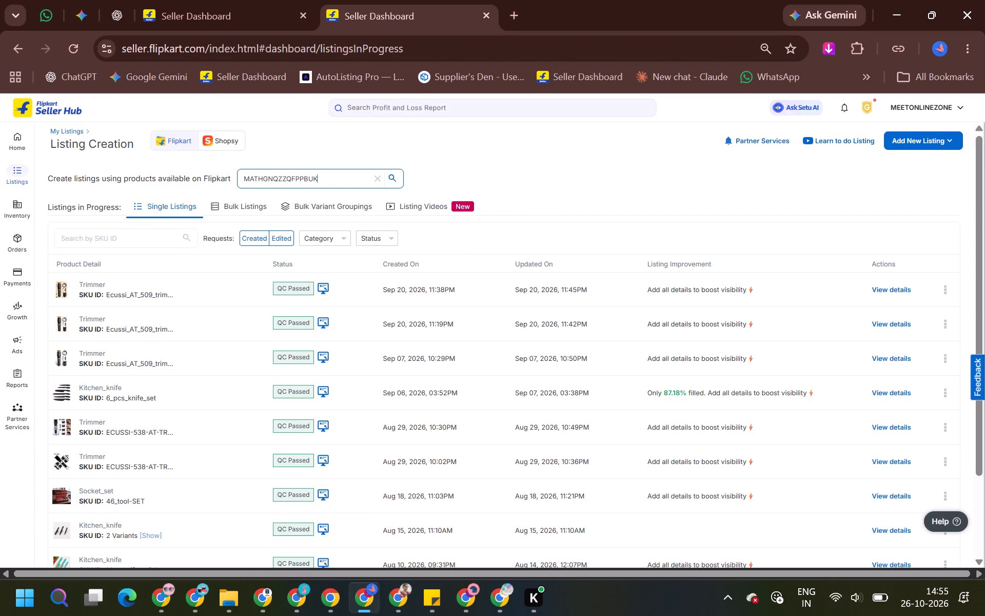
key("Return")
left_click(127, 318)
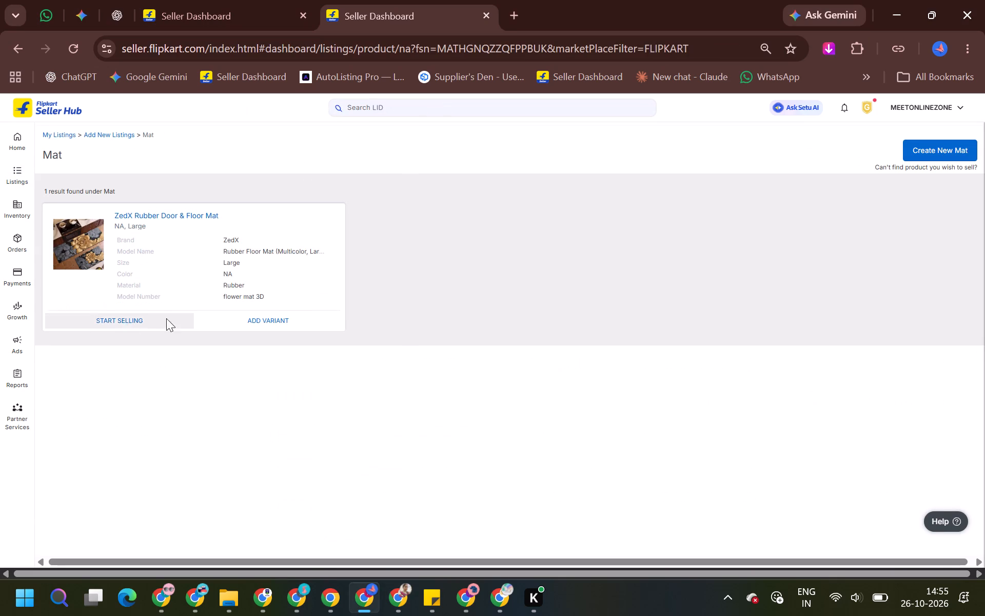
Enter R-Golden-Flower-MAT as the seller SKU ID for the ZedX mat.
left_click(419, 213)
type("R-")
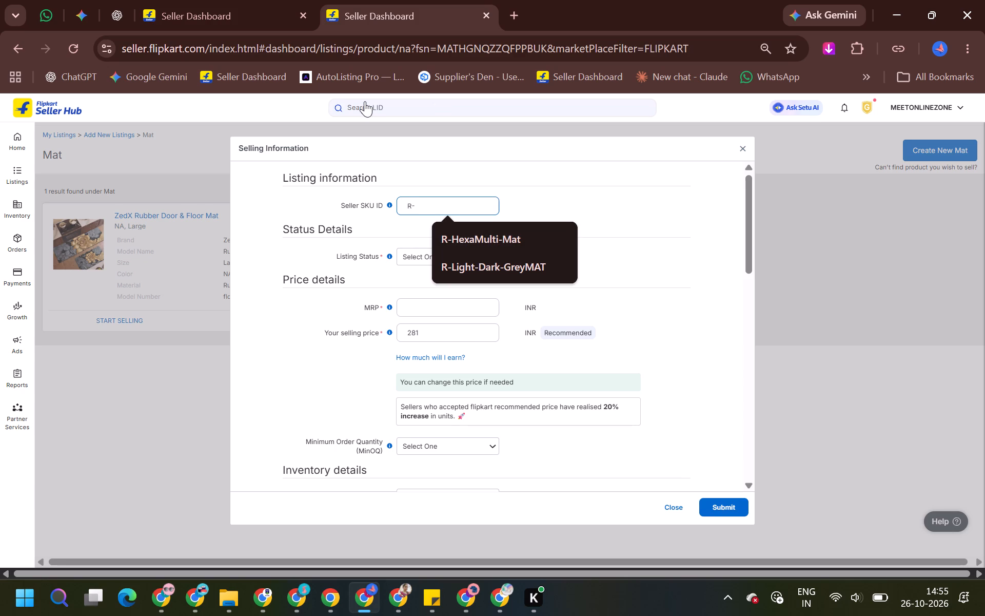
left_click(430, 209)
key("alt+Tab")
key("alt+Tab")
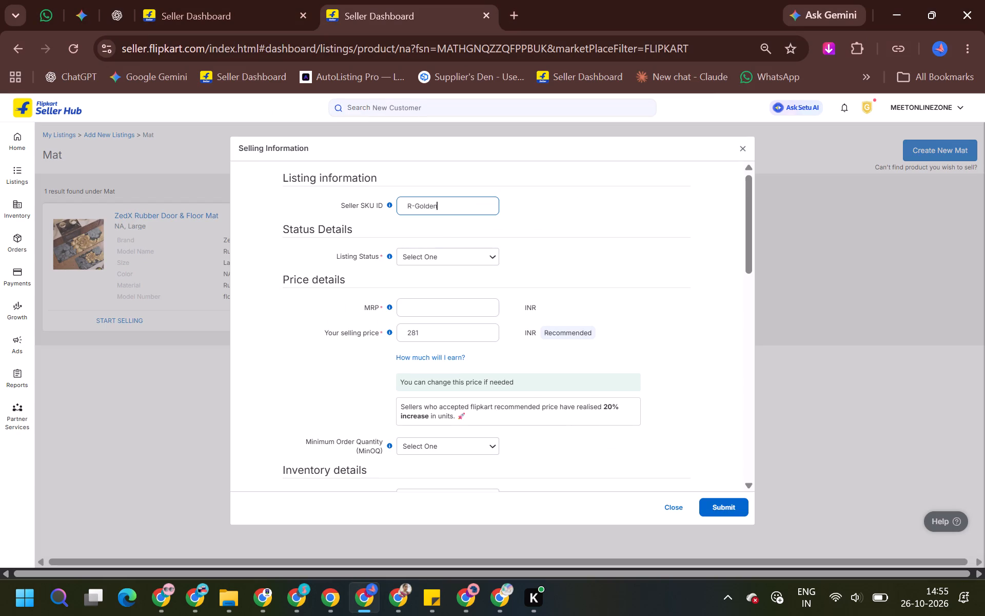
type("-F")
type("-MAT")
Set the listing status to Active, the MRP to 999 INR and the selling price to 399 INR.
key("Tab")
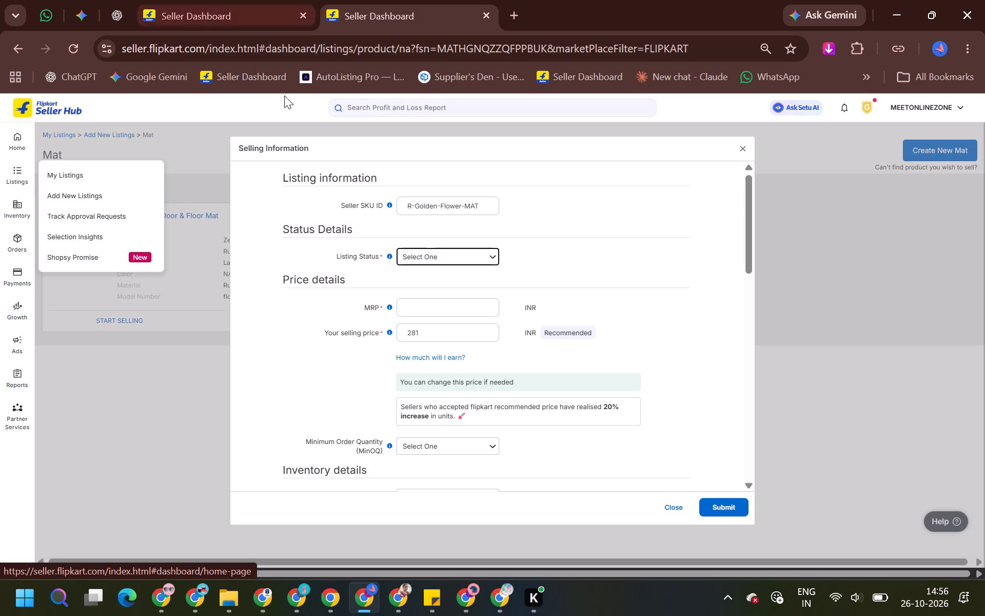
key("Down")
key("Tab")
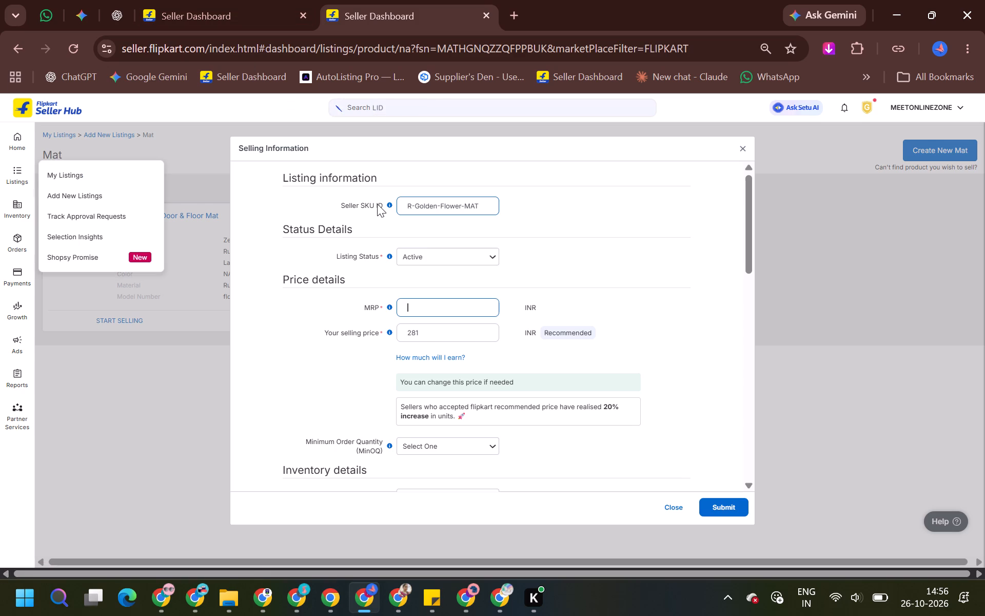
key("alt+Tab")
key("alt+Tab")
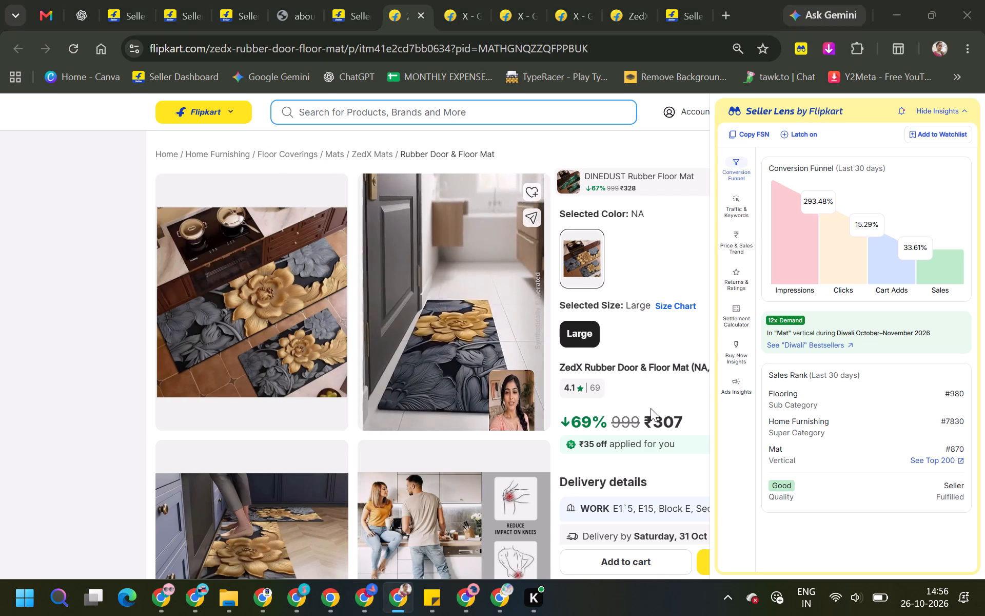
type("999")
key("Tab")
key("alt+Tab")
key("alt+Tab")
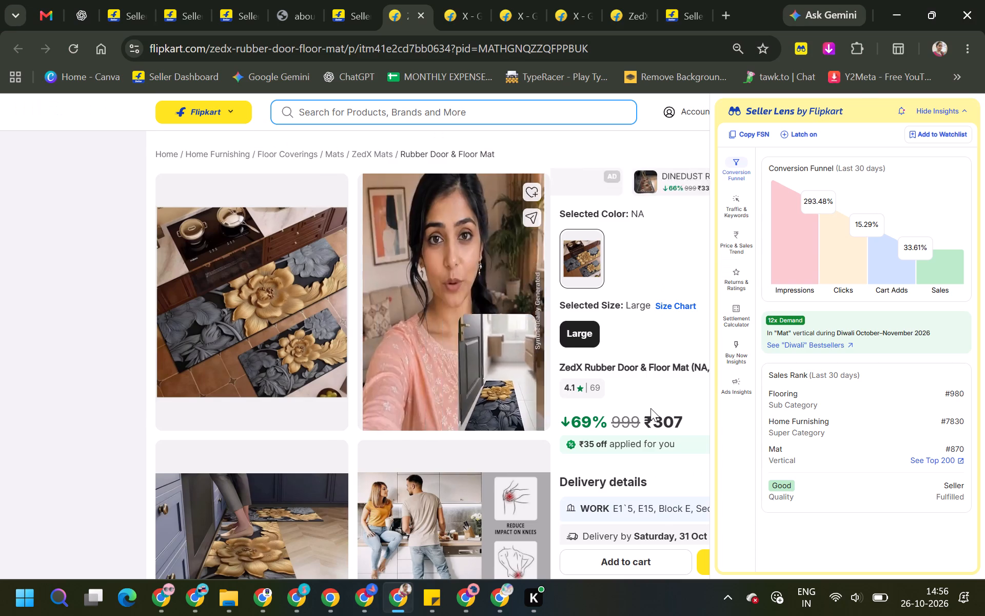
type("399")
key("Tab")
key("alt+Tab")
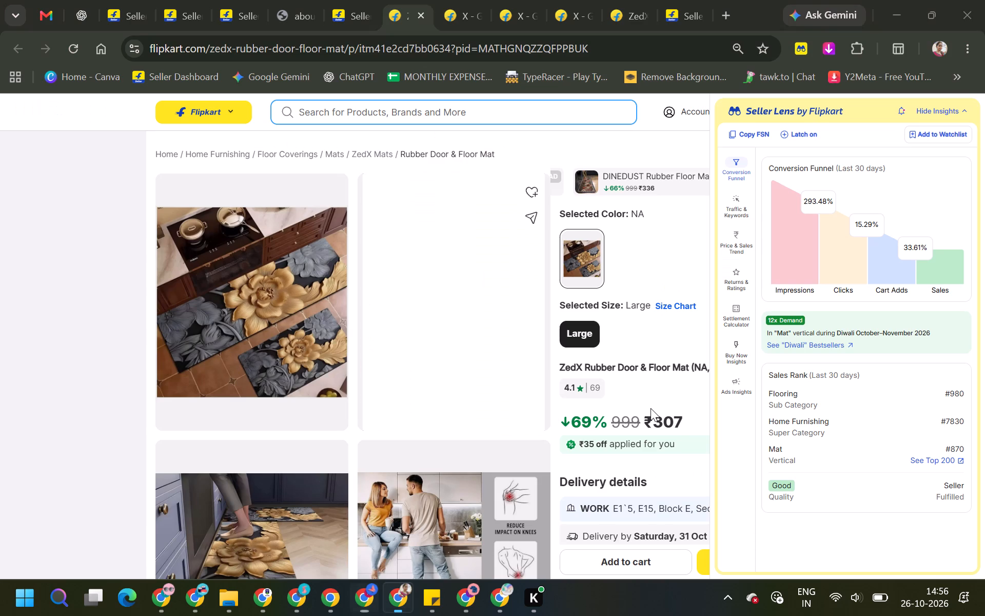
key("alt+Tab")
Set the inventory details to fulfilment by Seller, procurement type Instock, procurement SLA 1 day and stock 1.
key("Tab")
key("Down")
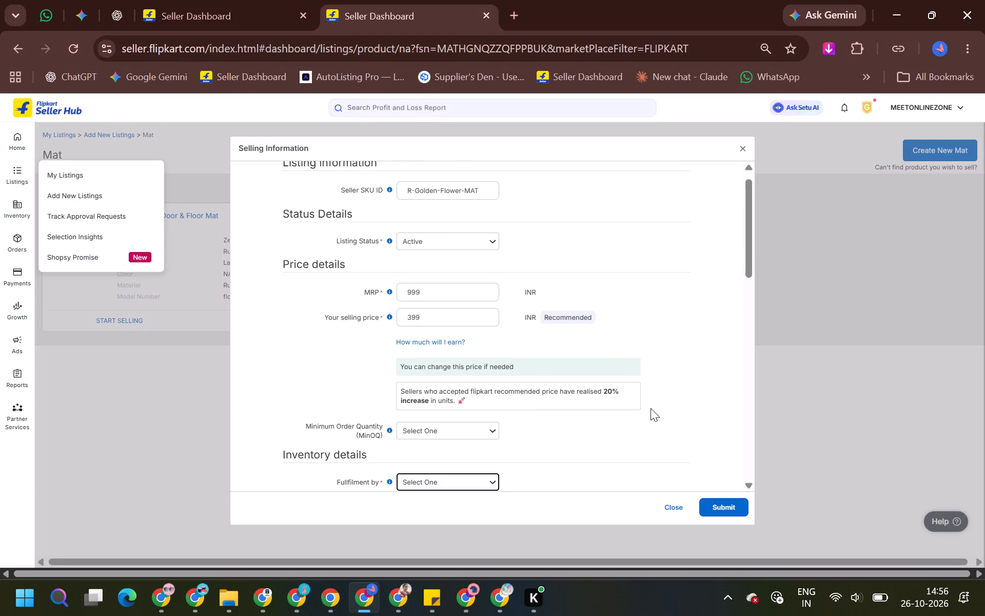
key("Tab")
key("Down")
key("Tab")
key("1")
key("Tab")
key("1")
Set the shipping provider to Flipkart and the local, zonal and national handling fees to 0 INR.
key("Tab")
key("Down")
key("Tab")
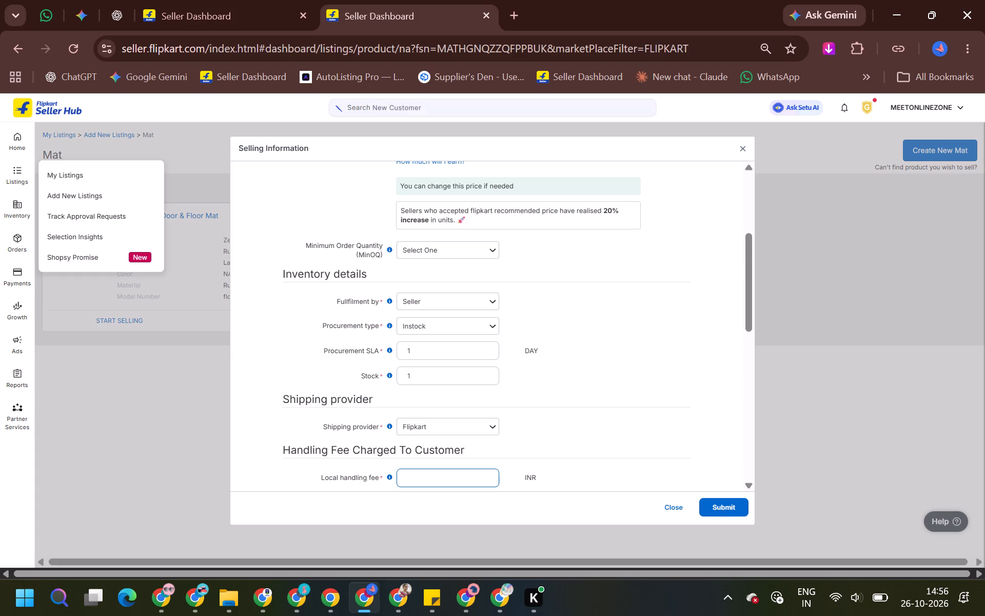
key("0")
key("Tab")
key("0")
key("Tab")
key("0")
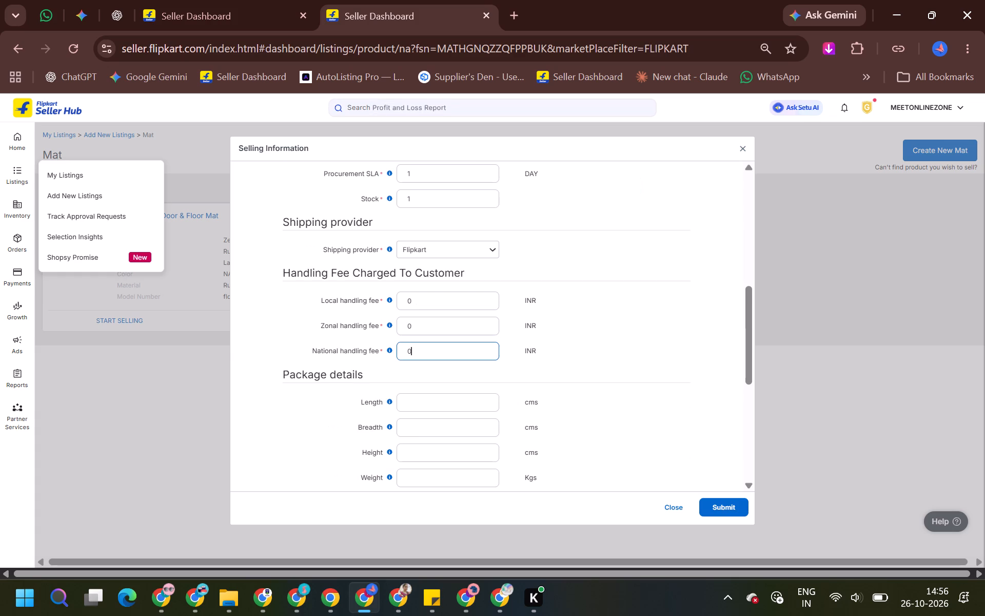
left_click(455, 248)
left_click(438, 265)
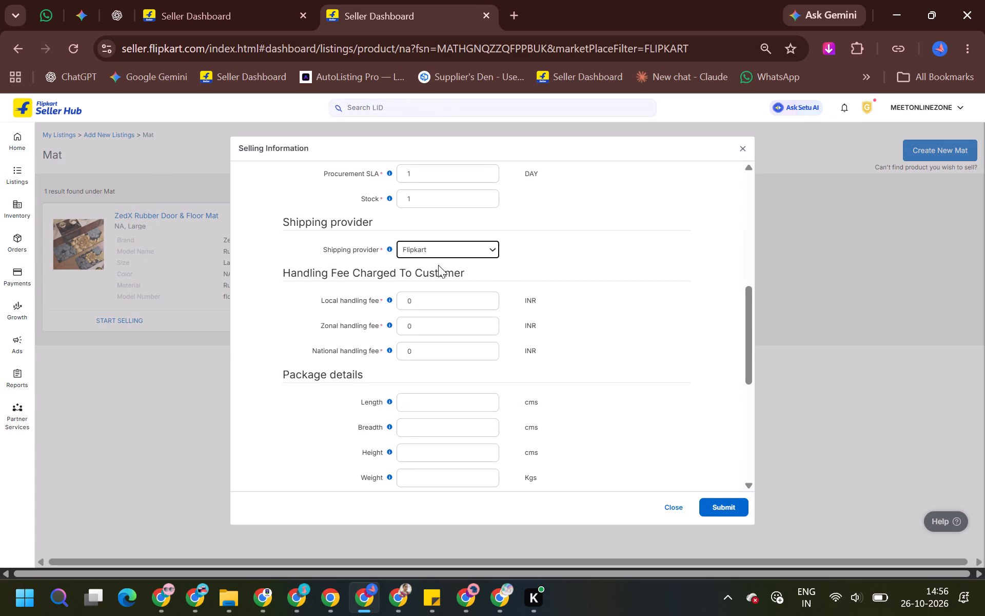
scroll(448, 359, "up", 4)
scroll(449, 356, "down", 3)
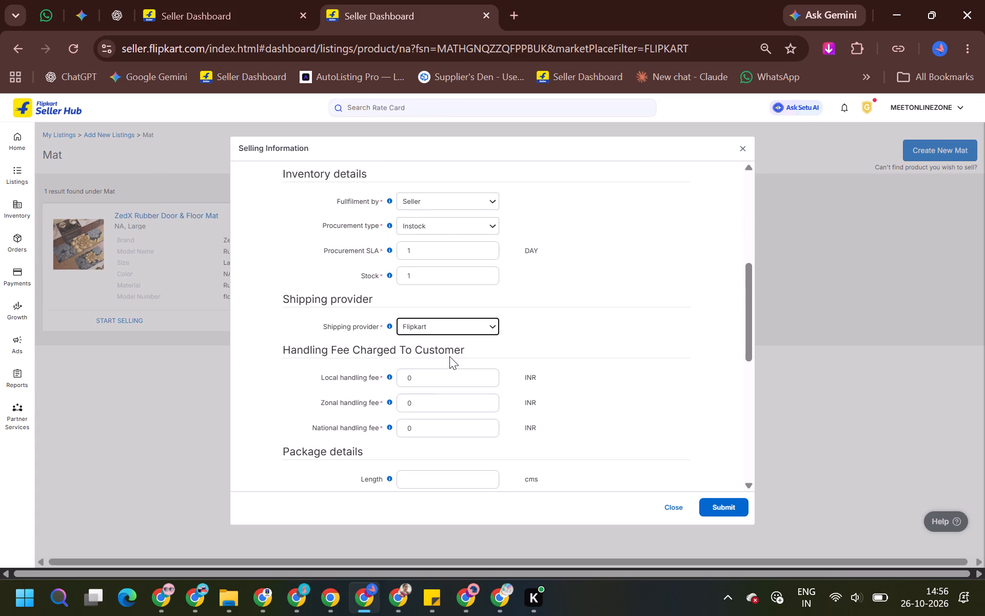
key("Tab")
key("Tab")
key("Tab")
scroll(453, 368, "down", 2)
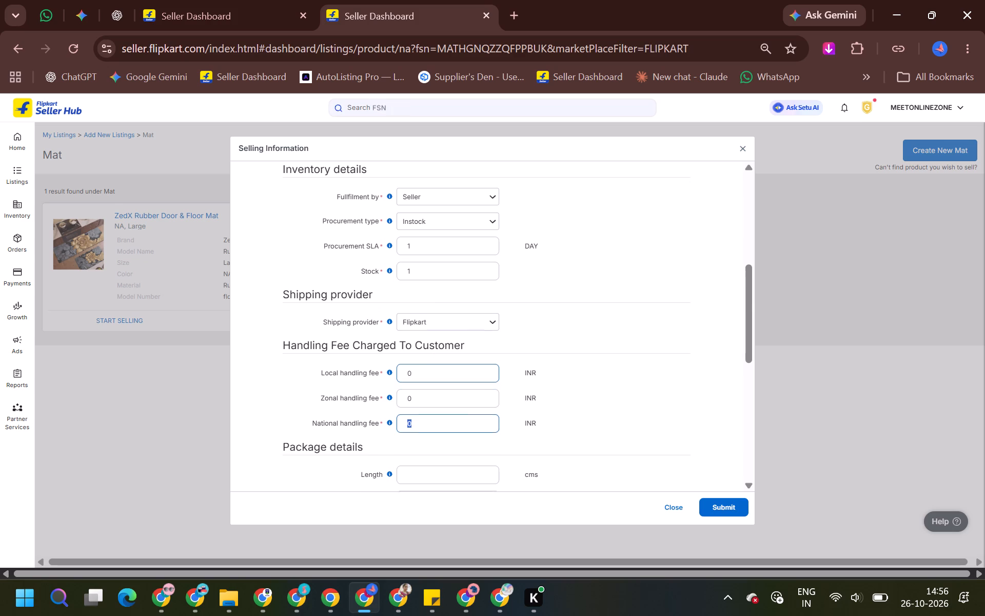
key("Tab")
Copy the product ID MATHGNQZZQFPPBUK from the ZedX mat's product page and search ROHANCART's listings for it.
key("alt+Tab")
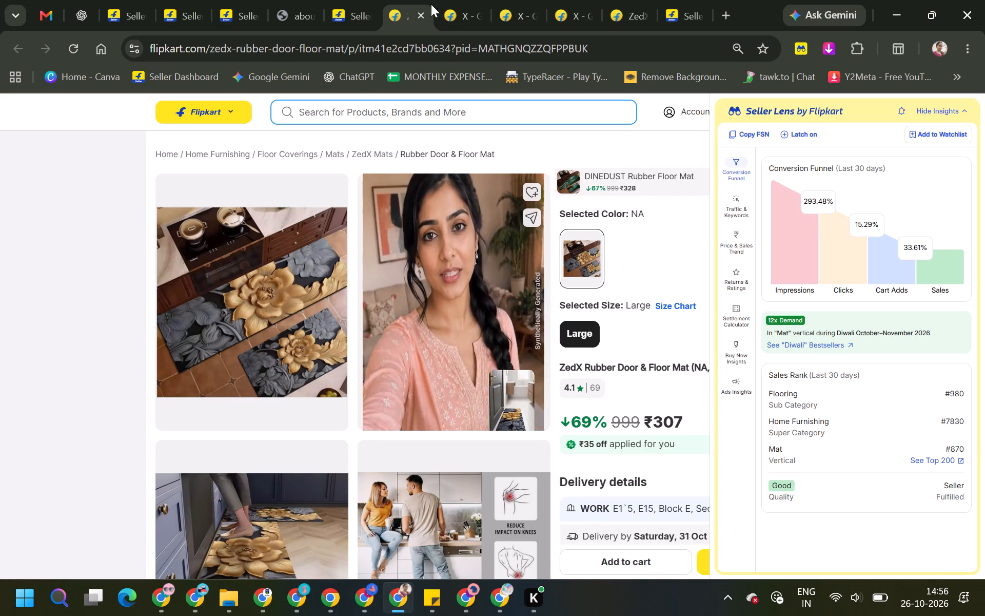
left_click(331, 0)
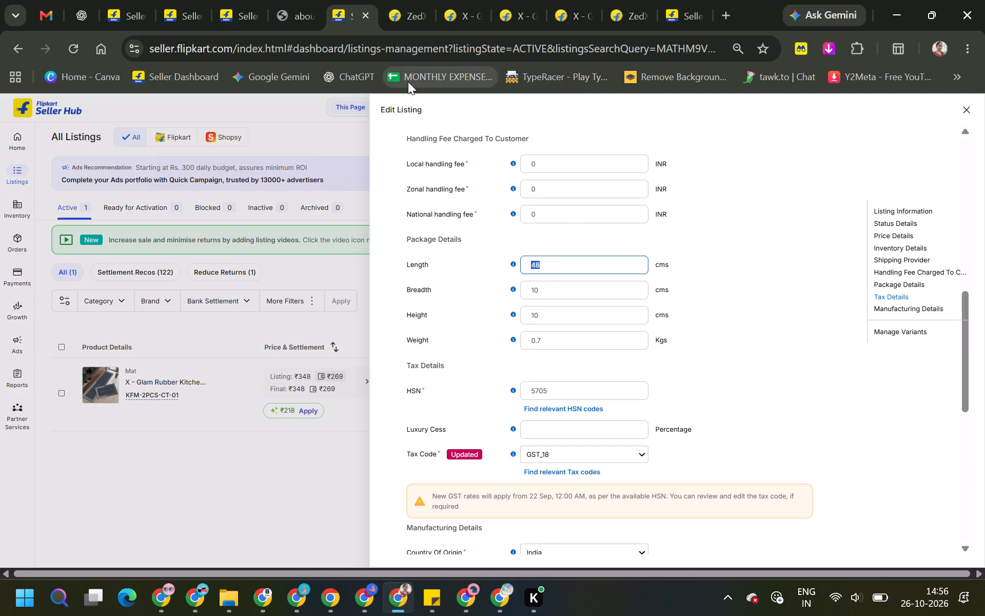
left_click(410, 0)
double_click(541, 54)
key("ctrl+c")
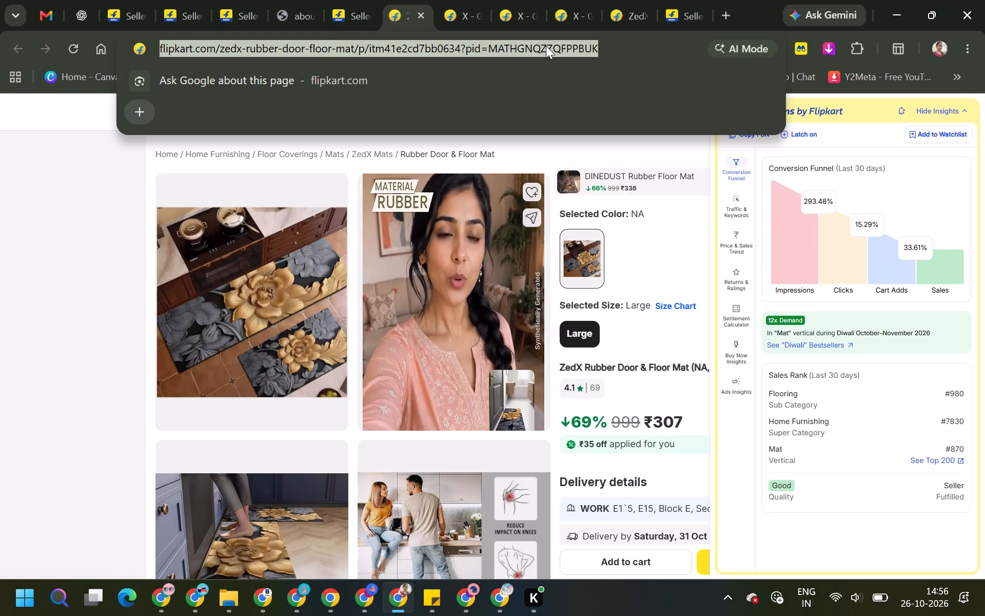
double_click(546, 46)
key("ctrl+c")
left_click(357, 0)
scroll(467, 183, "up", 4)
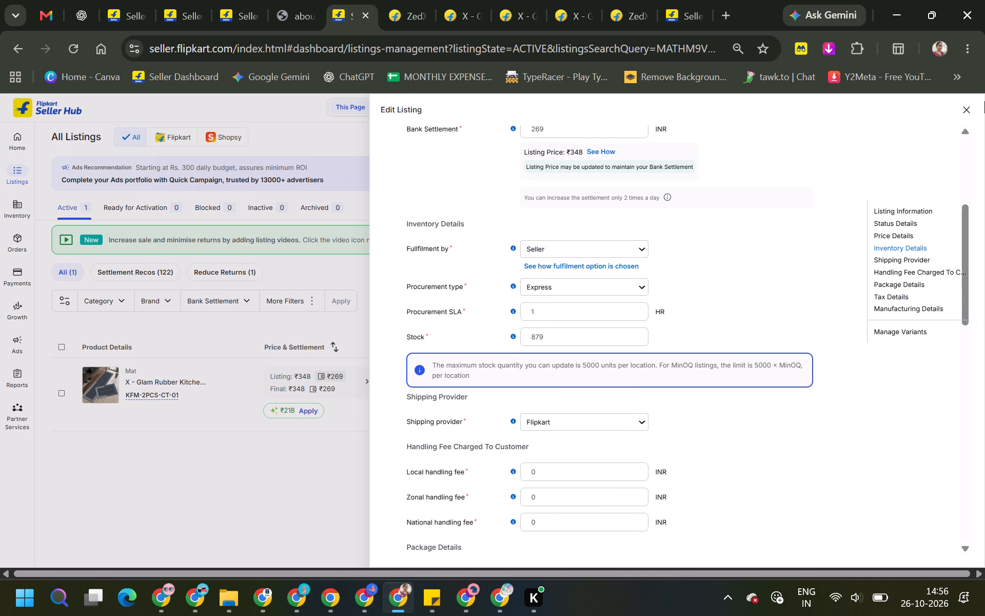
left_click(967, 107)
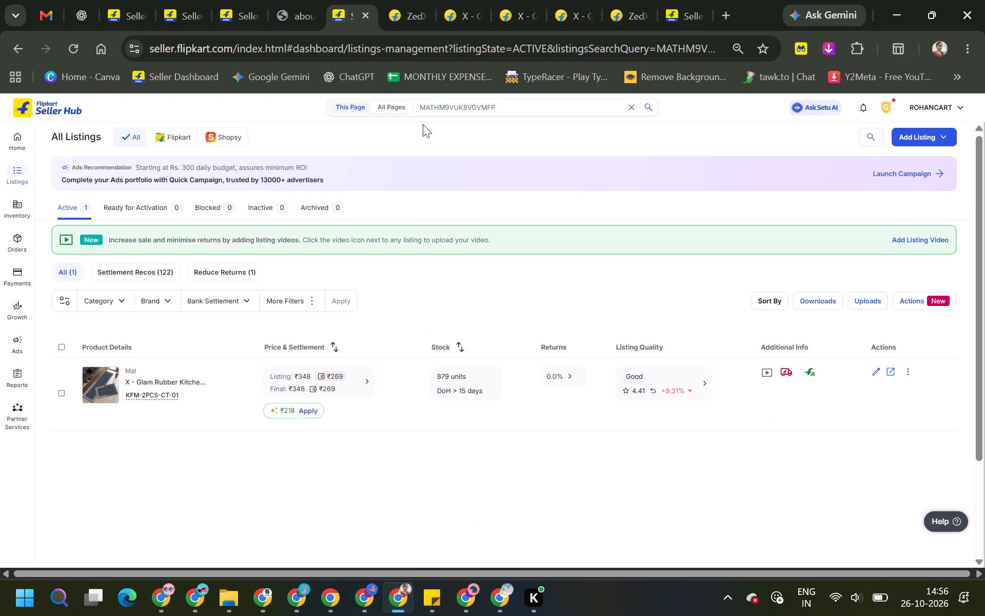
double_click(467, 108)
key("ctrl+v")
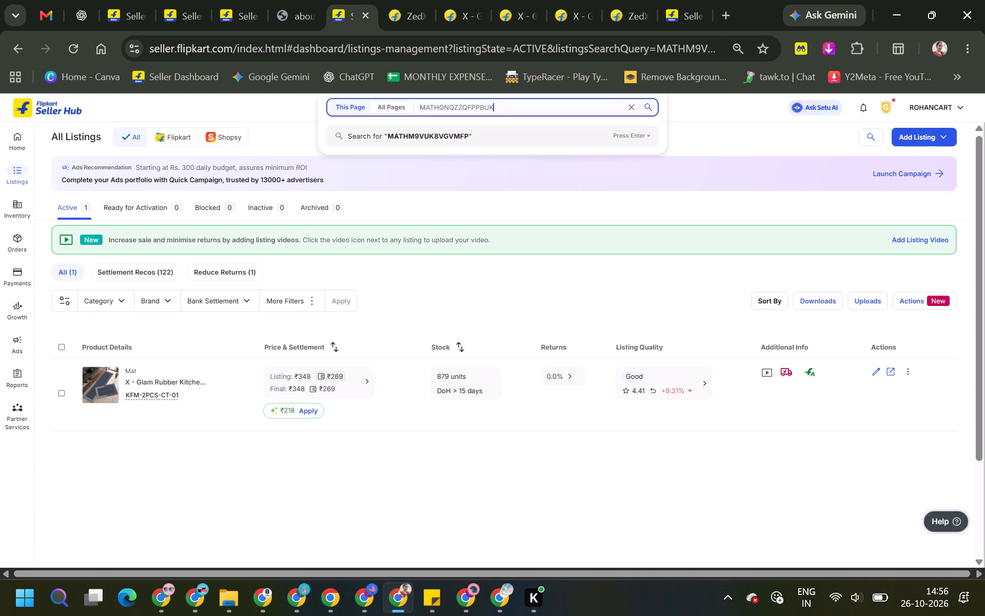
key("Return")
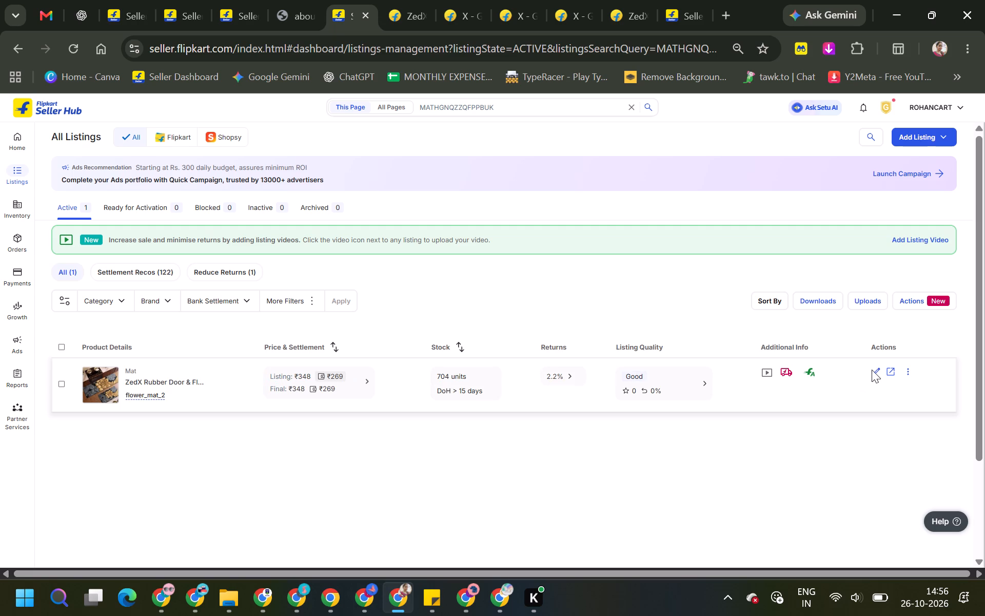
Open the ZedX mat's listing from ROHANCART's search result for editing and look up its package details.
left_click(872, 370)
key("alt+Tab")
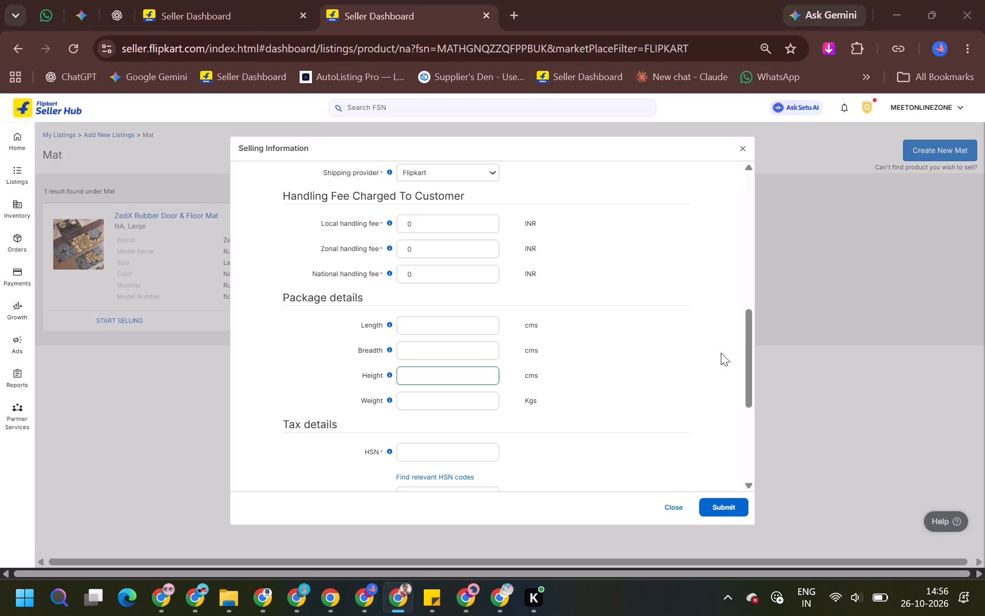
key("alt+Tab")
scroll(678, 322, "down", 6)
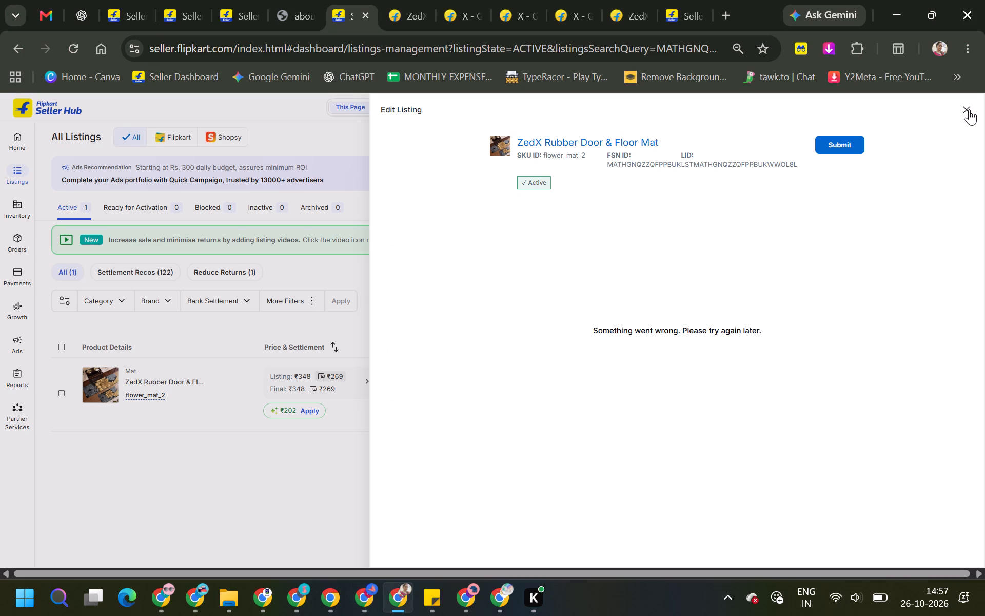
left_click(969, 109)
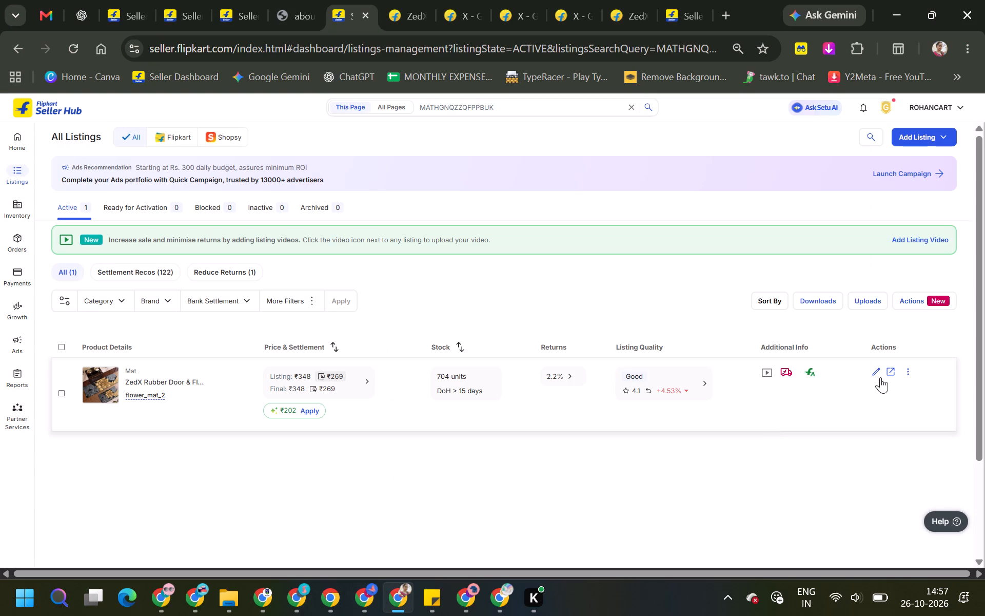
left_click(872, 368)
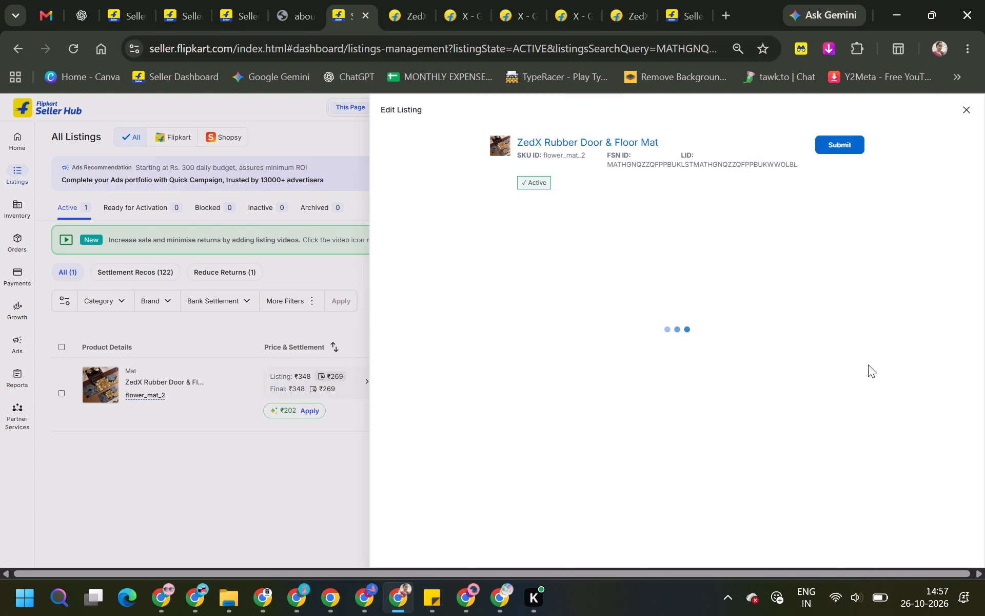
scroll(827, 353, "down", 5)
scroll(783, 373, "down", 2)
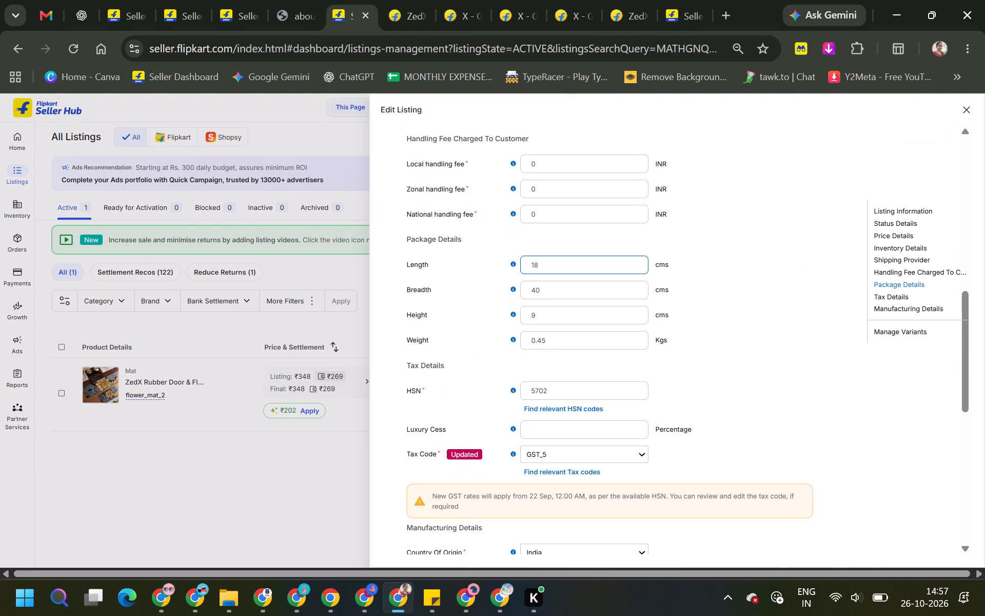
Set the new MEETONLINEZONE listing's package details to length 18 cm, breadth 40 cm, height 9 cm and weight 0.45 kg, matching ROHANCART's listing.
triple_click(557, 271)
key("ctrl+c")
key("alt+Tab")
key("ctrl+v")
key("Tab")
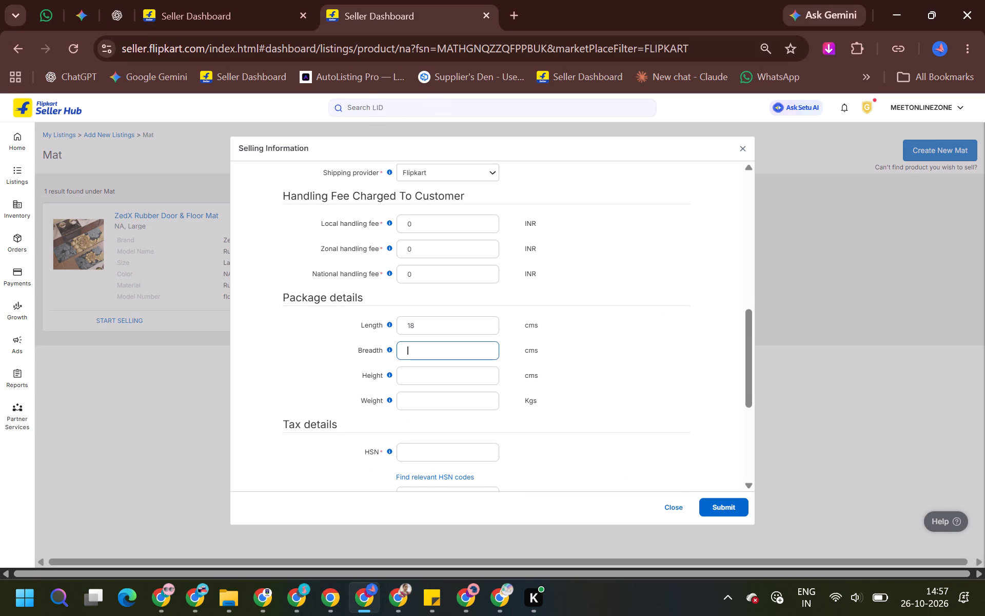
type("40")
key("Tab")
key("alt+Tab")
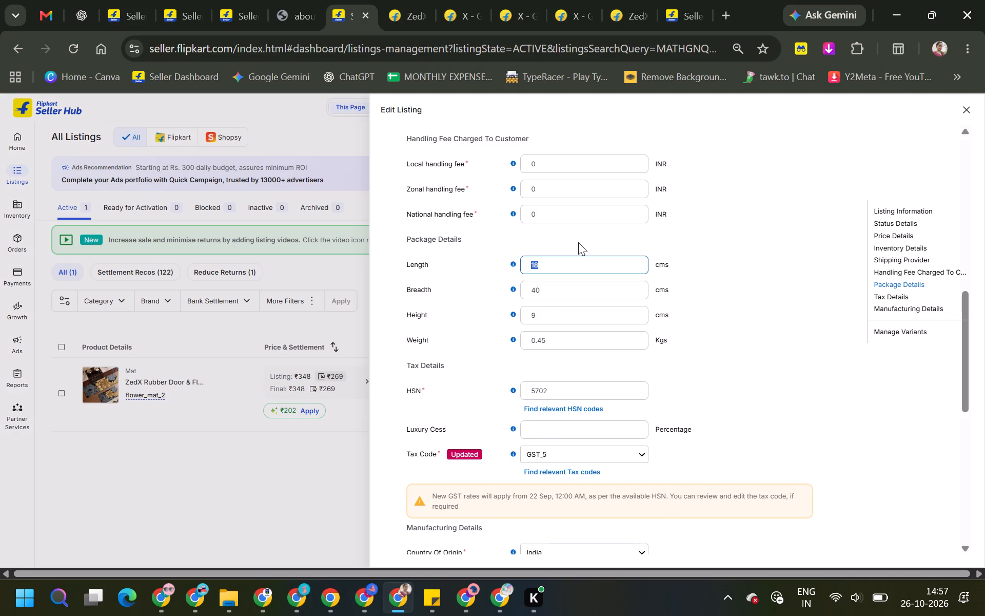
key("alt+Tab")
key("8")
key("BackSpace")
key("9")
key("Tab")
key("alt+Tab")
key("alt+Tab")
type("0.45")
key("Tab")
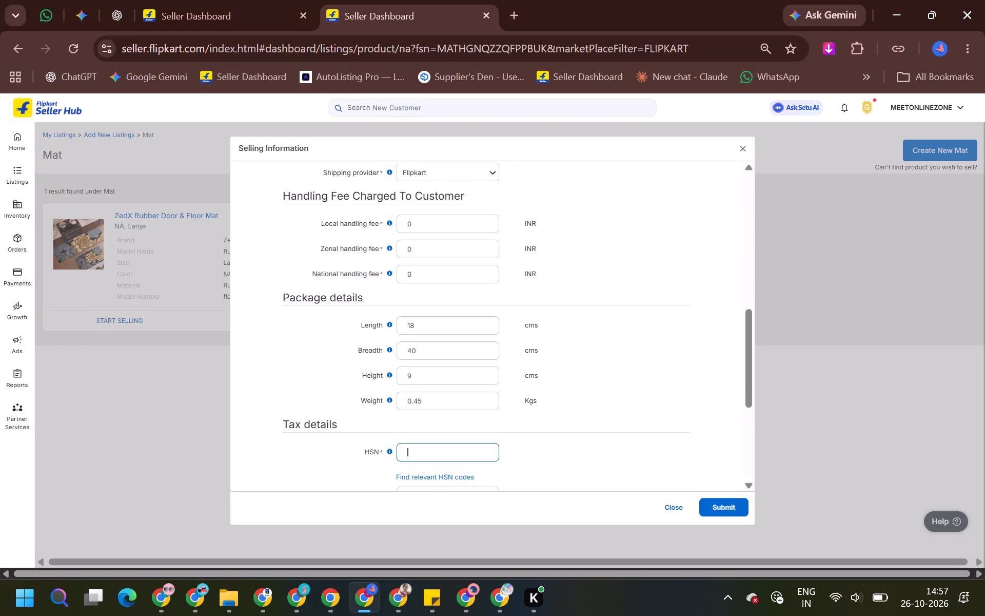
Copy the HSN code 5702 from ROHANCART's listing into the new listing's tax details.
key("alt+Tab")
triple_click(574, 383)
key("ctrl+c")
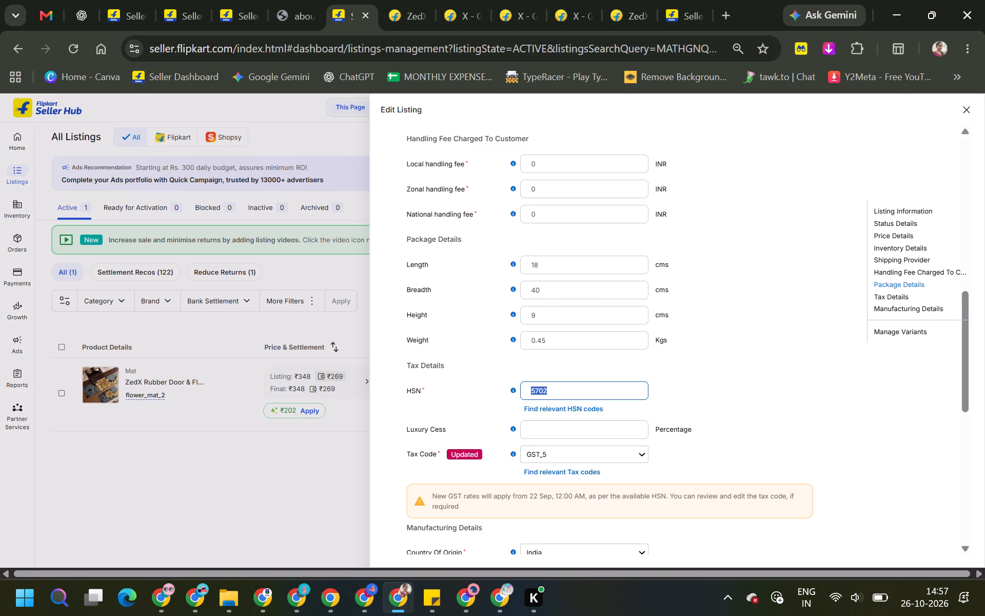
key("alt+Tab")
key("ctrl+v")
Set the tax code of the new listing to GST_18, leaving the luxury cess empty.
key("Tab")
key("Tab")
key("Down")
key("Tab")
key("Down")
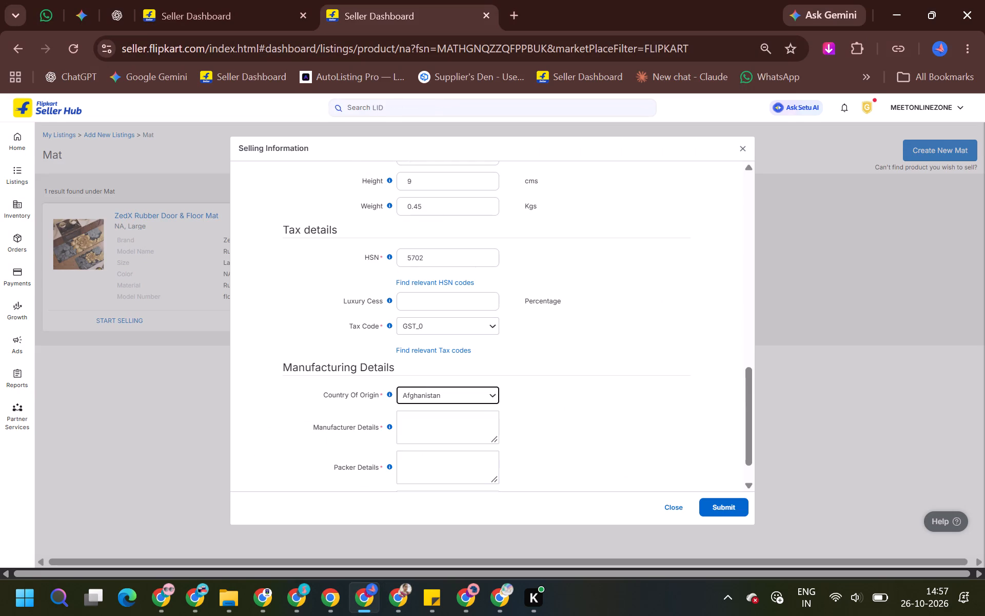
left_click(450, 329)
key("Up")
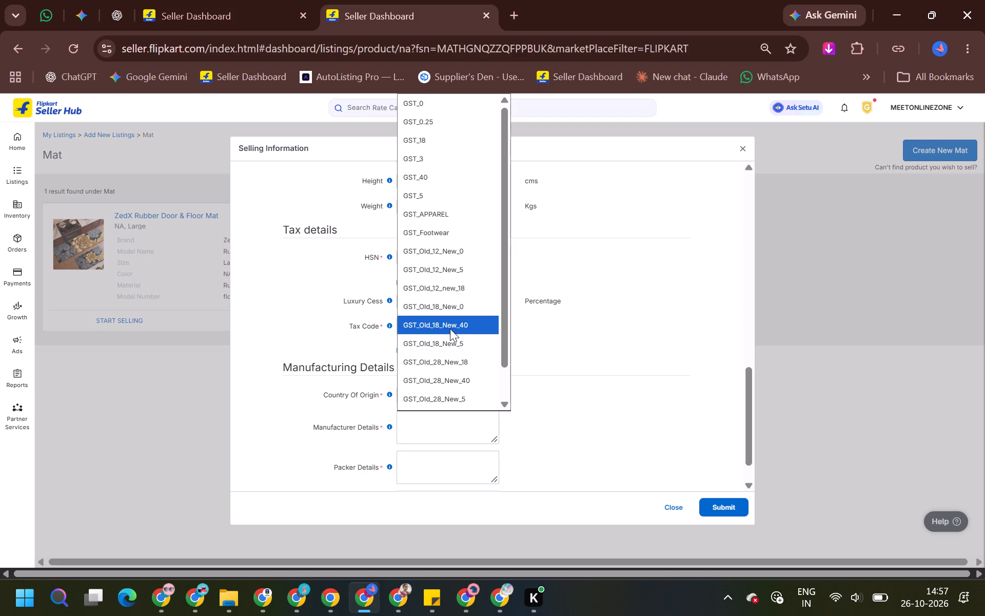
key("Up")
key("Up")
key("Up")
key("Up")
key("Up")
key("Up")
key("Up")
key("Up")
key("Up")
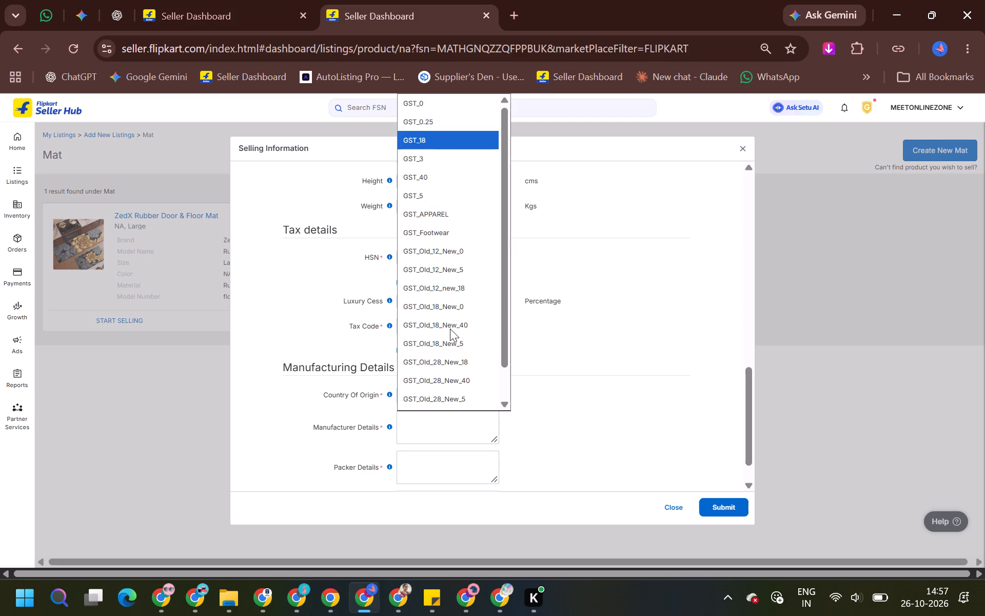
key("Return")
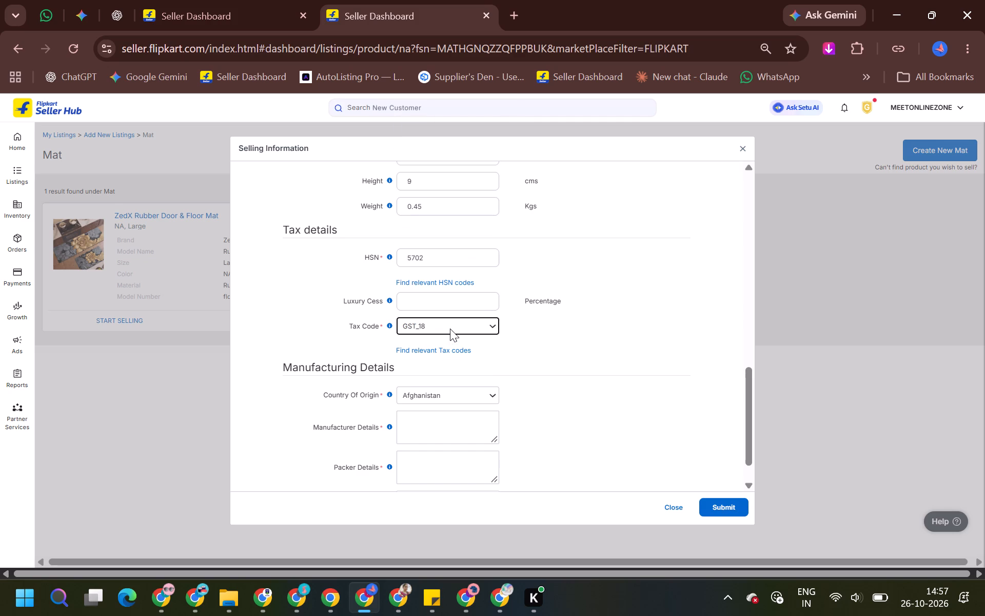
Set the country of origin to India and enter MEET ENTERPISES as both the manufacturer and packer details.
key("Tab")
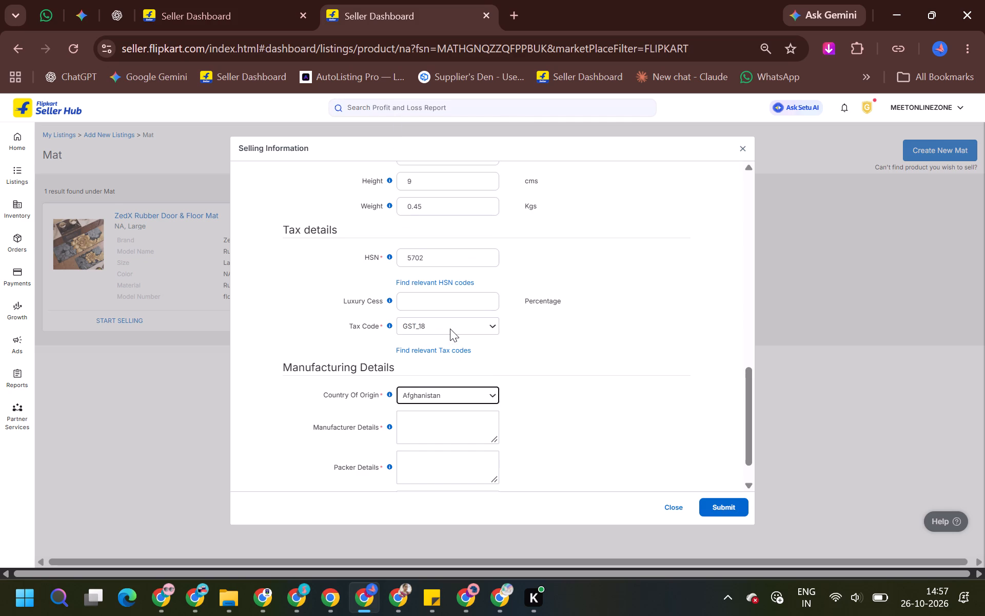
type("in")
key("Tab")
left_click(279, 0)
key("ctrl+c")
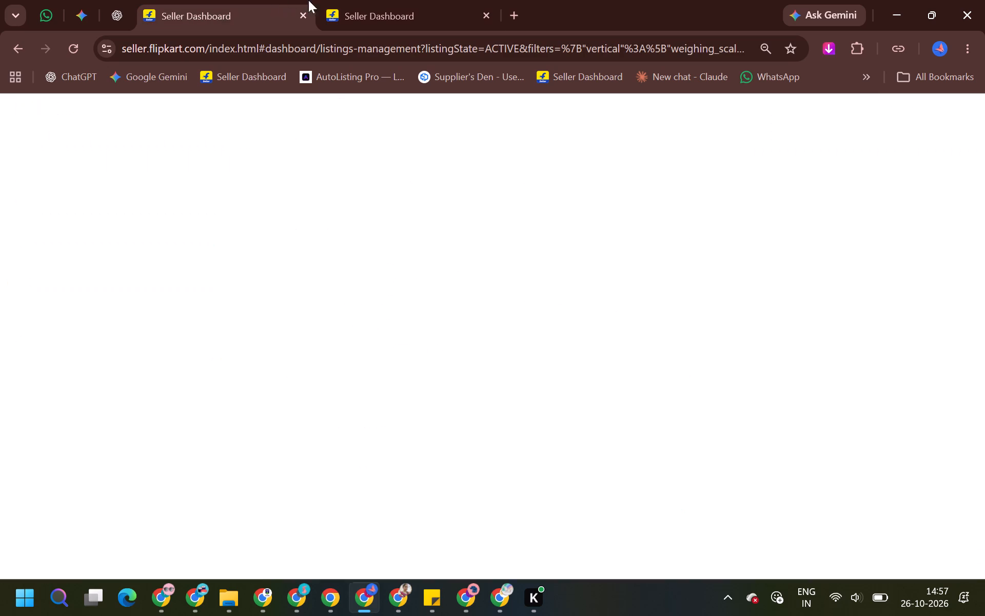
left_click(363, 0)
key("ctrl+v")
key("Tab")
key("ctrl+v")
key("Tab")
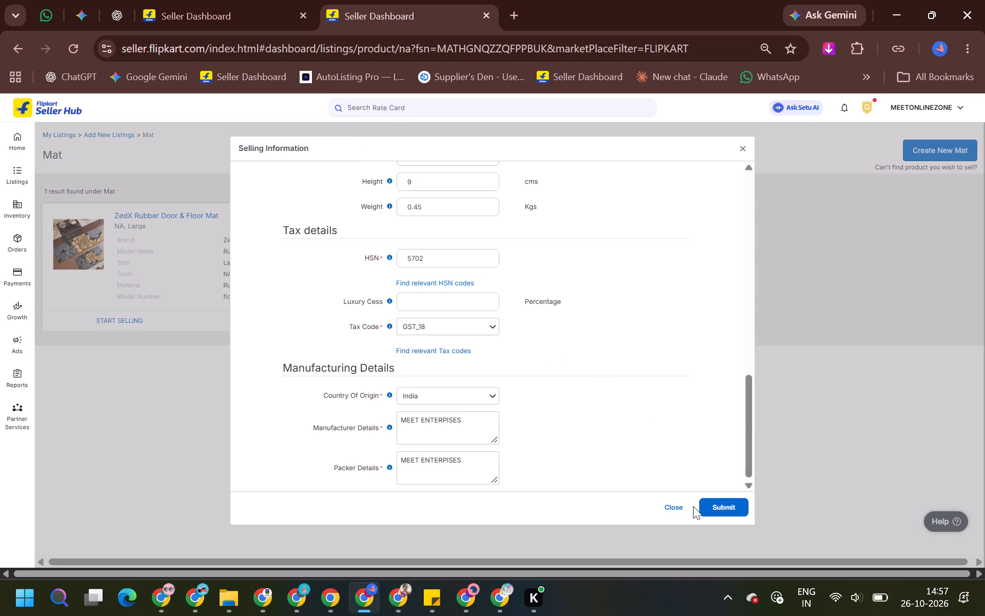
Copy the seller SKU ID R-Golden-Flower-MAT into the sticky note's list of Rohan listings mapped in the Meet account.
scroll(554, 360, "up", 10)
left_click(432, 210)
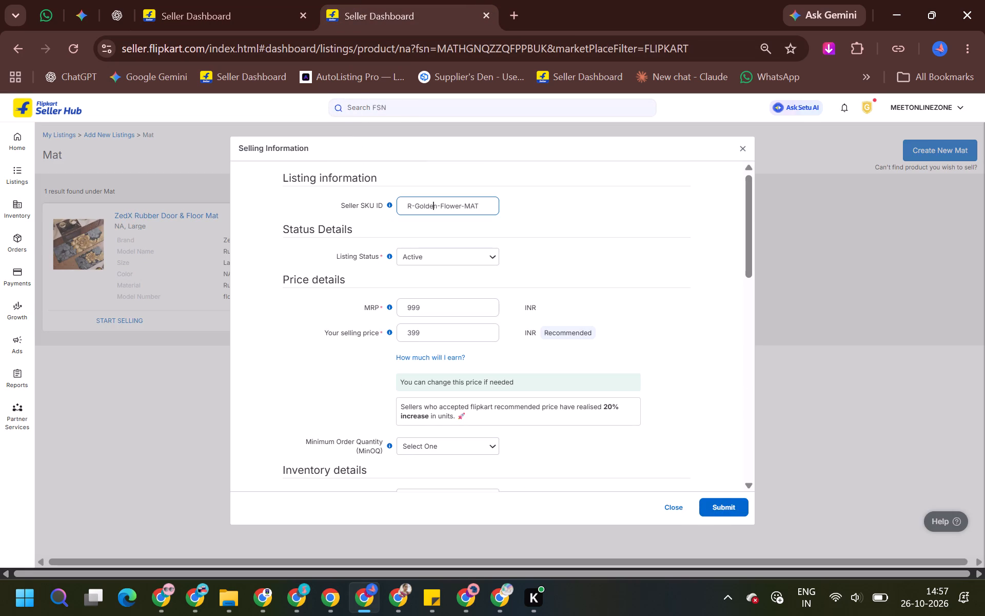
key("ctrl+a")
key("ctrl+c")
left_click(431, 594)
left_click(208, 179)
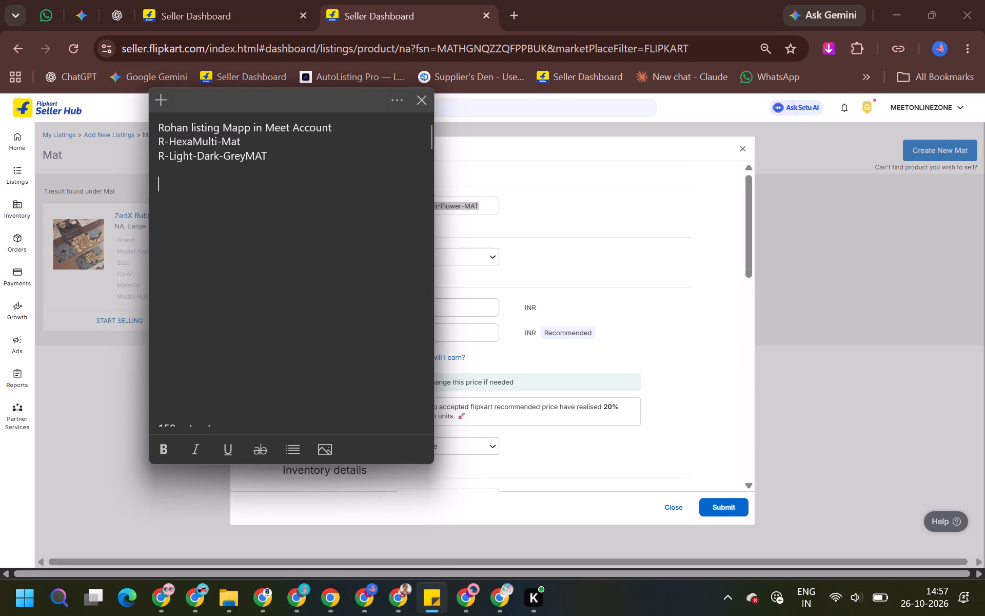
left_click(212, 169)
key("ctrl+v")
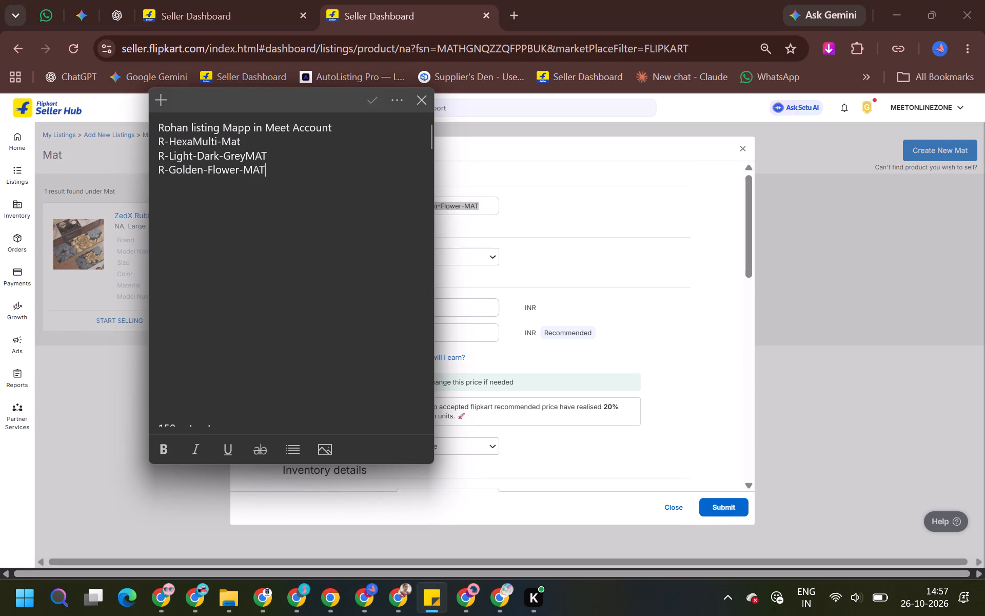
key("Return")
Submit the selling information for the ZedX Rubber Door & Floor Mat in the MEETONLINEZONE account.
left_click(727, 238)
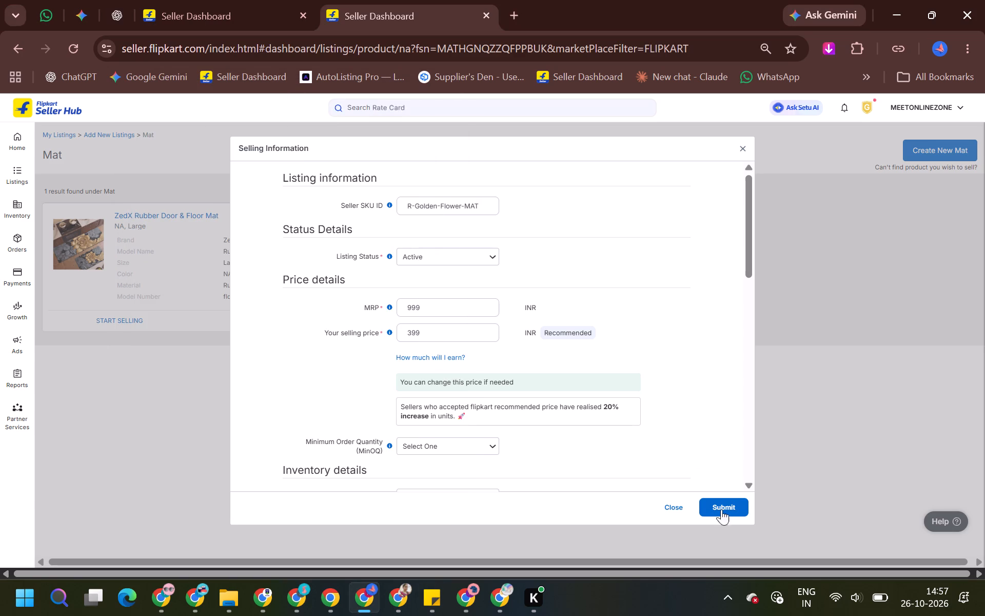
left_click(725, 504)
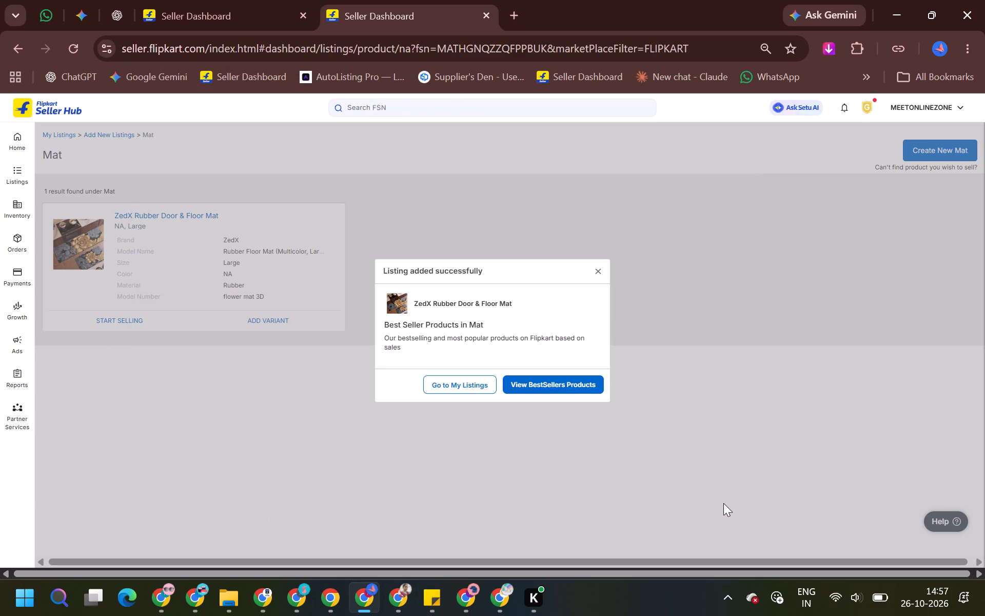
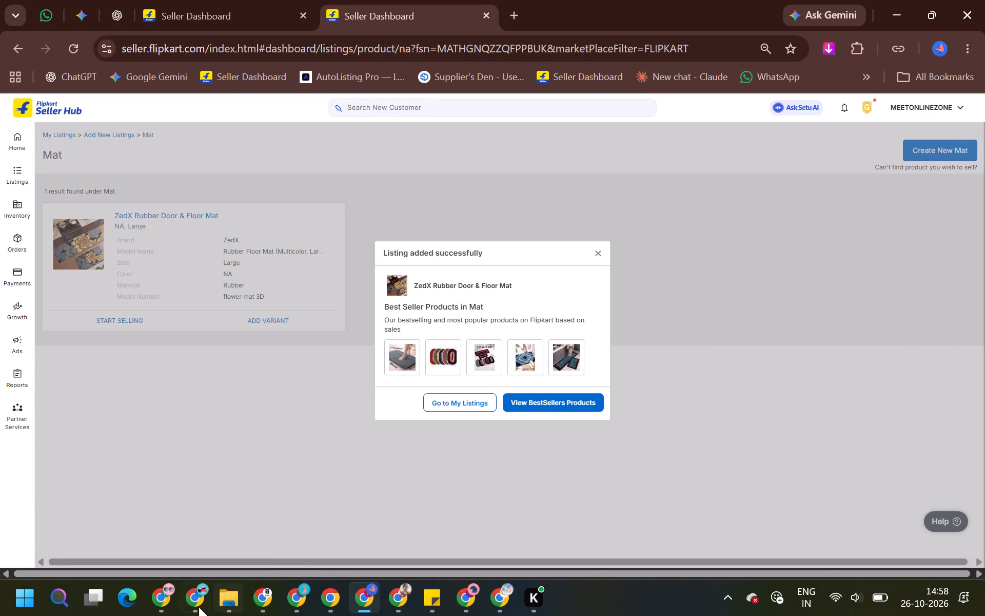
Switch to the SIKAAMI account in Flipkart Seller Hub and check the orders due for dispatch.
left_click(167, 607)
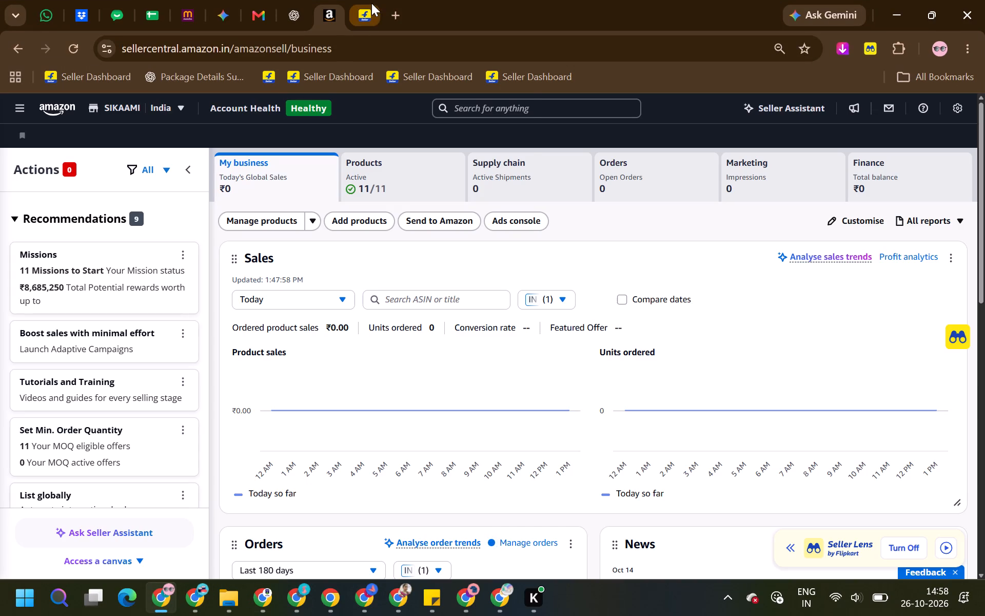
left_click(369, 3)
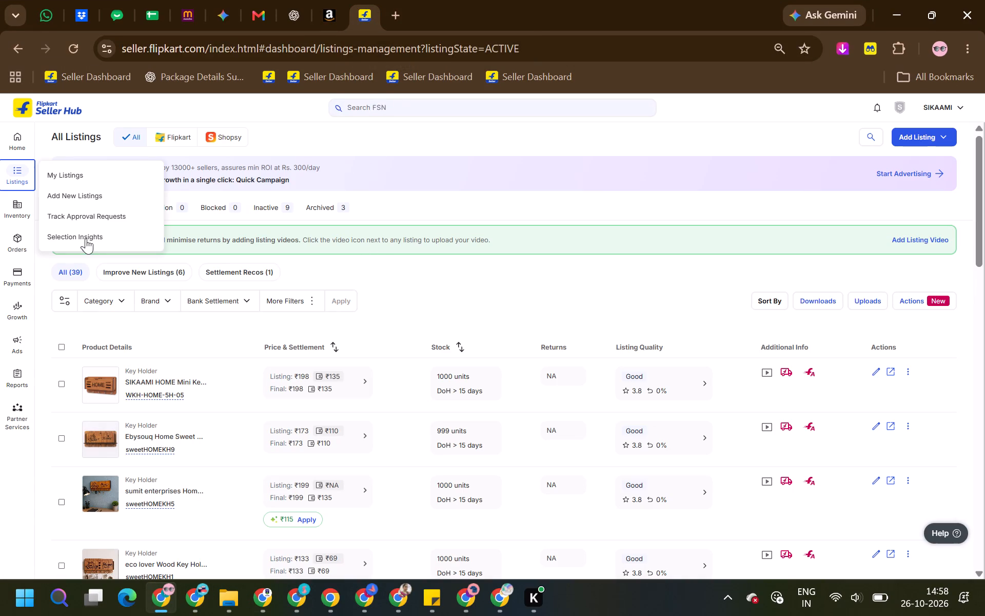
left_click(6, 236)
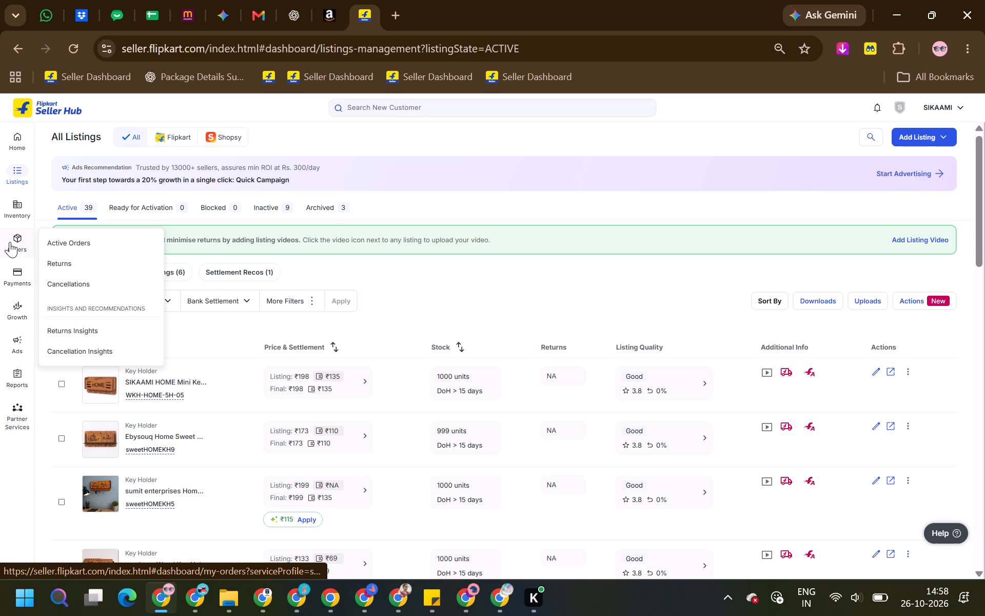
double_click(24, 237)
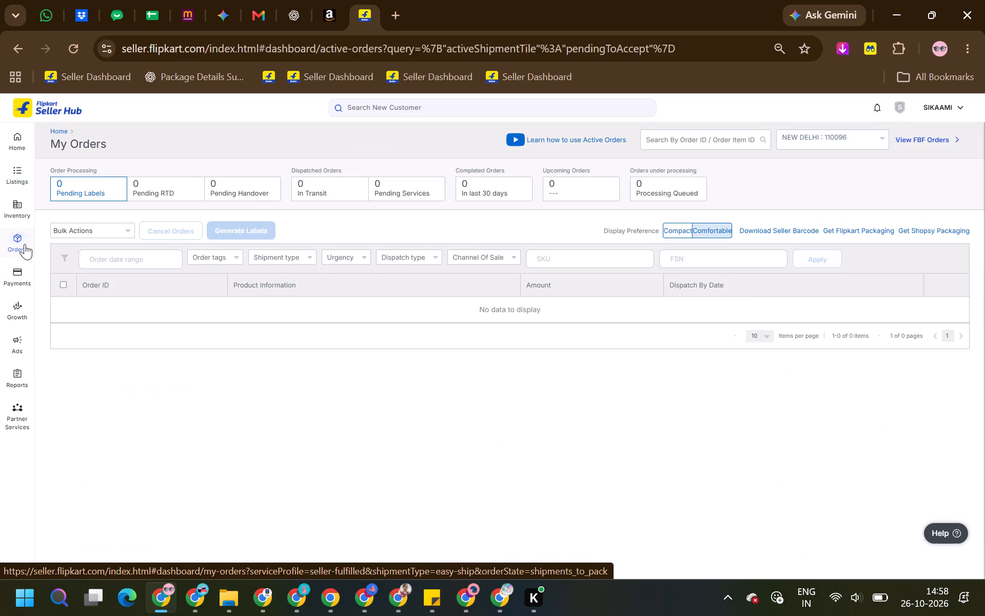
left_click(230, 211)
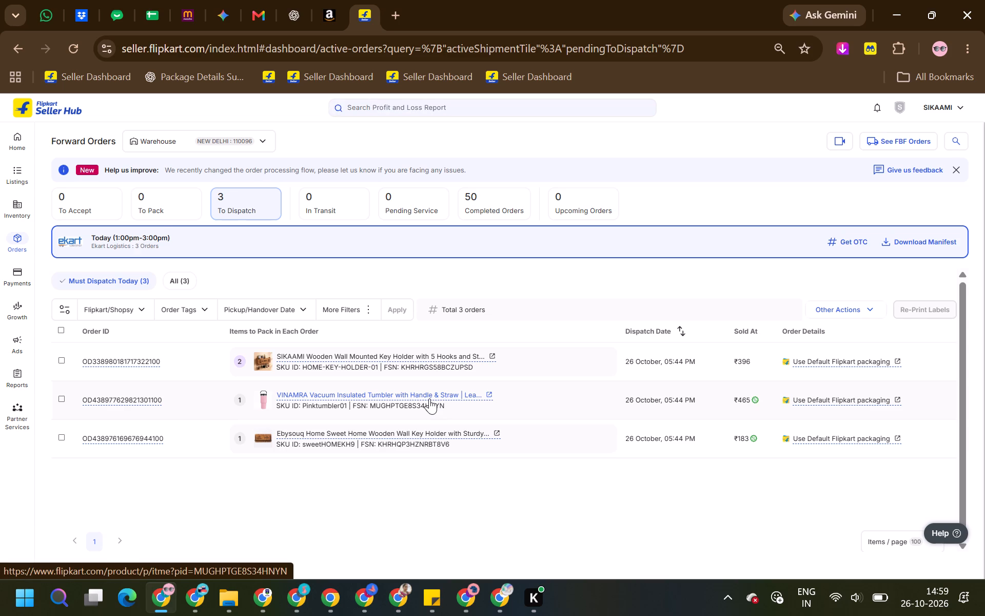
left_click(541, 157)
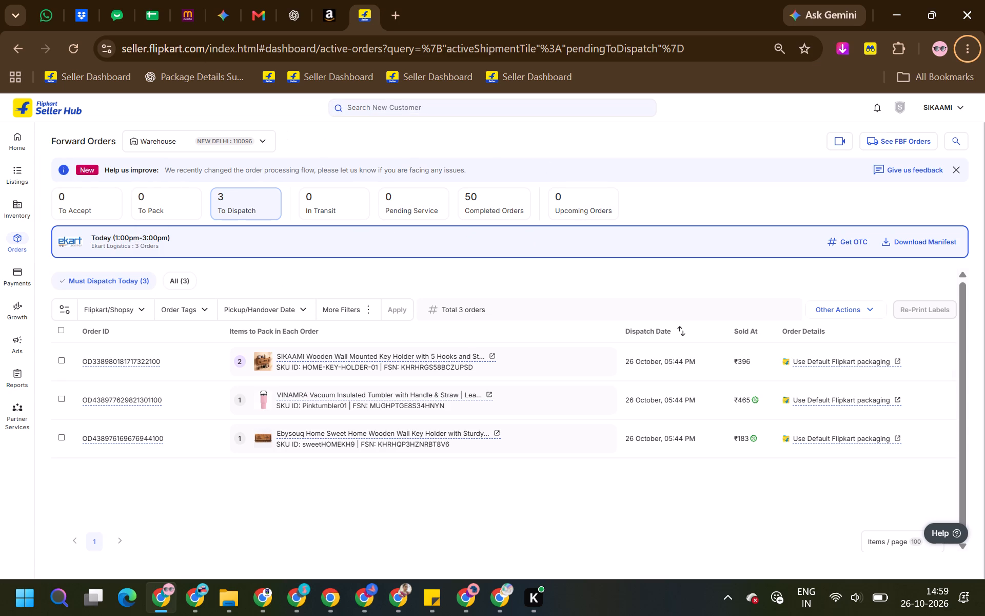
left_click(401, 153)
key("alt+Tab")
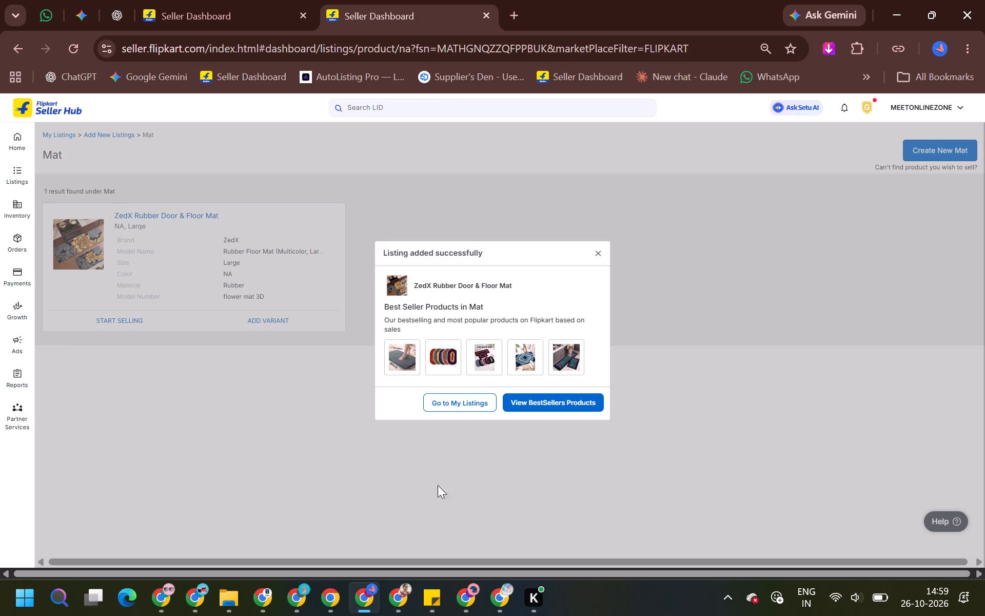
key("alt+Tab")
scroll(349, 326, "up", 4)
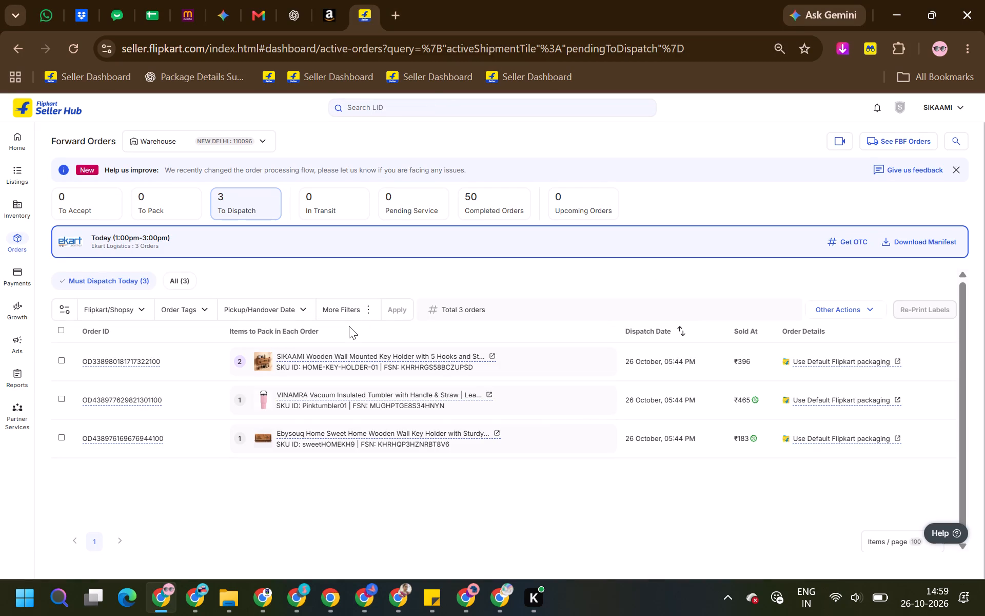
left_click(896, 11)
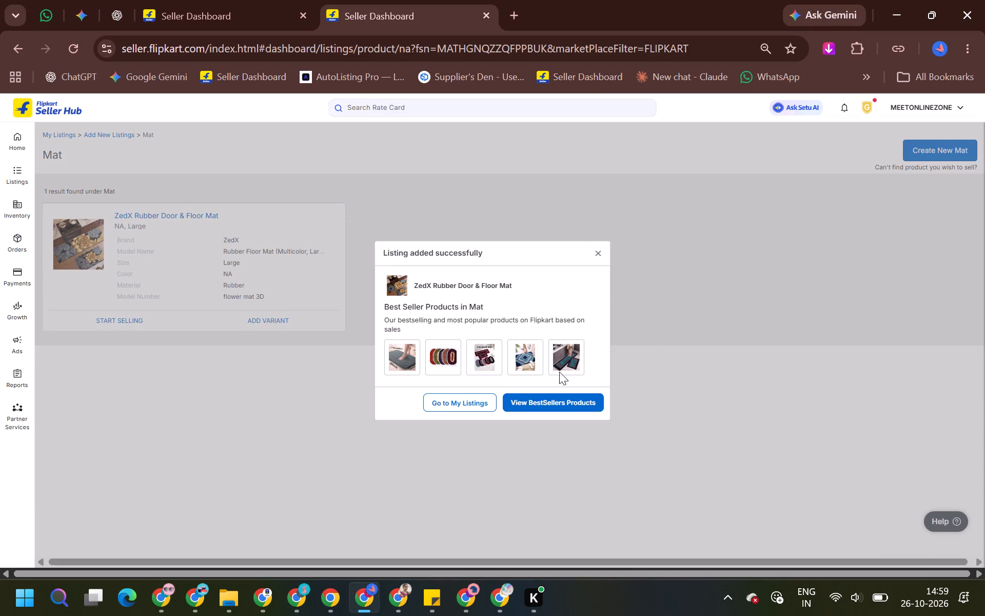
Close the listing confirmation for the ZedX Rubber Door & Floor Mat in the MEETONLINEZONE account.
left_click(596, 252)
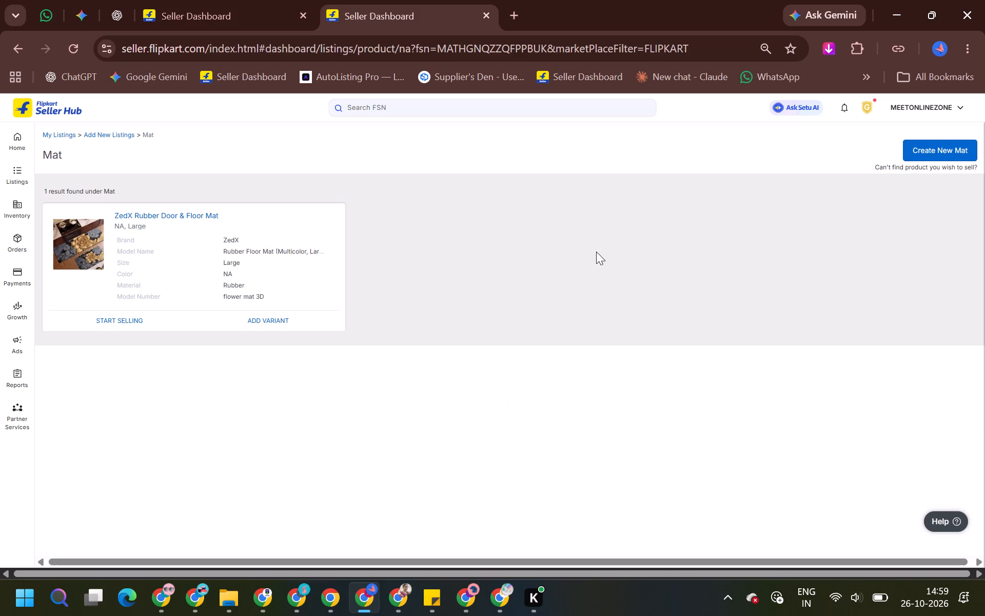
scroll(506, 283, "down", 4)
scroll(493, 293, "up", 17)
Close the ZedX mat's listing edit form in the ROHANCART account without changing it.
left_click(395, 595)
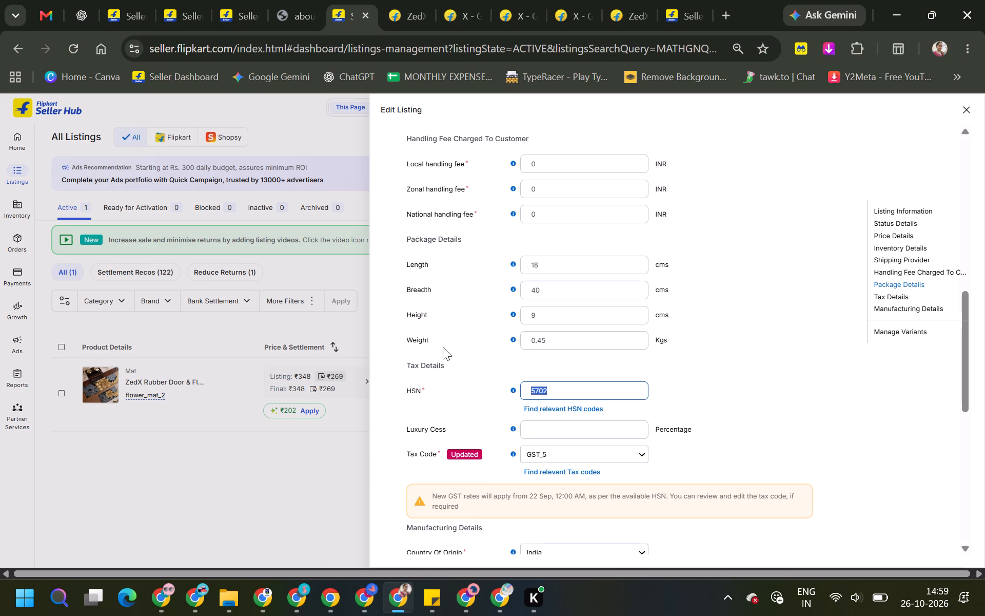
left_click(974, 110)
left_click(969, 110)
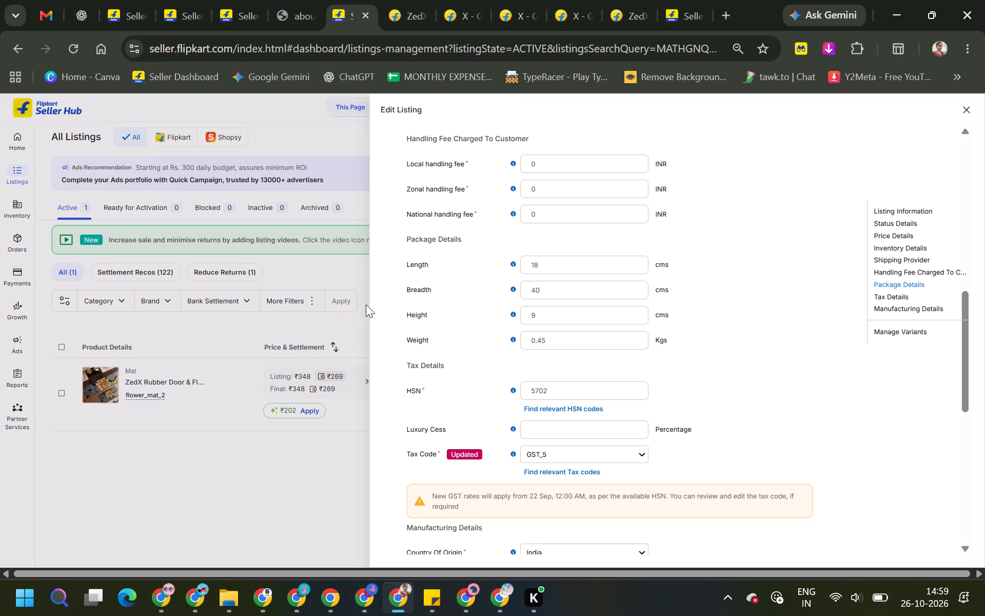
scroll(365, 393, "up", 4)
scroll(366, 395, "down", 3)
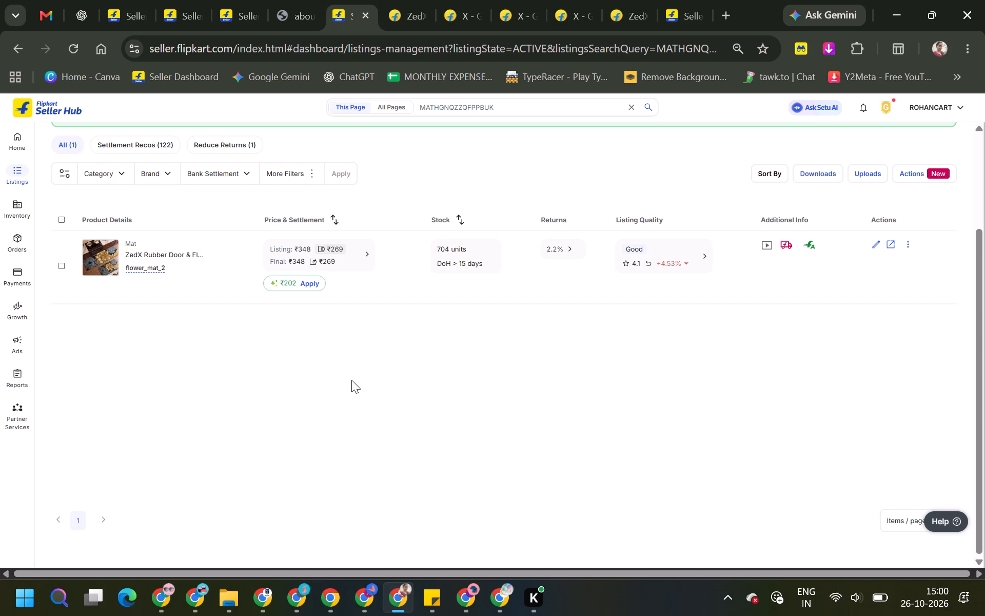
Close the ZedX mat's product page and bring up the TealBlue X - Glam Rubber Kitchen Mat page.
left_click(413, 0)
left_click(421, 18)
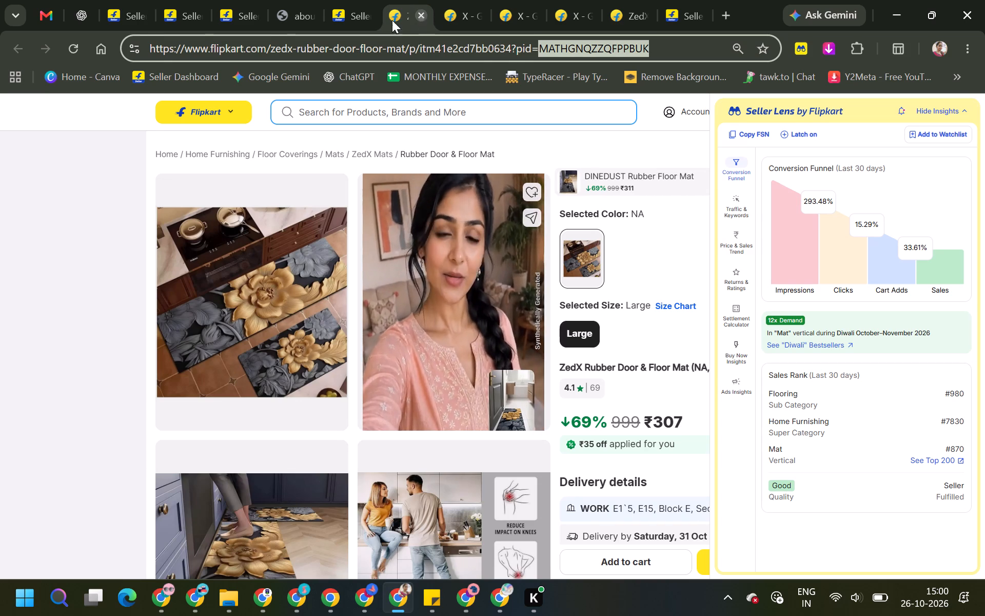
left_click(357, 0)
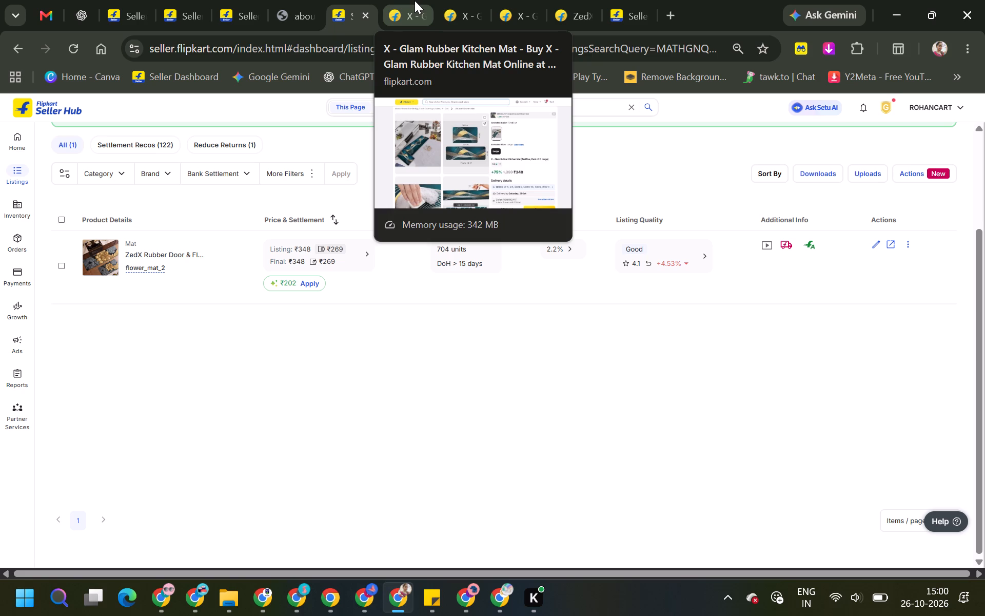
left_click(415, 1)
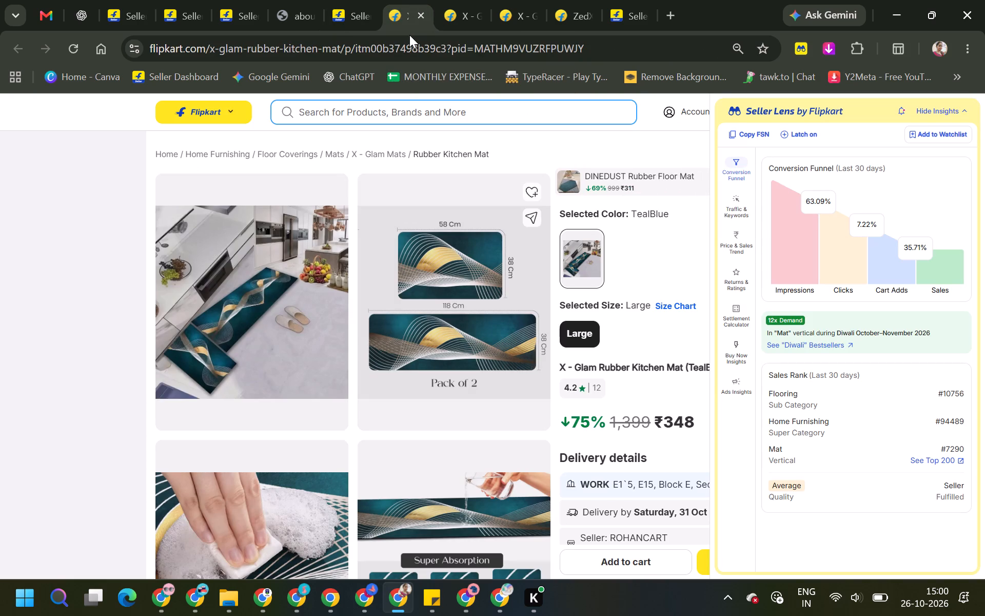
Open the page for adding new listings in the MEETONLINEZONE account.
key("alt+Tab")
scroll(523, 266, "down", 4)
scroll(340, 320, "up", 4)
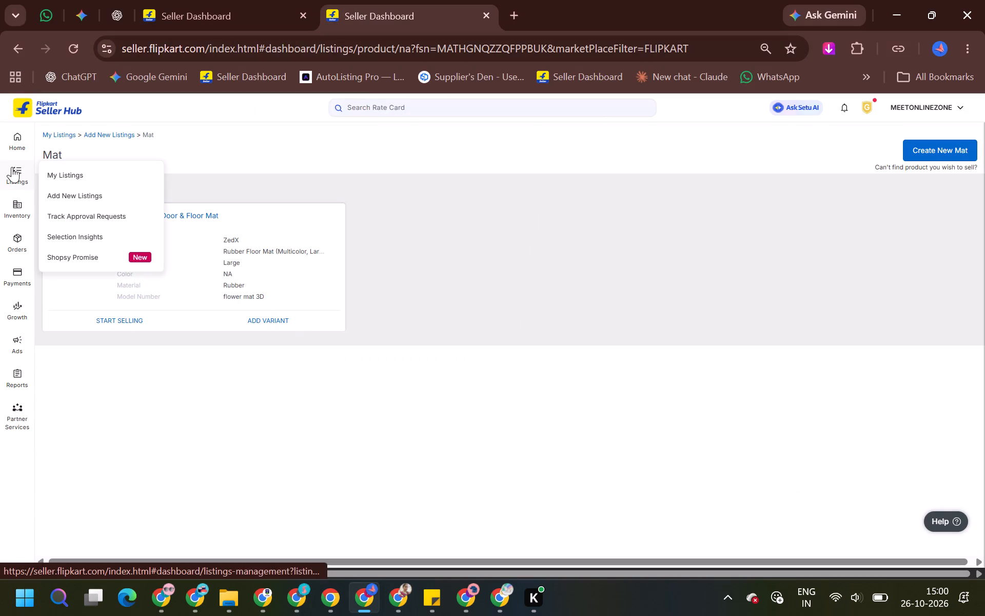
left_click(69, 194)
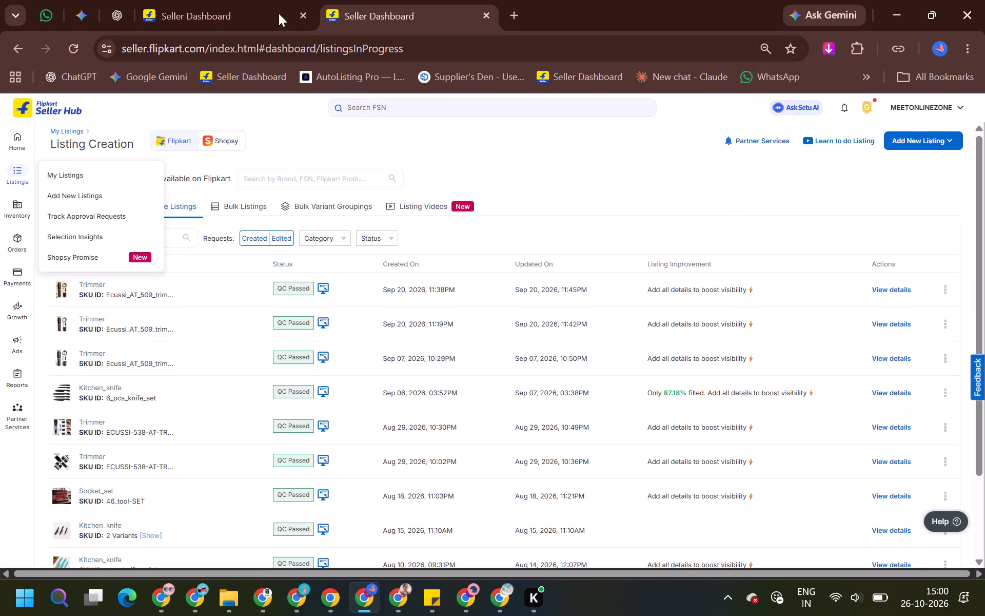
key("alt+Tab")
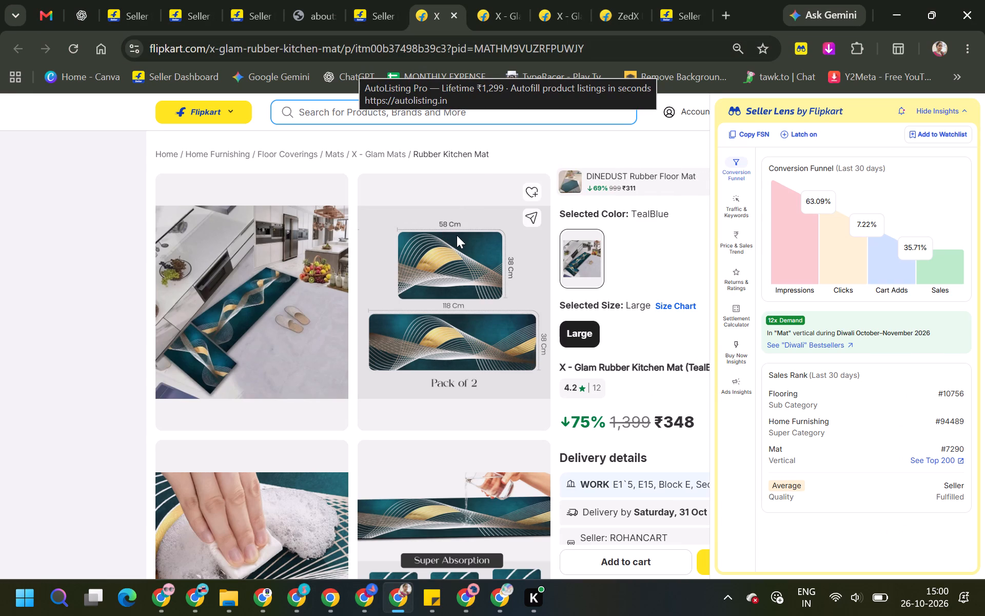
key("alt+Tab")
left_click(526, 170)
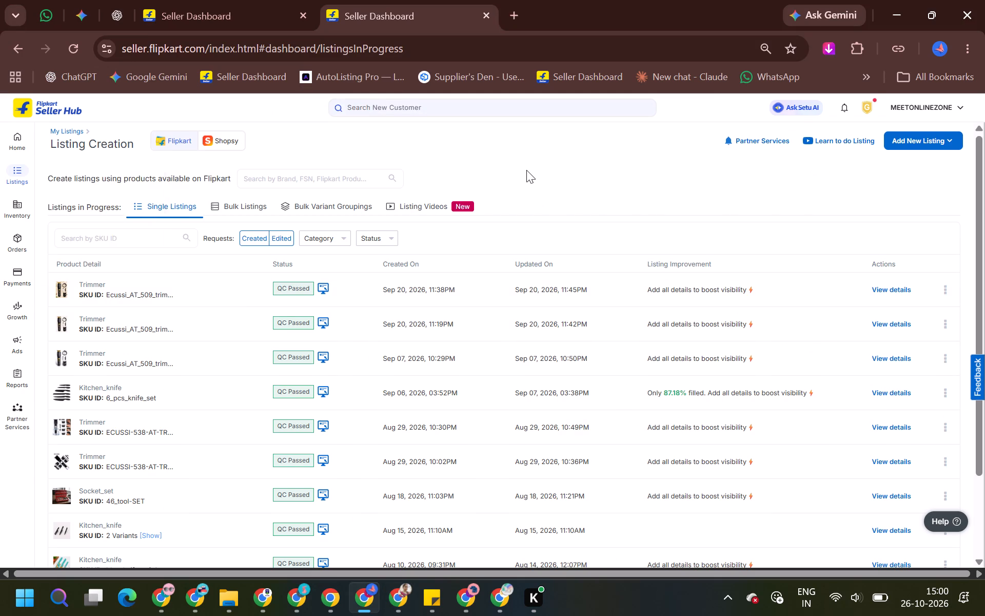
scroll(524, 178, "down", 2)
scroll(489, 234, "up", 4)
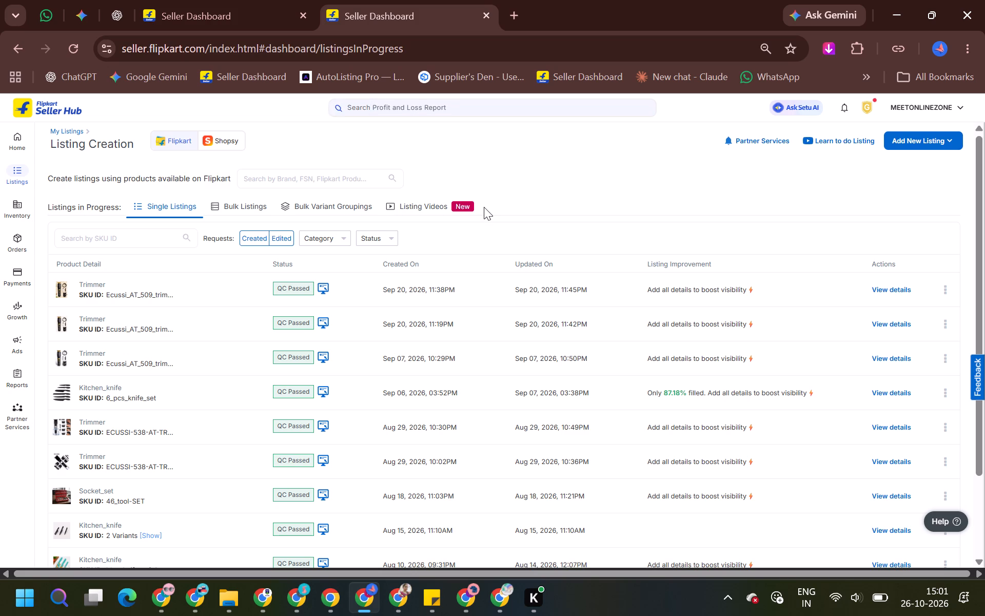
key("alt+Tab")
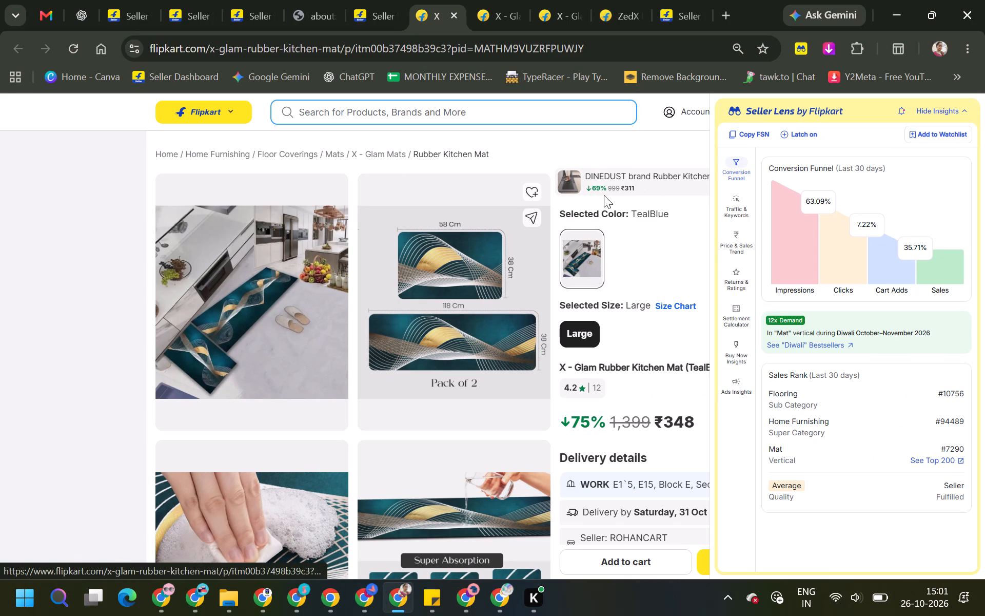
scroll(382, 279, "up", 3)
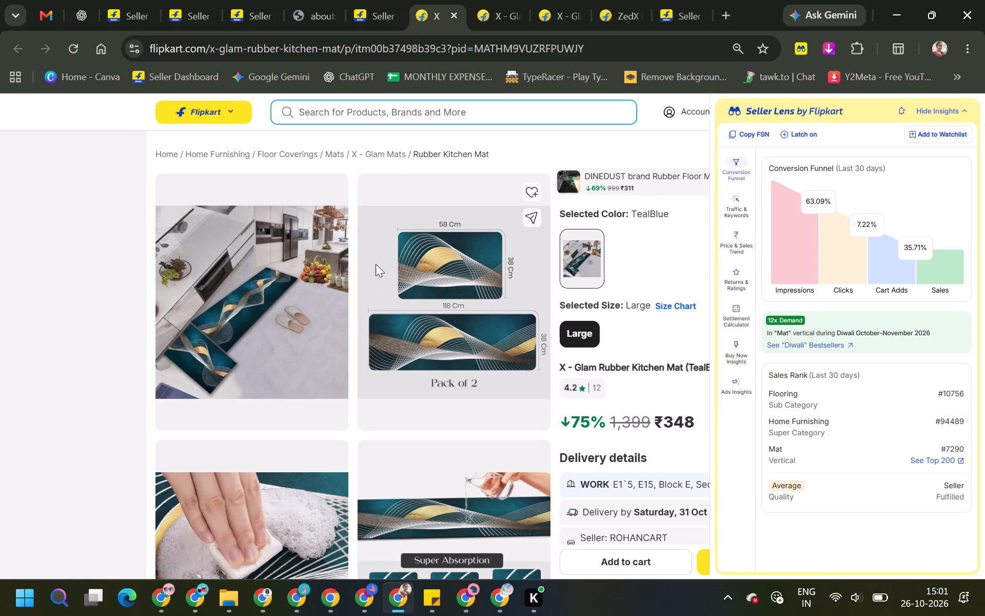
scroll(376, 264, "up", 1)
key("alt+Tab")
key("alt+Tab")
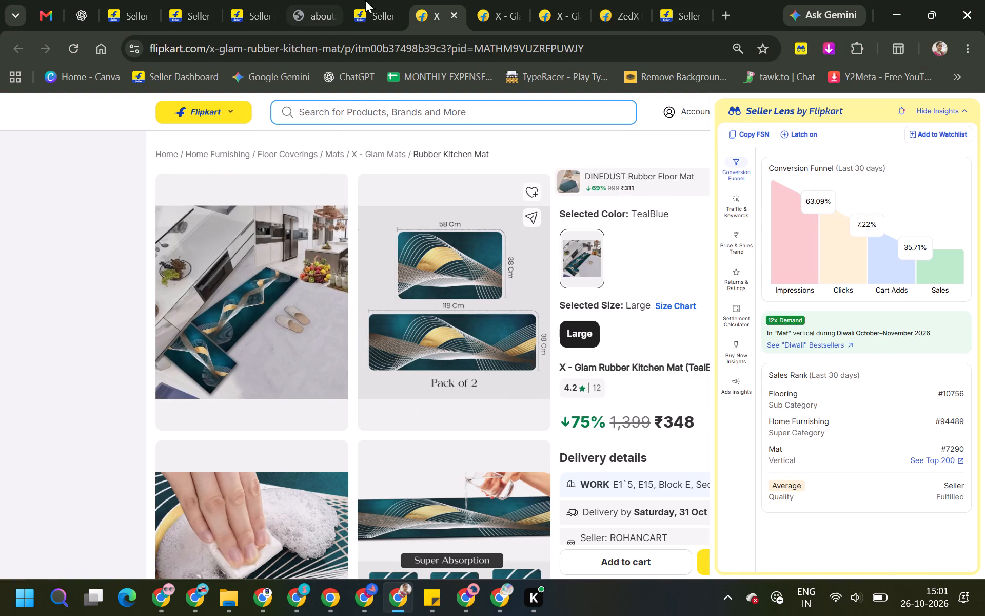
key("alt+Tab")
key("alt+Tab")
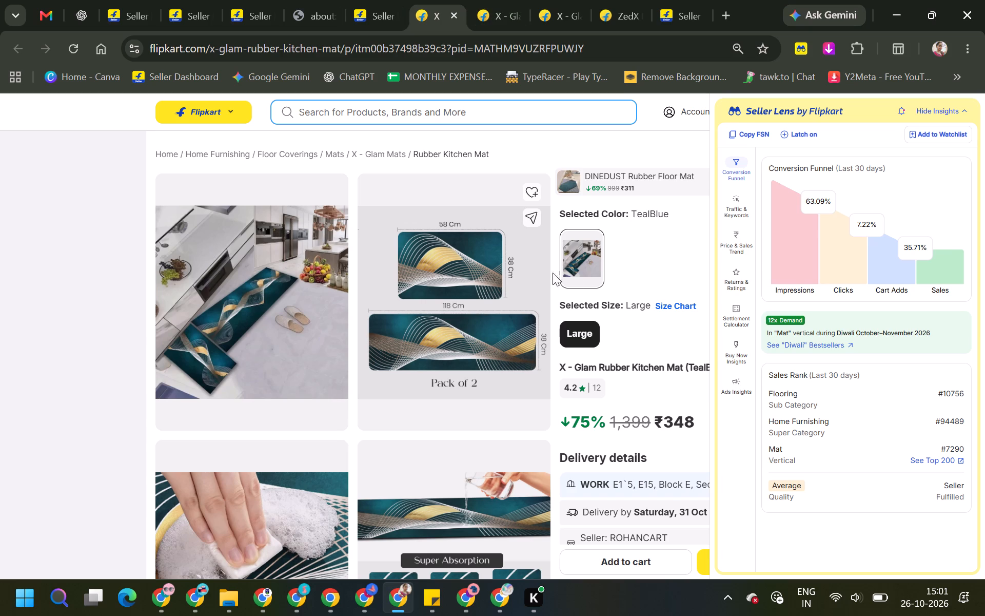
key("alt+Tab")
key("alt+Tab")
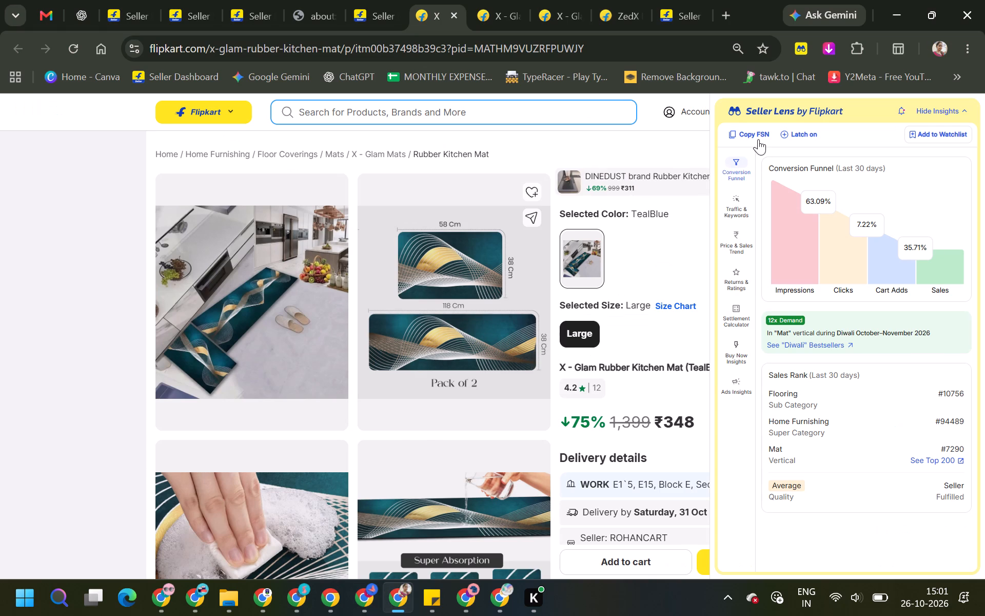
Copy the FSN of the X - Glam Rubber Kitchen Mat and search for MATHM9VUZRFPUWJY in MEETONLINEZONE's listing creation page.
left_click(758, 139)
key("alt+Tab")
left_click(282, 170)
key("ctrl+v")
key("Return")
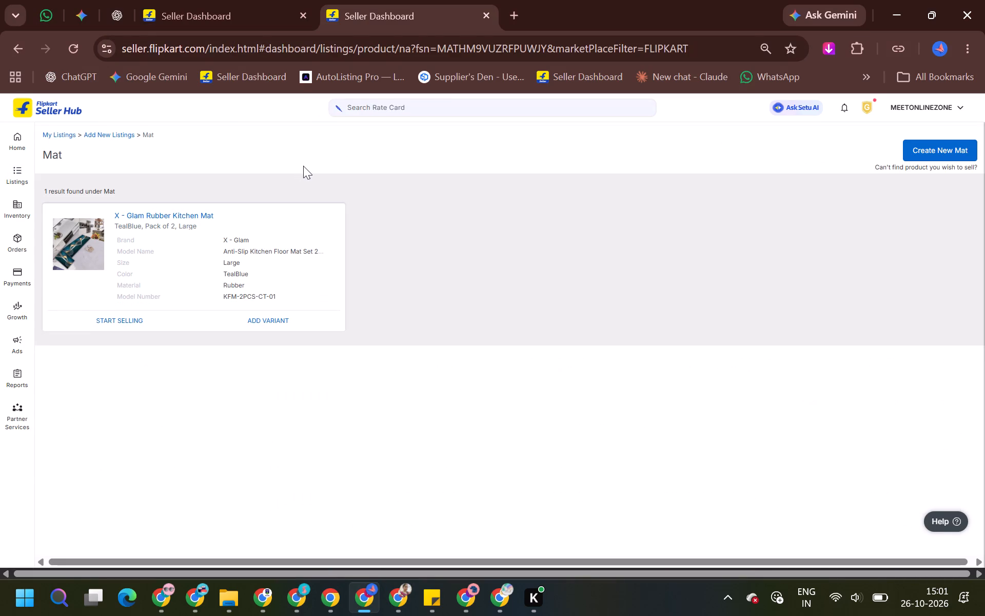
Search ROHANCART's active listings for the X - Glam kitchen mat using the product ID MATHM9VUZRFPUWJY.
key("alt+Tab")
left_click(433, 606)
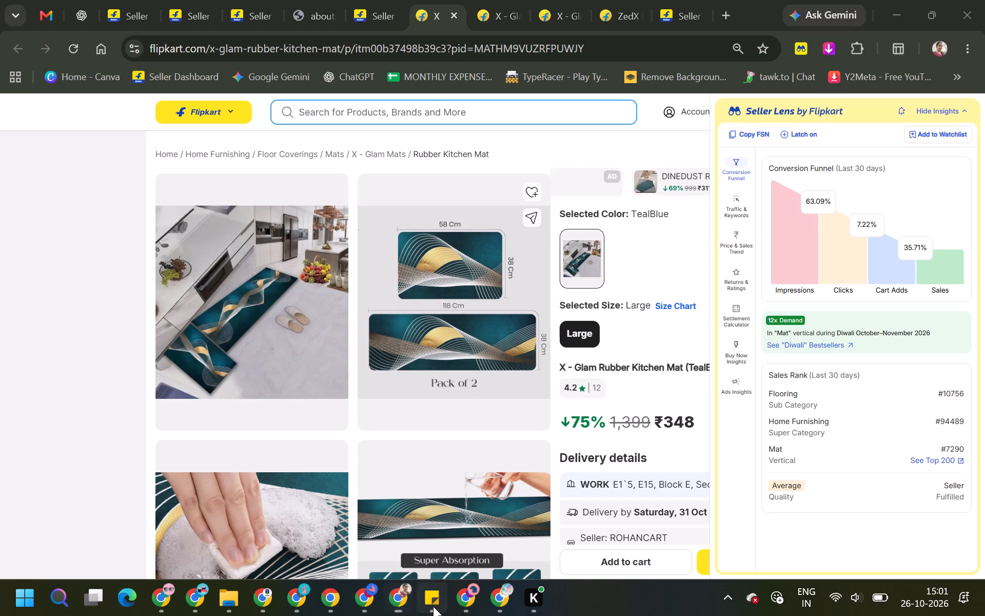
left_click(425, 610)
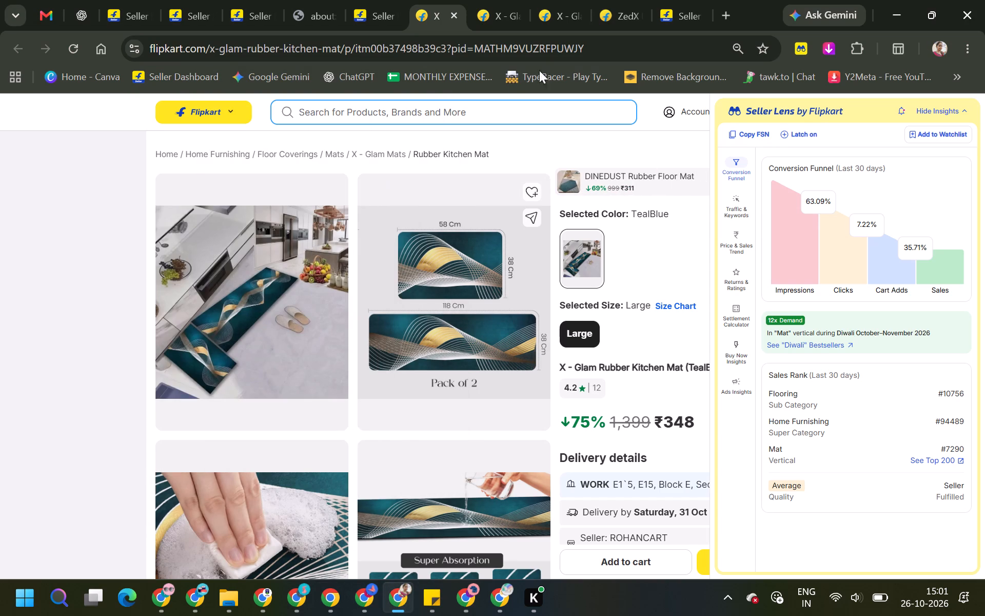
key("alt+Tab")
key("alt+Tab")
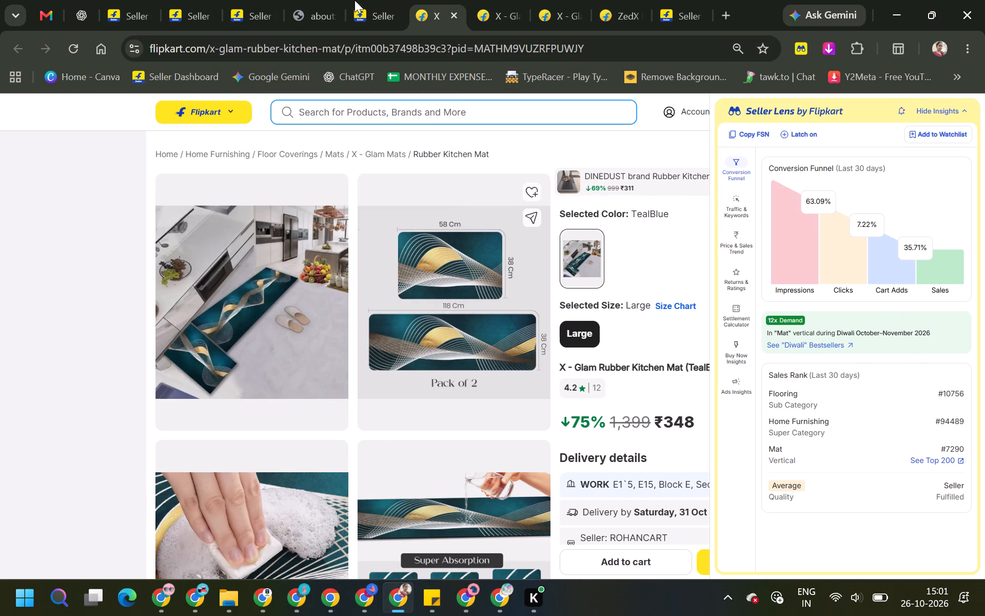
left_click(368, 4)
scroll(434, 118, "up", 4)
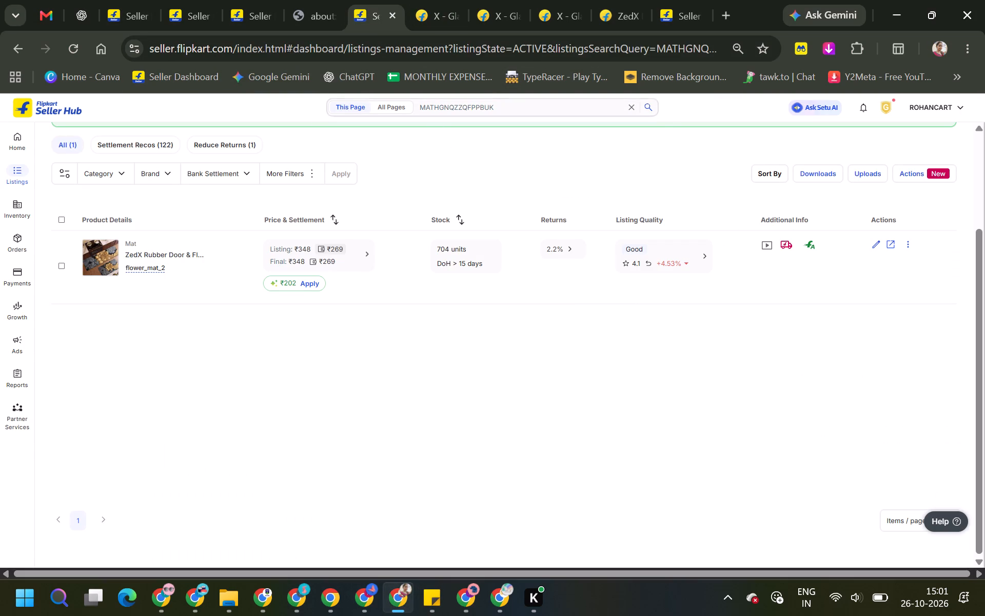
double_click(449, 103)
key("ctrl+v")
key("Return")
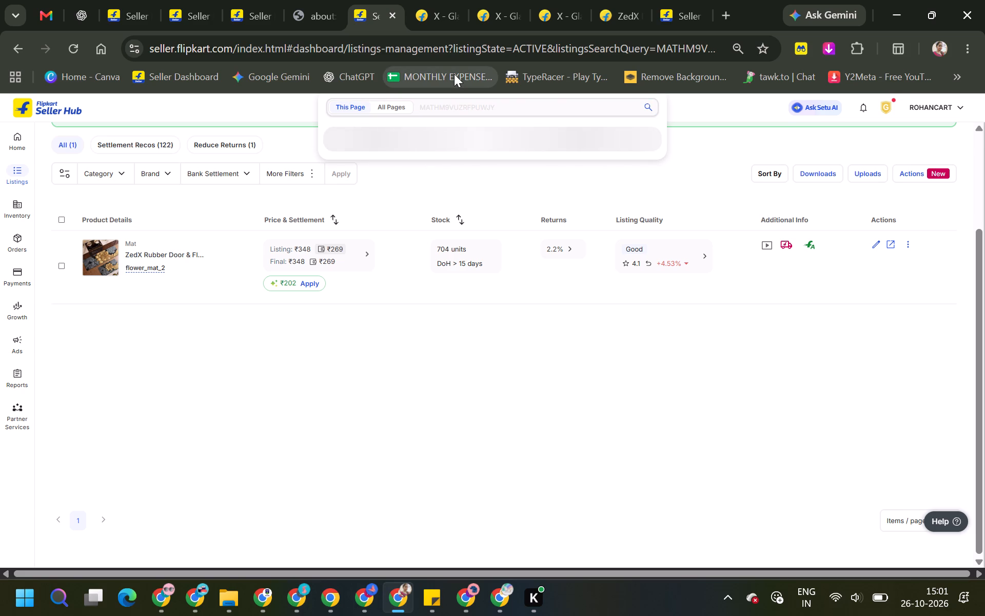
scroll(404, 291, "up", 3)
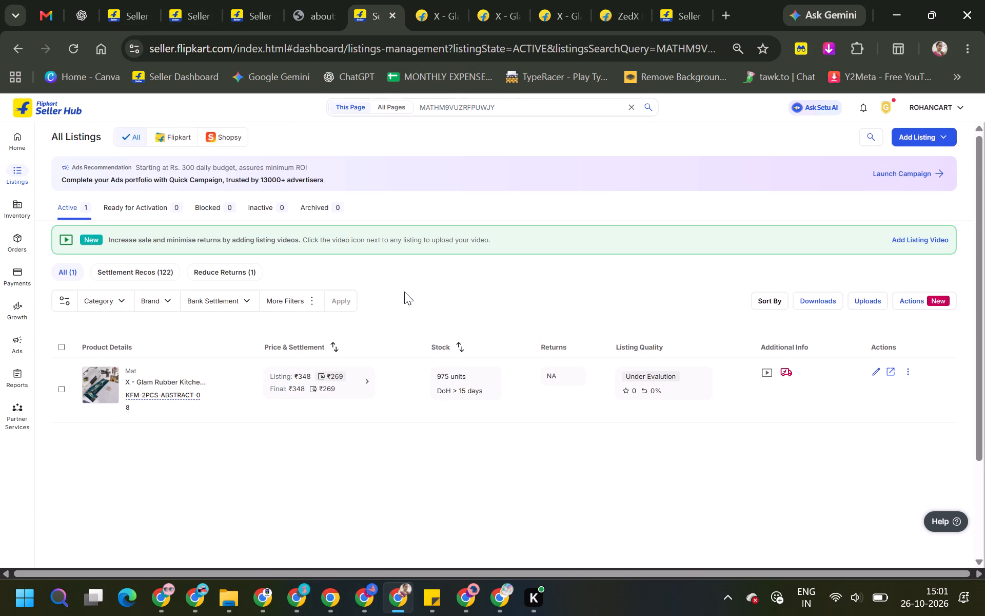
Open the X - Glam Rubber Kitchen Mat listing for editing in ROHANCART and examine its price, inventory, package and tax details.
scroll(523, 325, "down", 1)
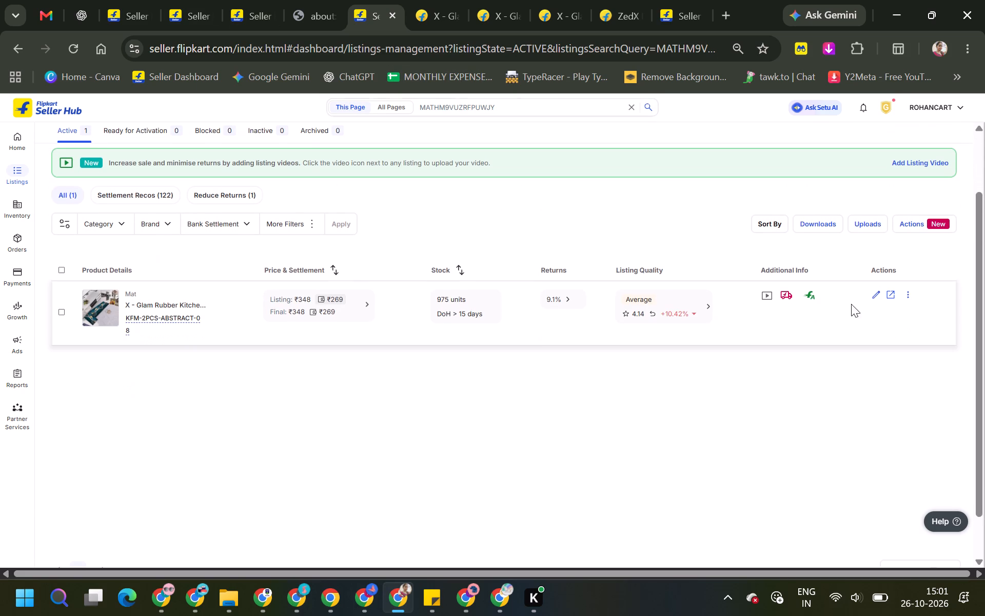
left_click(877, 296)
scroll(535, 328, "down", 4)
scroll(452, 333, "up", 5)
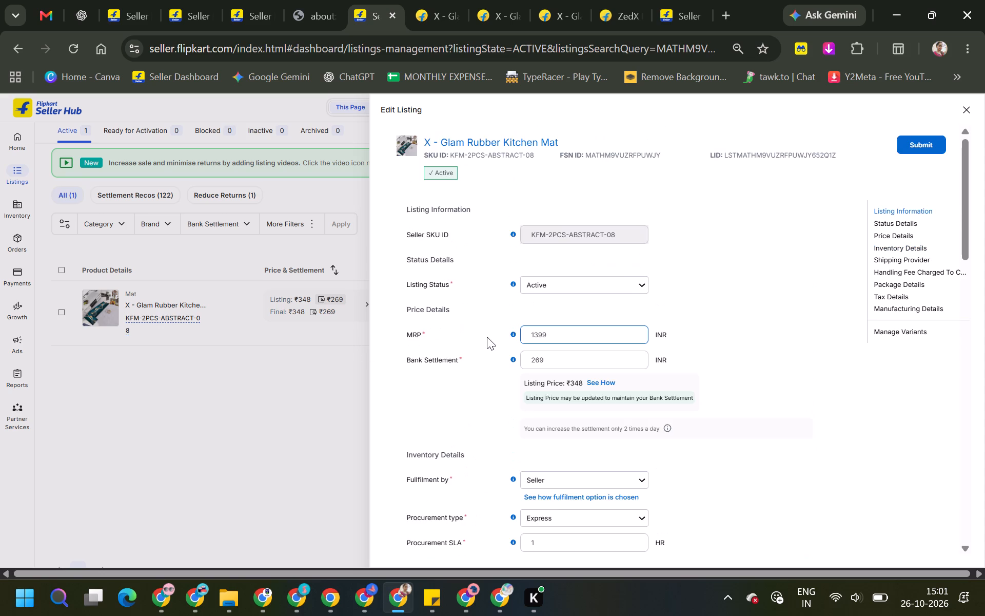
scroll(487, 337, "down", 4)
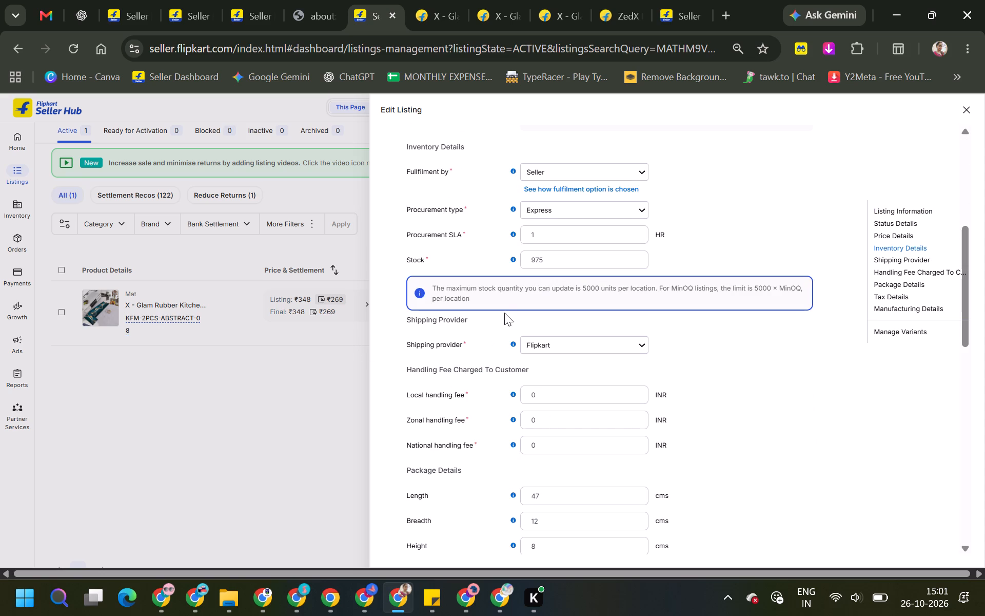
scroll(501, 329, "down", 3)
scroll(500, 330, "up", 6)
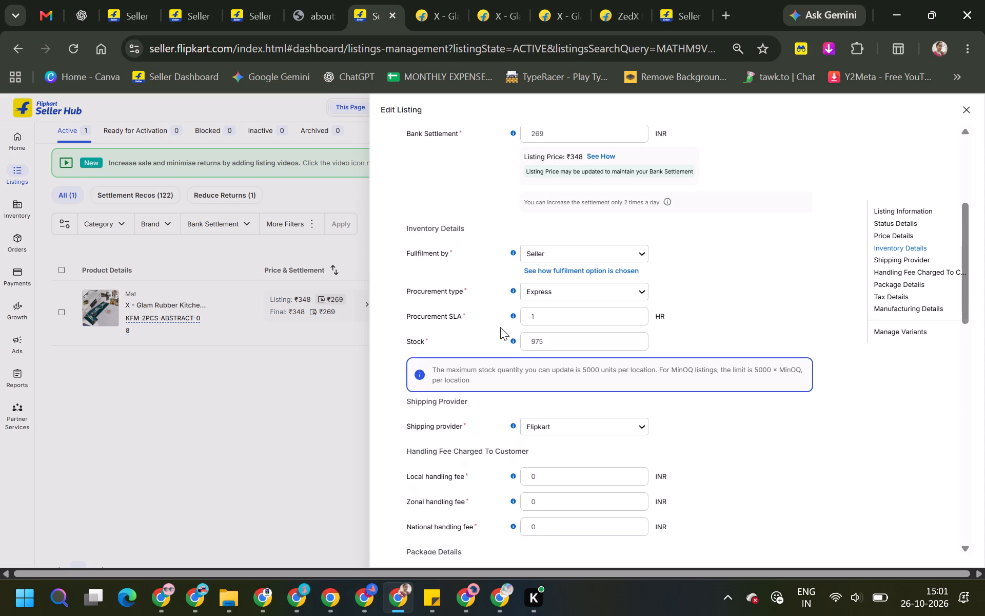
scroll(500, 327, "up", 1)
key("alt+Tab")
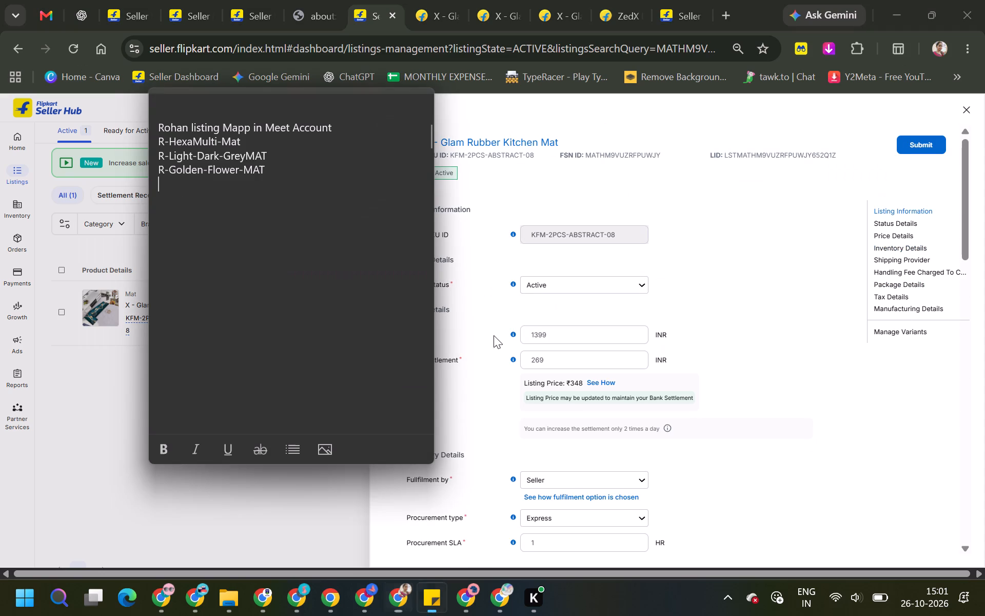
key("alt+Tab")
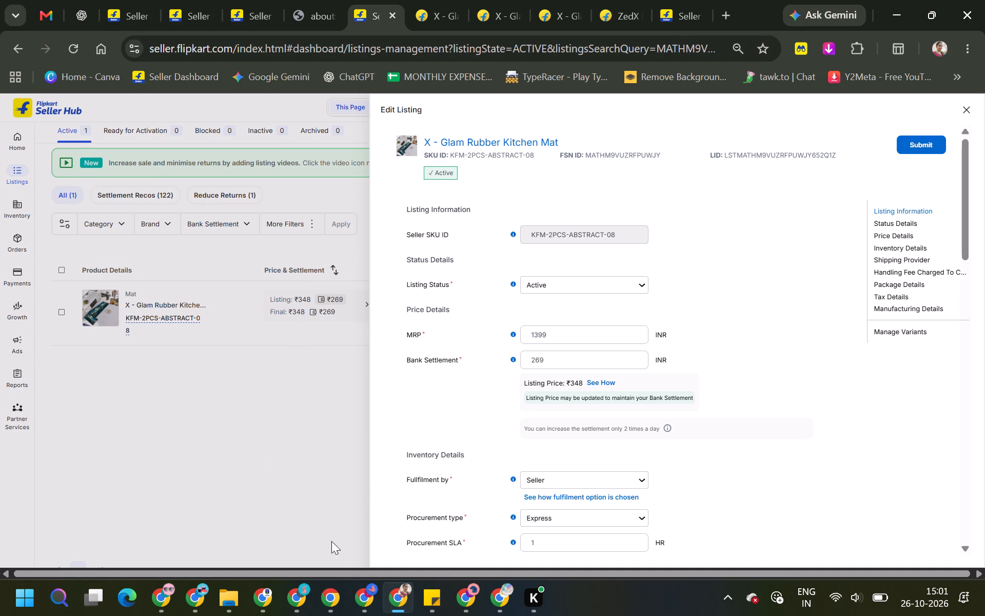
Start selling the X - Glam kitchen mat in MEETONLINEZONE with seller SKU ID R-TealBlue-Mat and listing status Active.
left_click(379, 599)
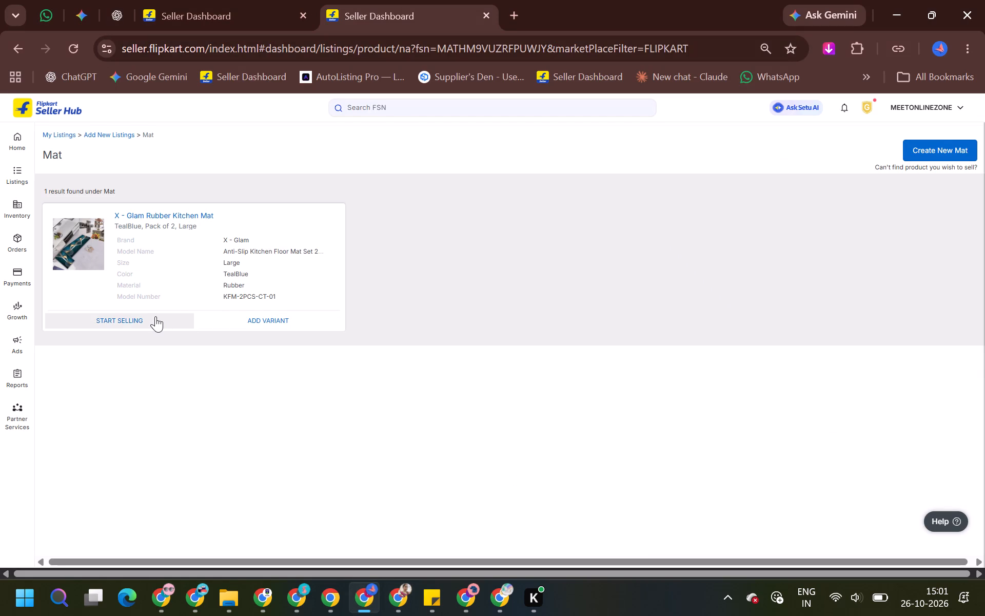
left_click(155, 320)
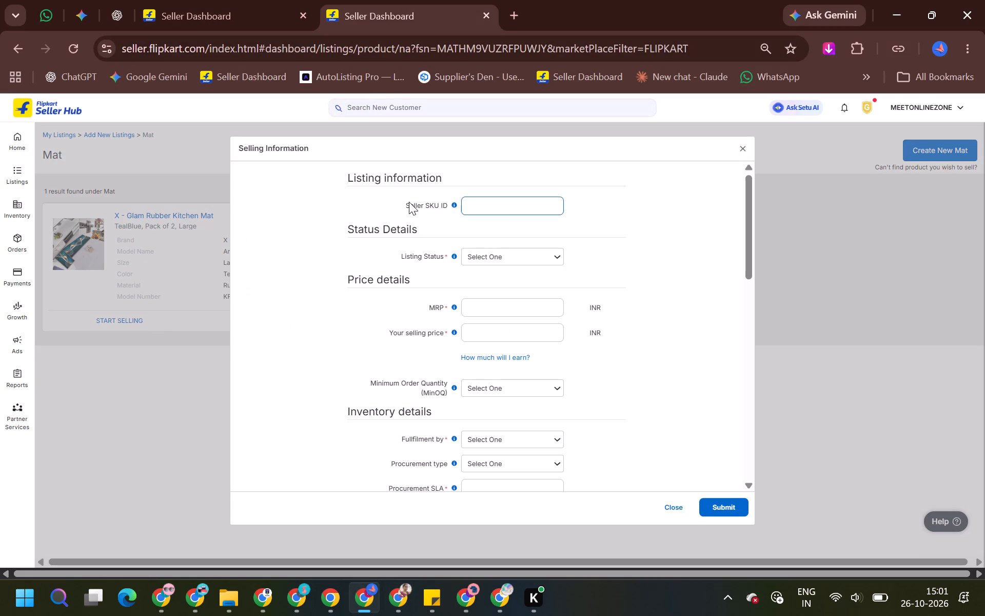
left_click(494, 207)
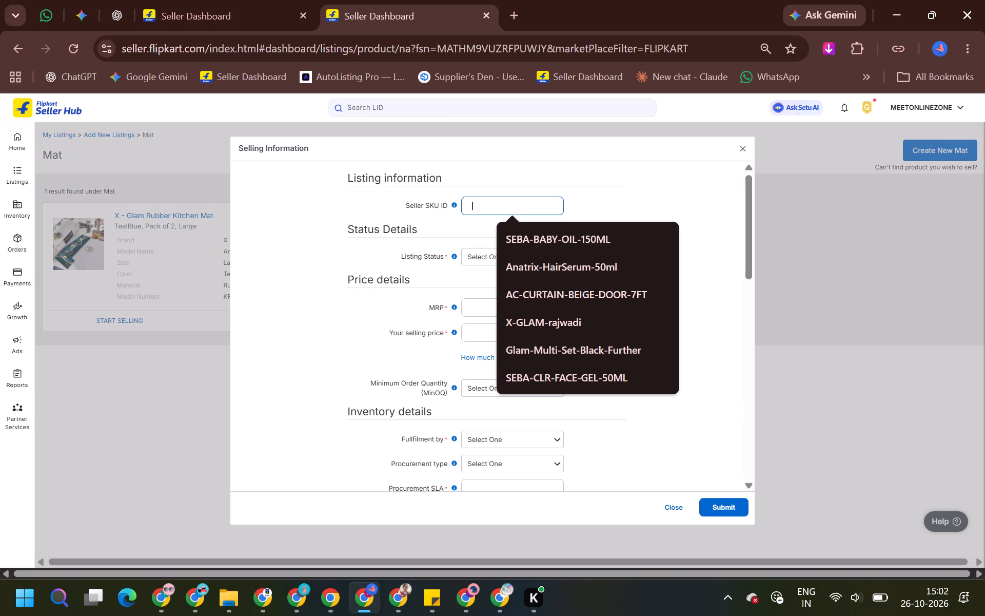
left_click(478, 208)
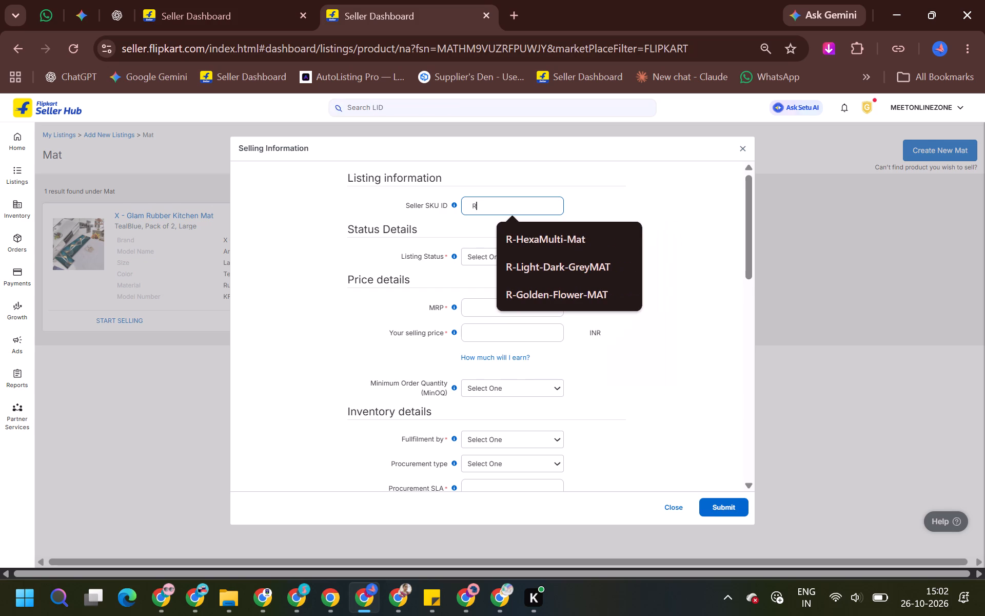
key("t")
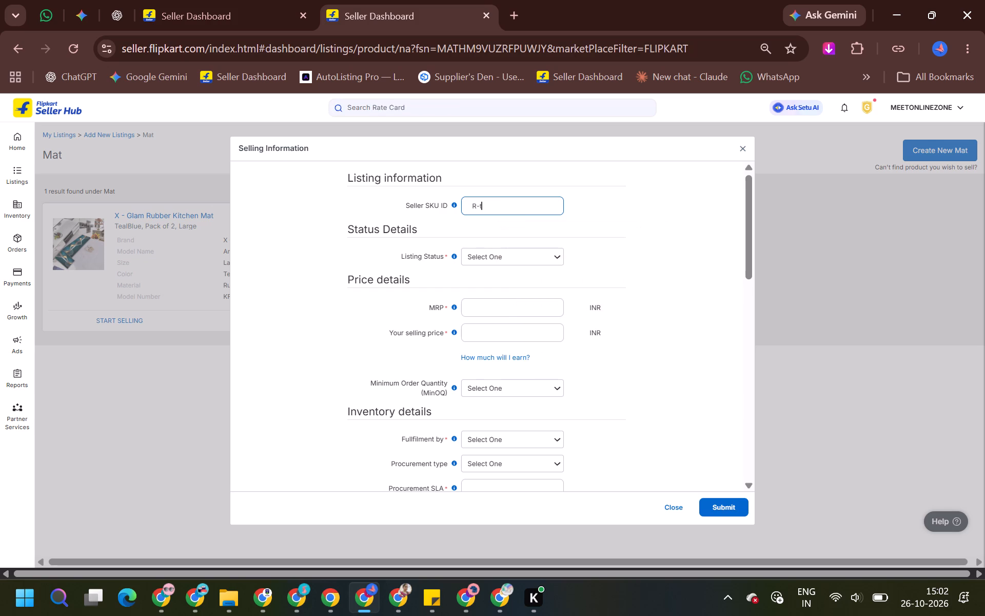
key("BackSpace")
key("BackSpace")
key("BackSpace")
key("t")
type("eal")
key("space")
key("BackSpace")
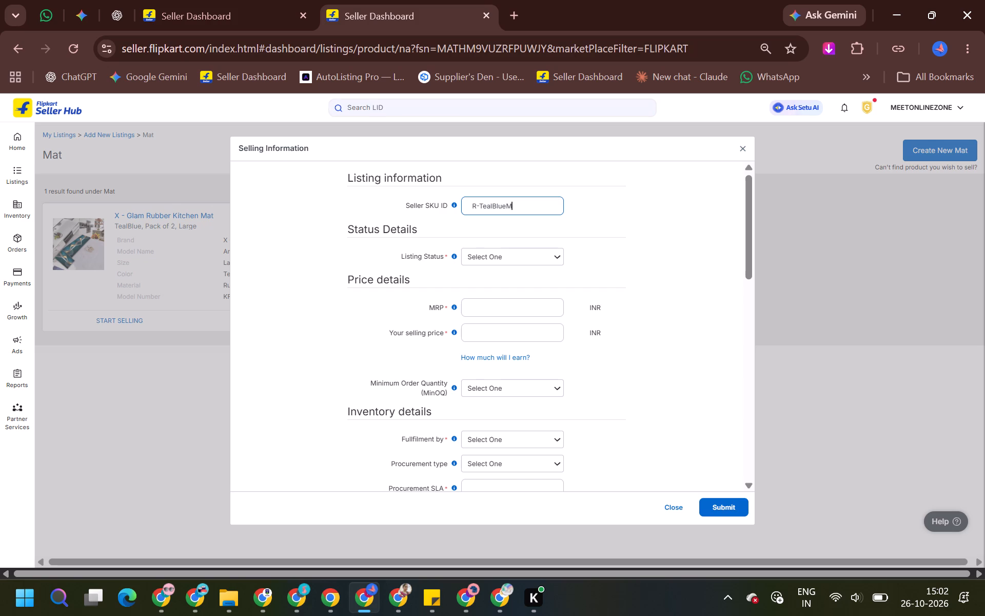
key("BackSpace")
key("BackSpace")
key("Tab")
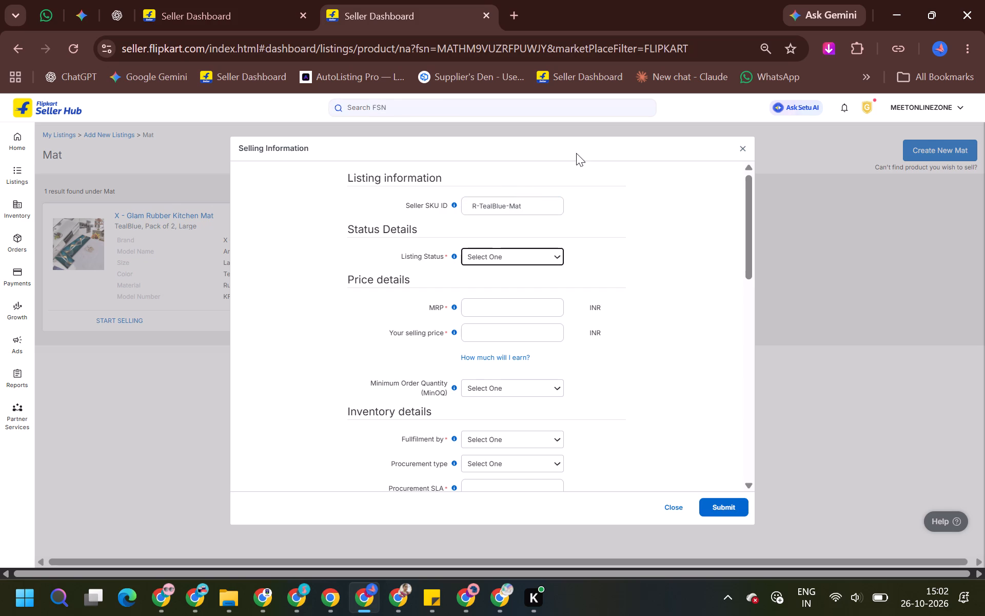
left_click(518, 254)
left_click(505, 277)
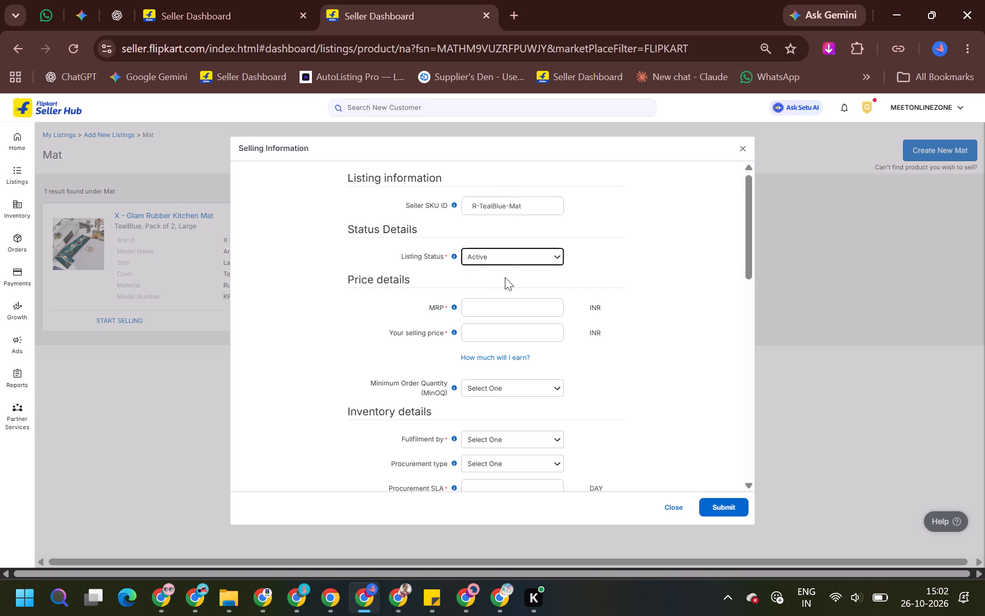
Copy the MRP of 1399 from the ROHANCART listing into the MEETONLINEZONE form and set the selling price to 399 INR.
left_click(501, 299)
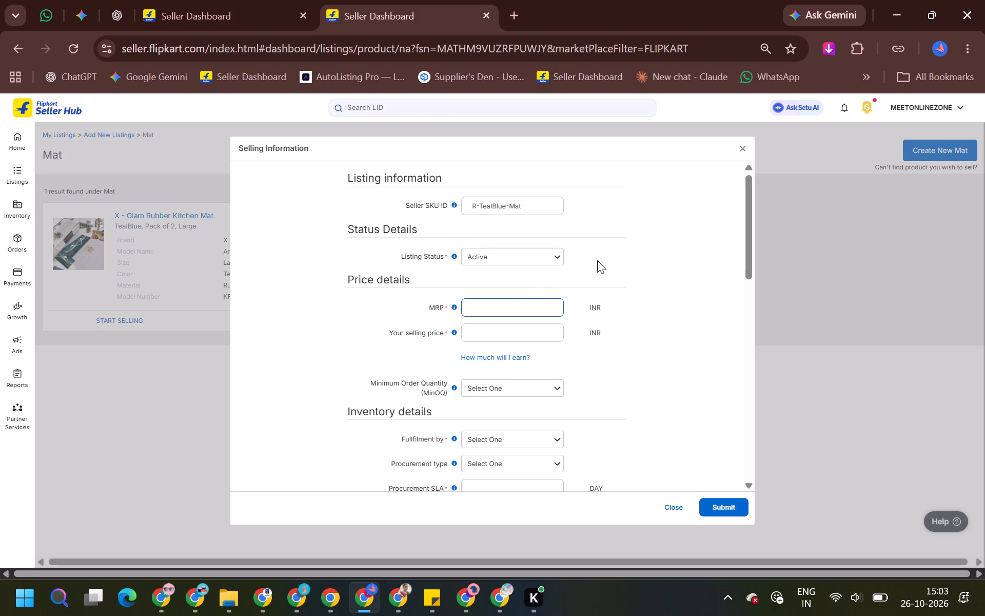
key("alt+Tab")
scroll(670, 244, "down", 1)
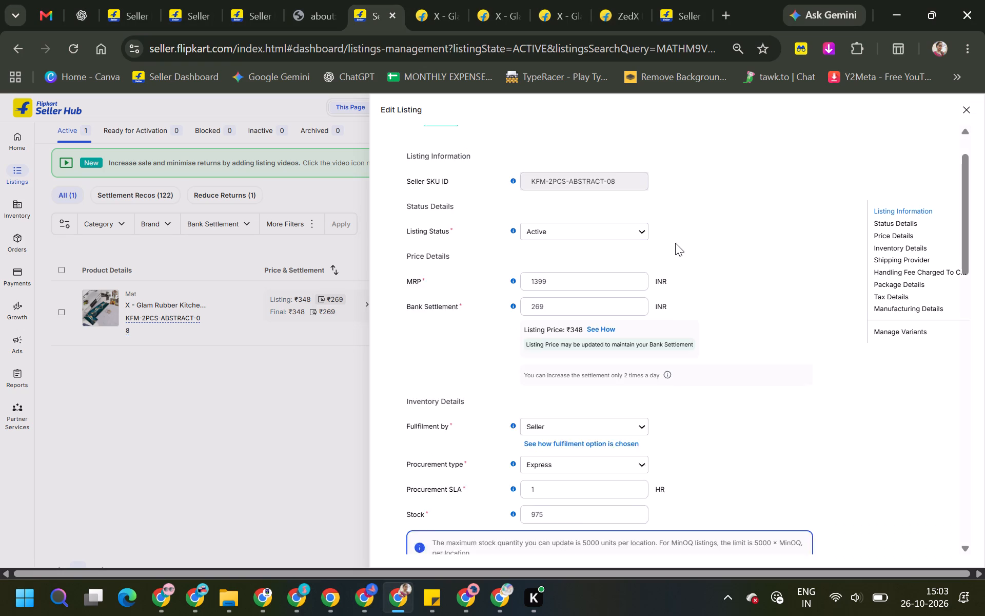
scroll(680, 257, "up", 1)
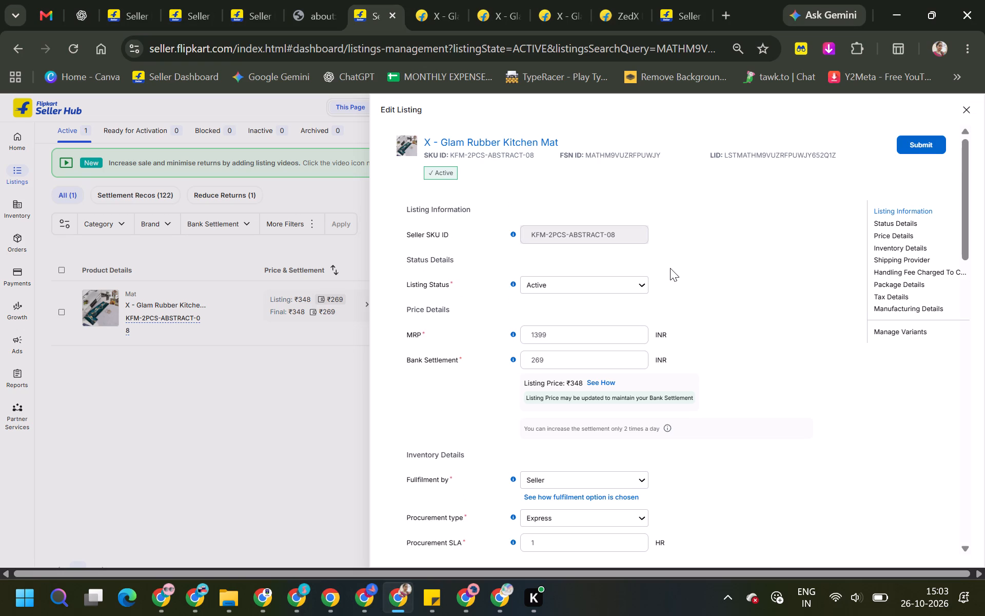
key("alt+Tab")
key("alt+Tab")
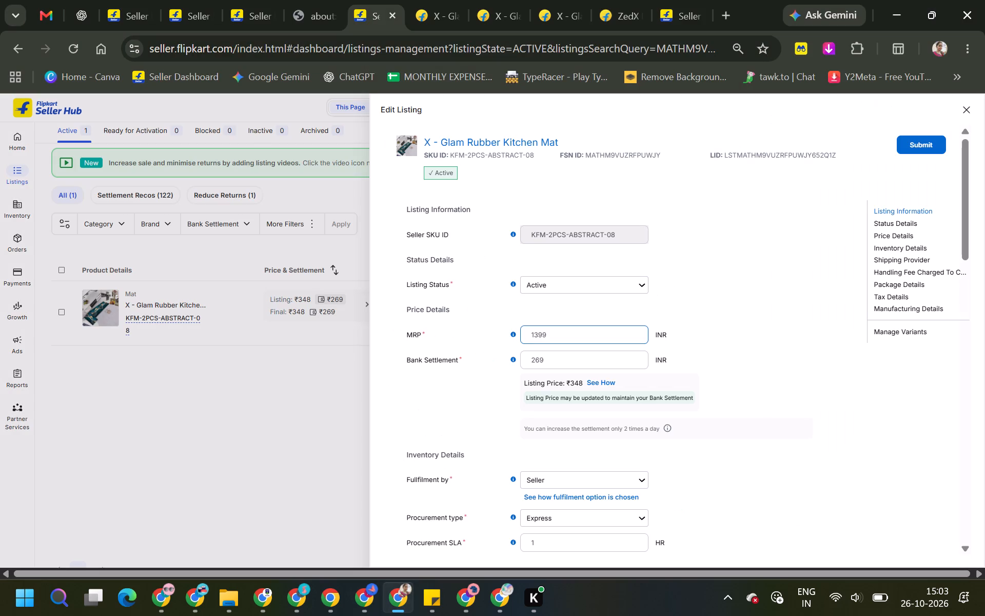
triple_click(566, 335)
key("ctrl+c")
key("alt+Tab")
key("ctrl+v")
key("Tab")
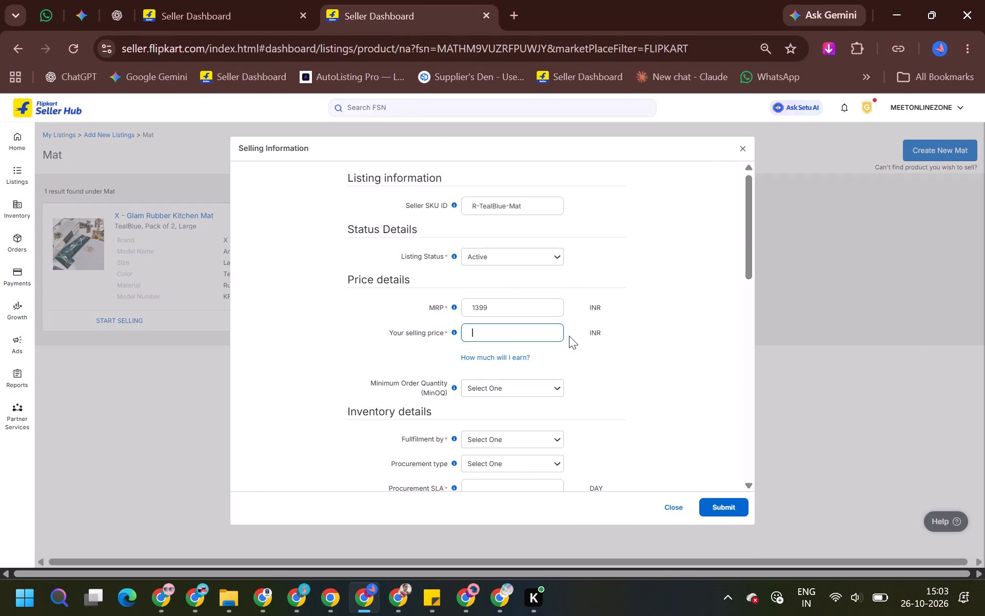
key("alt+Tab")
key("alt+Tab")
type("399")
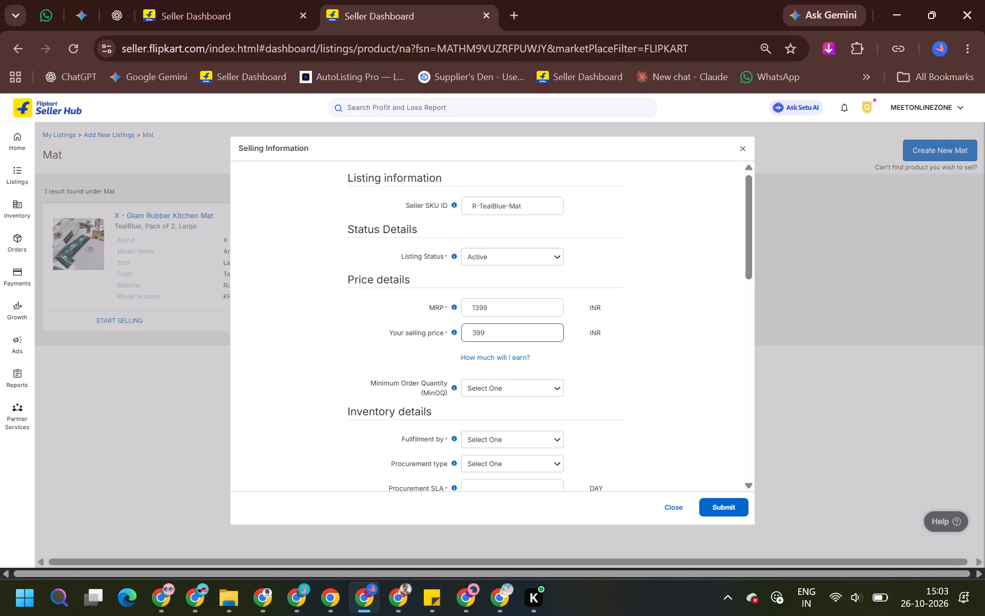
Set the minimum order quantity to 1 and the fulfilment to Seller.
key("Tab")
key("Down")
key("Tab")
key("Down")
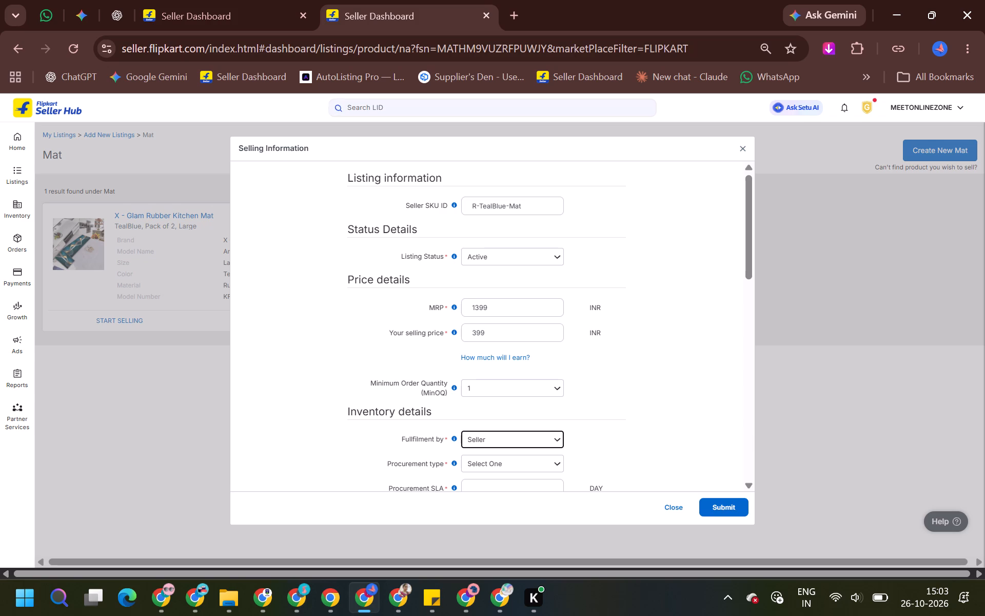
key("Tab")
left_click(534, 384)
left_click(632, 377)
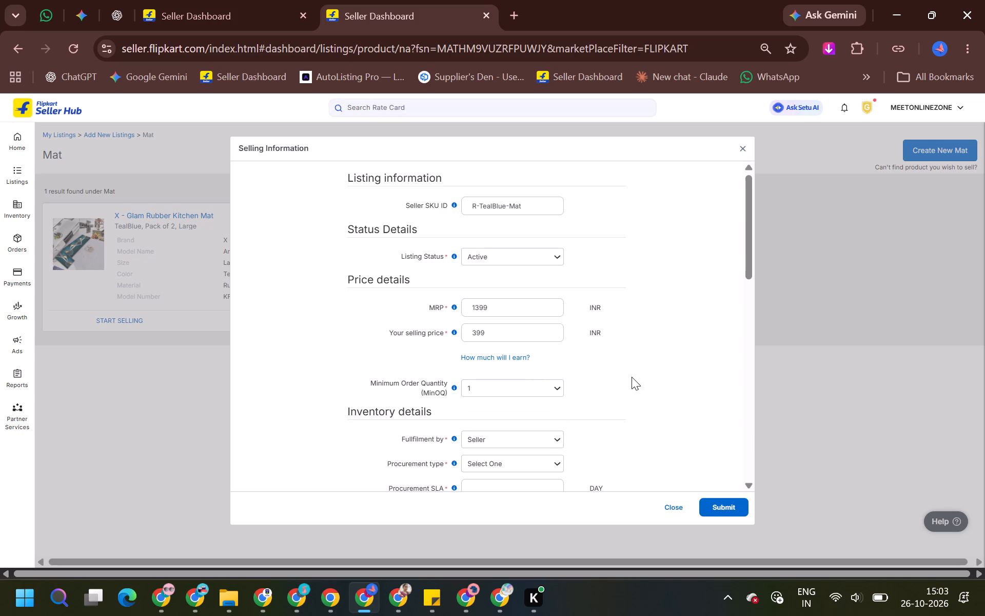
key("Tab")
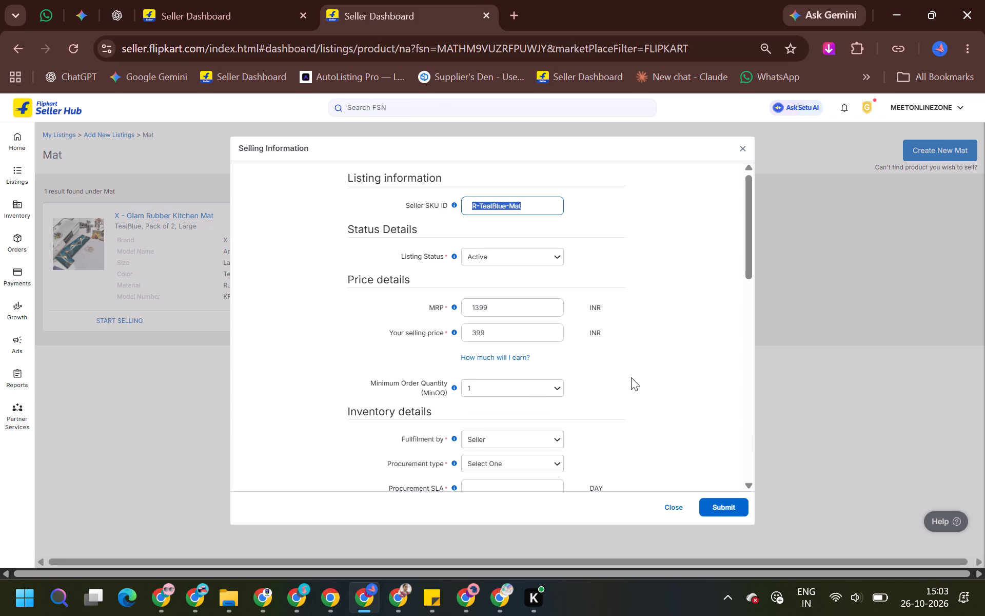
Complete the procurement details with type Instock, a procurement SLA of 1 day and a stock of 1.
scroll(652, 388, "down", 1)
left_click(553, 384)
key("Down")
key("Tab")
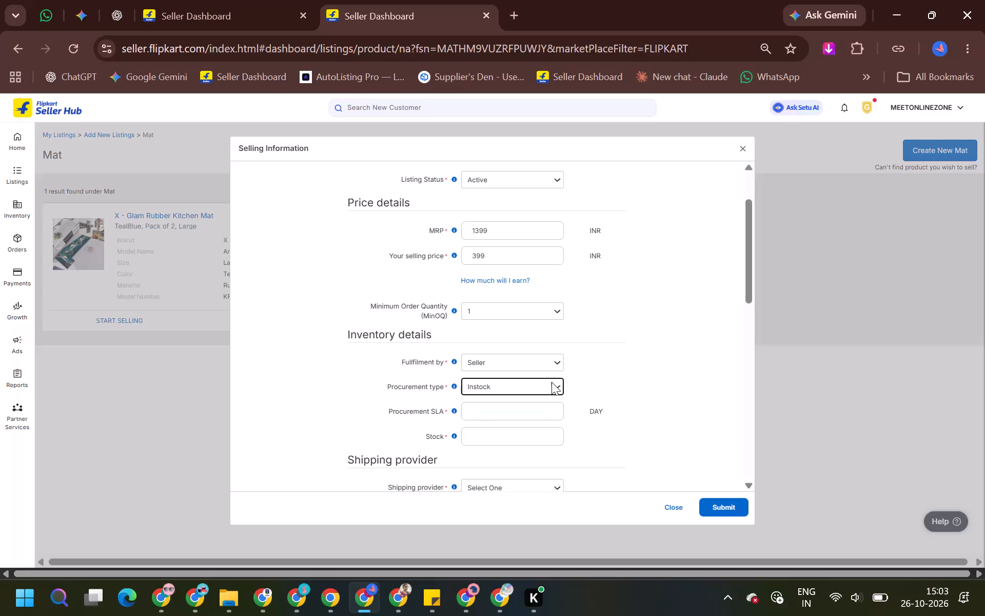
key("Tab")
key("1")
key("Tab")
key("1")
Choose Flipkart as shipping provider and set the local, zonal and national handling fees to 0 INR.
key("Tab")
key("Down")
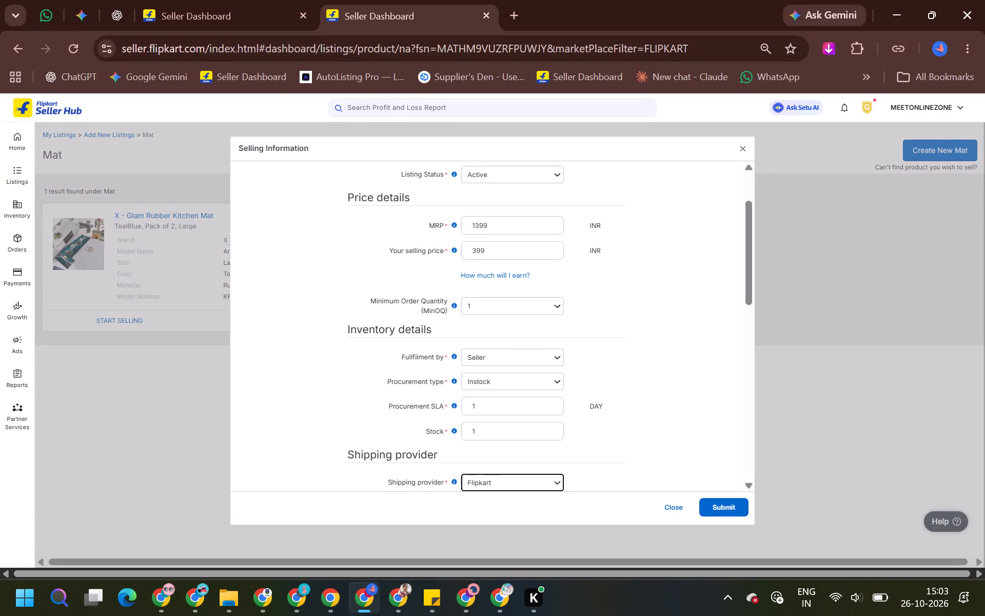
key("Tab")
key("0")
key("Tab")
key("0")
key("Tab")
key("0")
key("Tab")
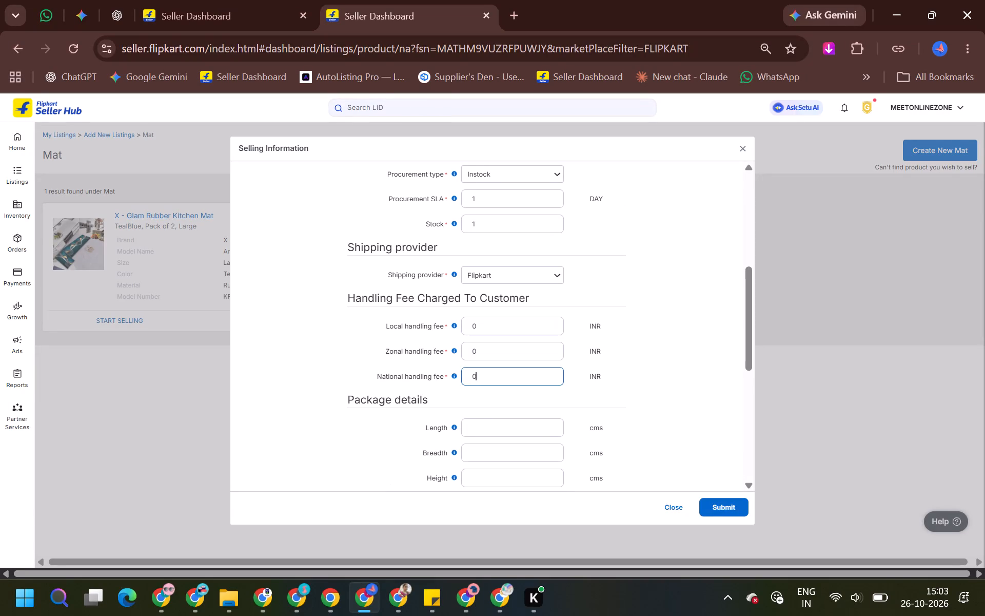
Transfer the package dimensions from the ROHANCART listing into the MEETONLINEZONE form: length 47, breadth 12 and height 8 cm.
key("alt+Tab")
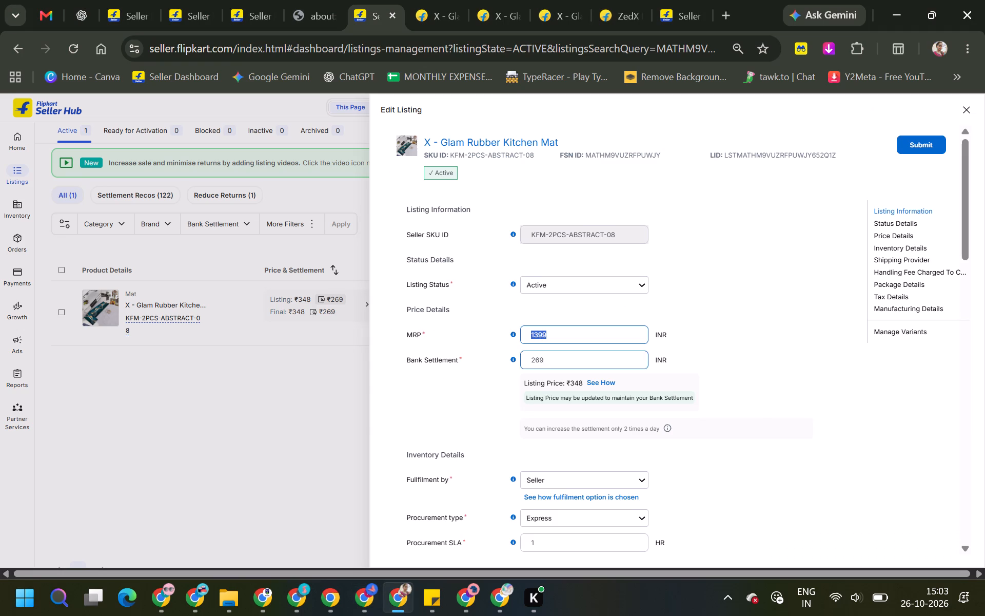
scroll(549, 327, "down", 5)
scroll(541, 368, "down", 2)
triple_click(544, 260)
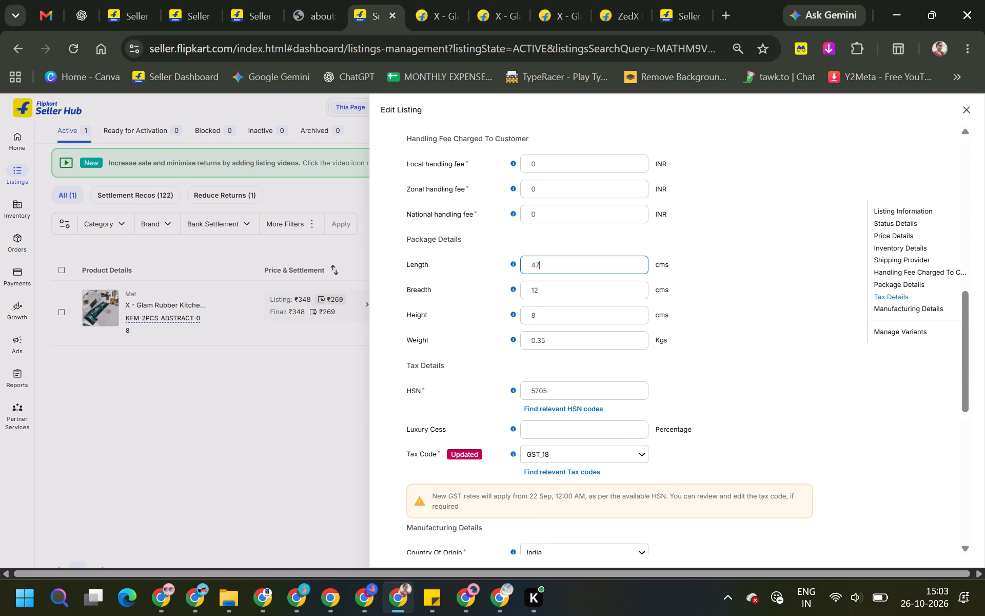
key("ctrl+c")
key("alt+Tab")
key("ctrl+v")
key("Tab")
type("12")
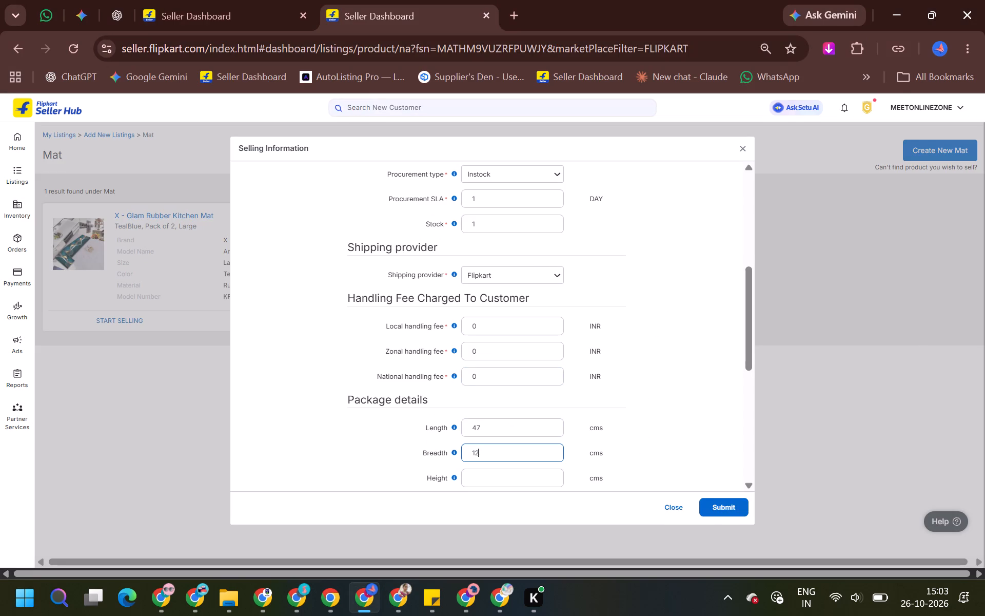
key("Tab")
key("alt+Tab")
triple_click(548, 290)
left_click(547, 304)
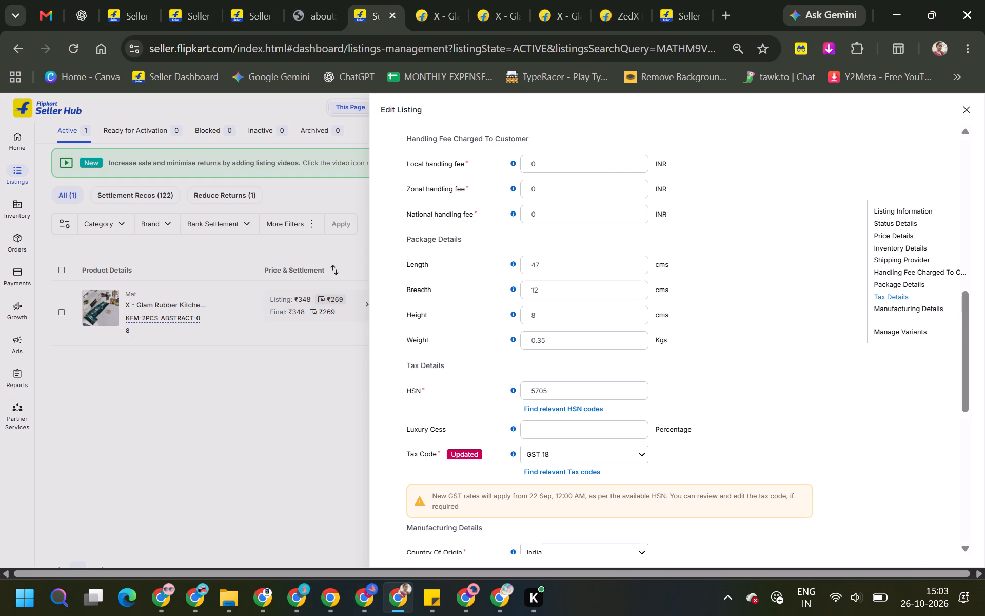
triple_click(550, 316)
key("ctrl+c")
key("alt+Tab")
key("ctrl+v")
key("Tab")
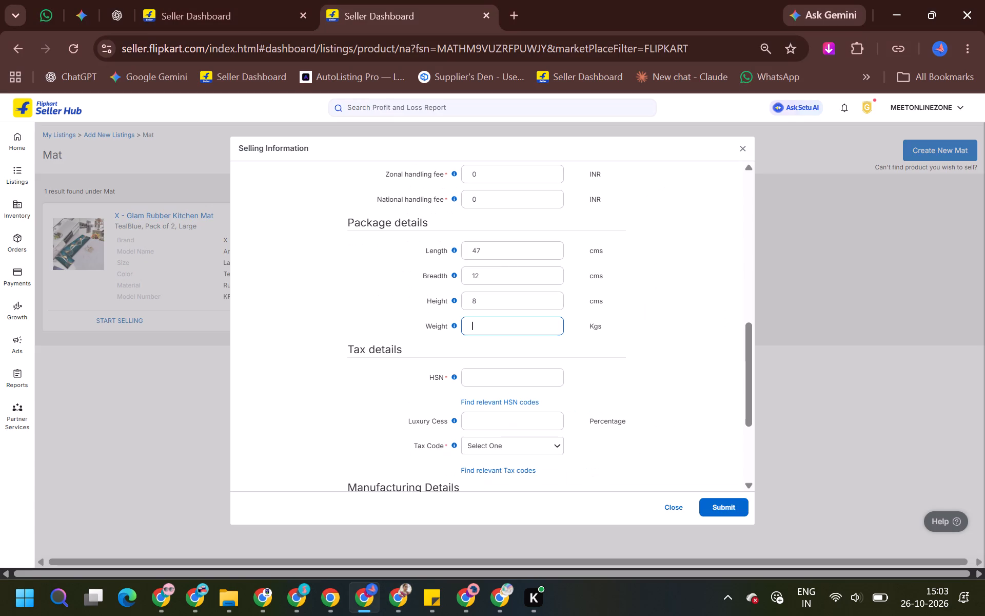
Copy the package weight of 0.35 kg from the ROHANCART listing into the MEETONLINEZONE form.
key("alt+Tab")
triple_click(539, 346)
key("ctrl+c")
key("alt+Tab")
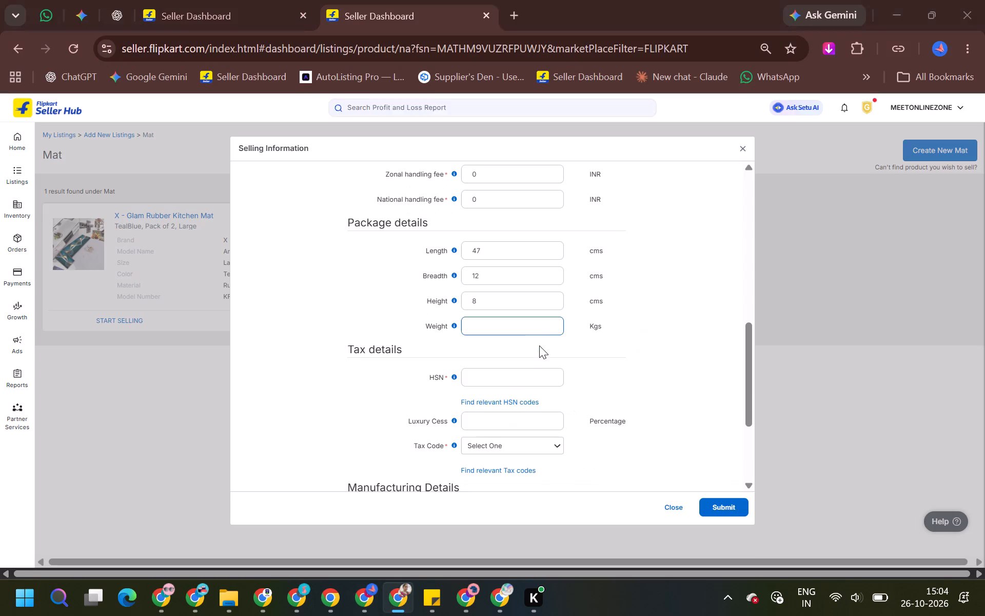
key("ctrl+v")
key("Tab")
Complete the tax details with HSN 5705 copied from the ROHANCART listing and tax code GST_18.
key("alt+Tab")
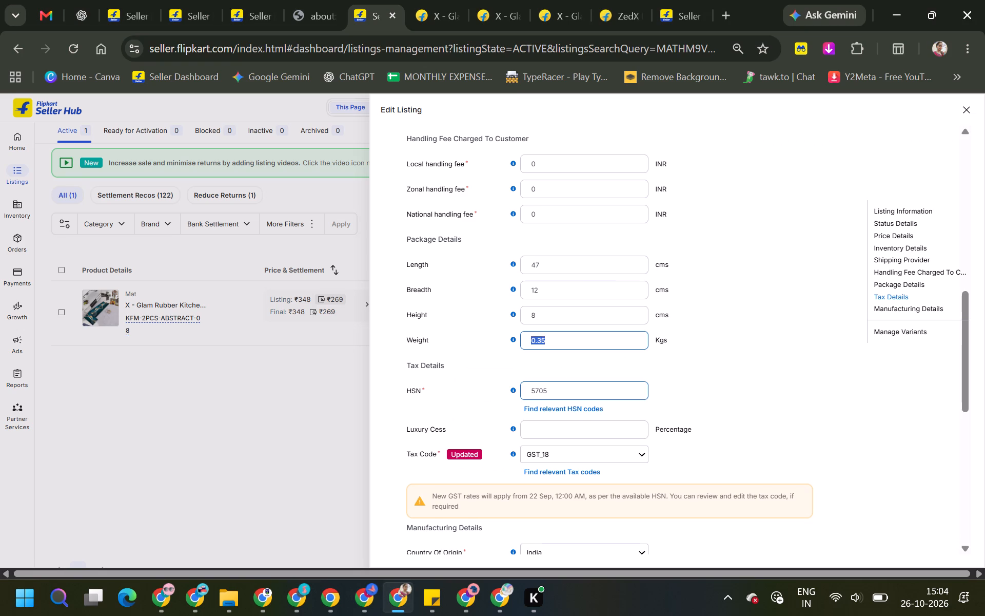
triple_click(553, 386)
key("ctrl+c")
key("alt+Tab")
key("ctrl+v")
key("Tab")
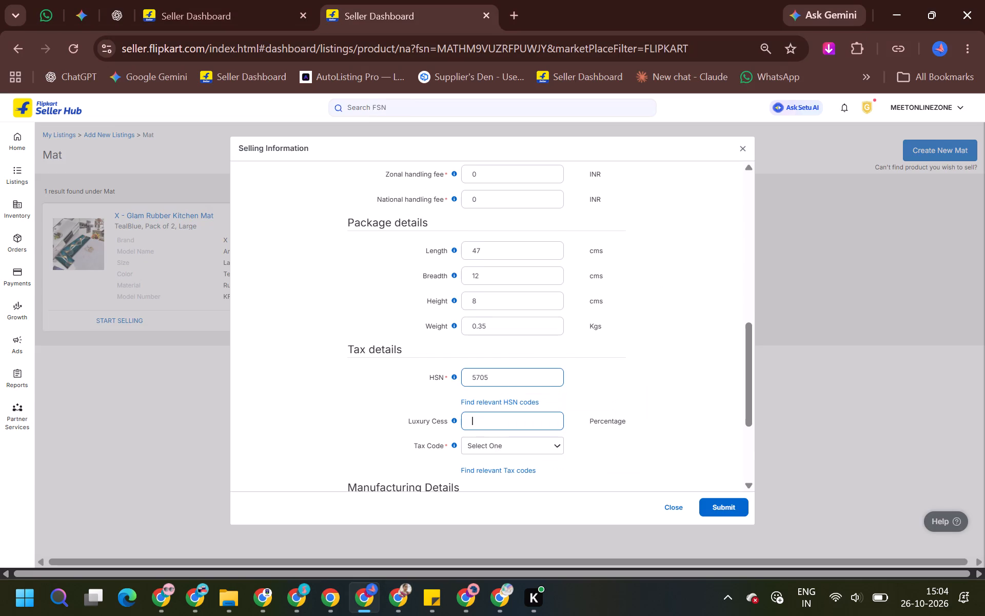
scroll(541, 383, "down", 1)
key("Tab")
left_click(527, 372)
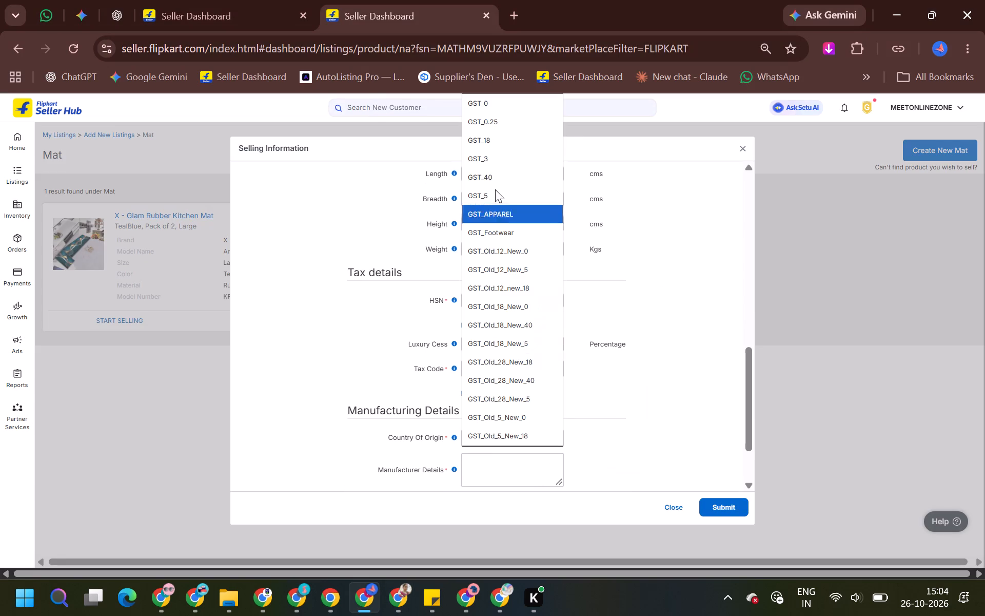
left_click(505, 144)
Set the country of origin to India and fill manufacturer and packer details with MEET ENTERPISES, copied from the open weighing scale listing.
scroll(504, 293, "down", 1)
left_click(506, 351)
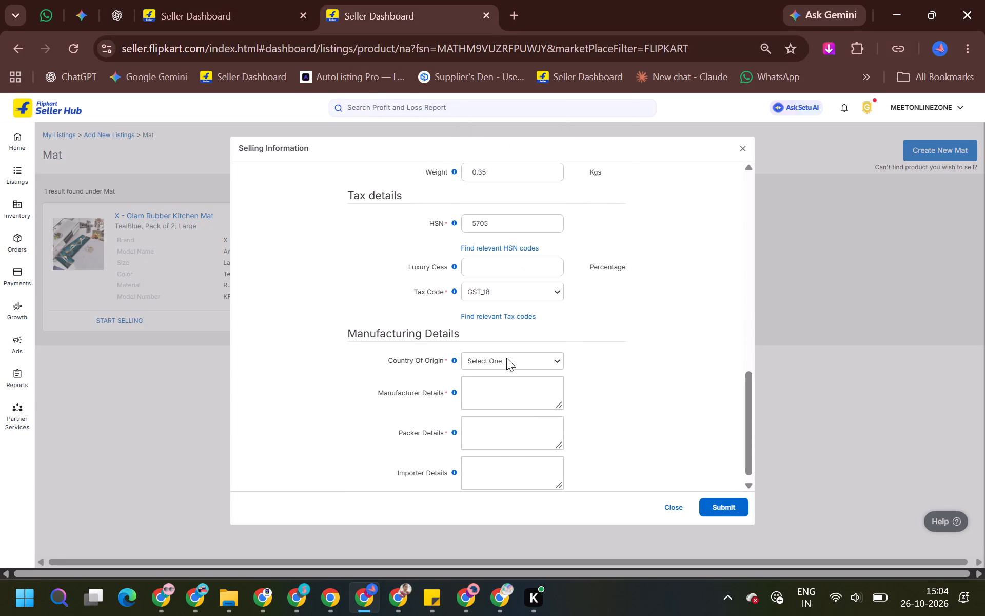
left_click(506, 360)
type("in")
key("Return")
key("Tab")
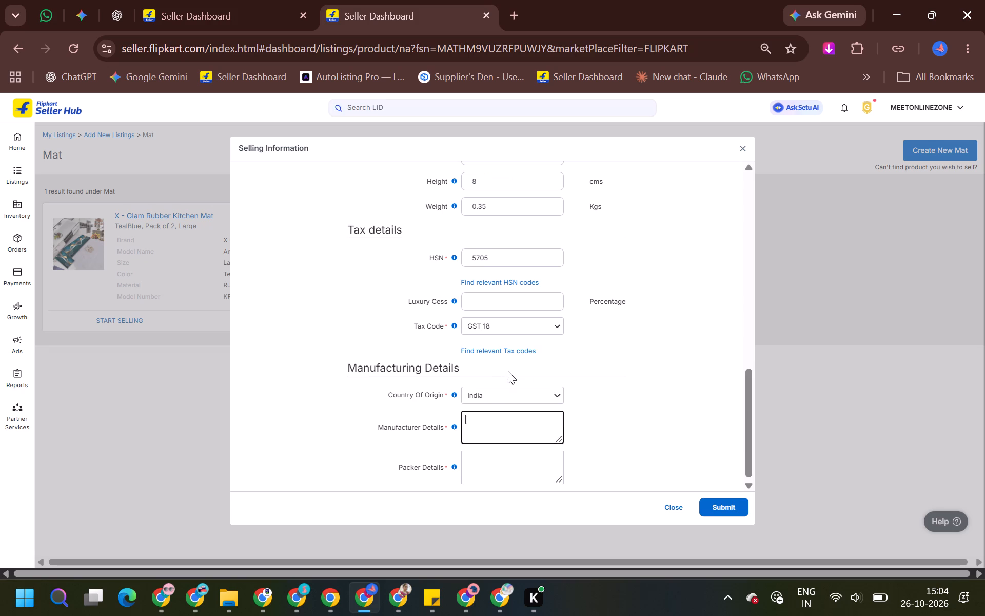
scroll(513, 368, "down", 1)
left_click(188, 0)
key("ctrl+c")
left_click(491, 0)
key("ctrl+v")
key("Tab")
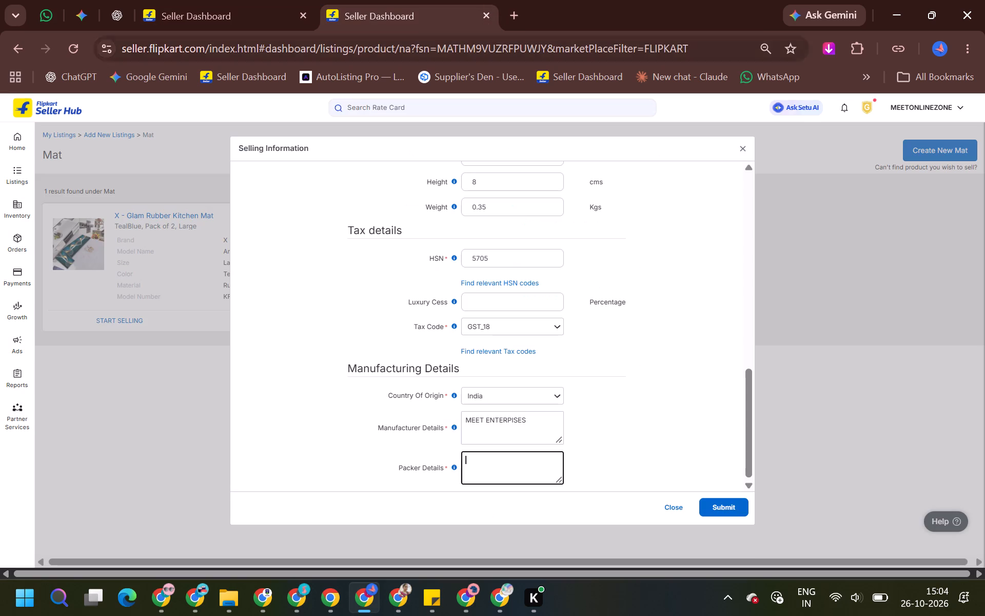
key("ctrl+v")
key("Tab")
Review the end of the selling information form and submit the TealBlue kitchen mat listing.
scroll(605, 309, "down", 5)
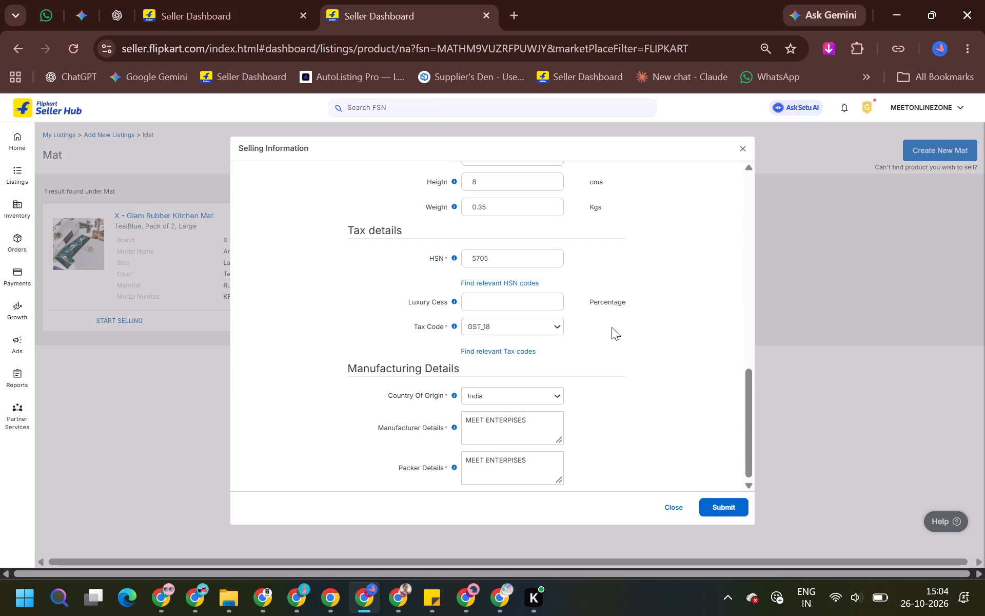
scroll(522, 380, "down", 4)
scroll(597, 426, "down", 4)
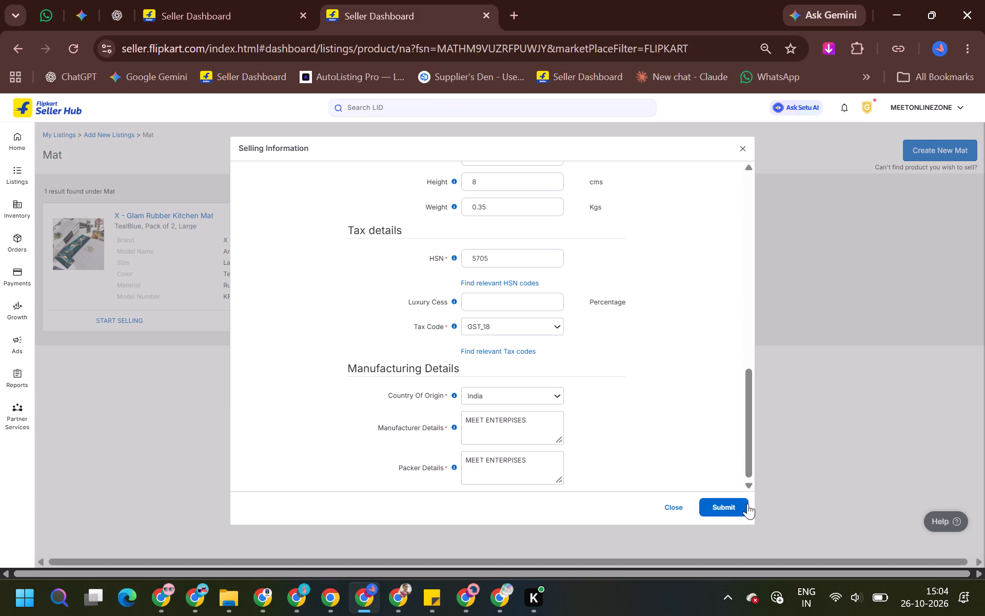
left_click(730, 504)
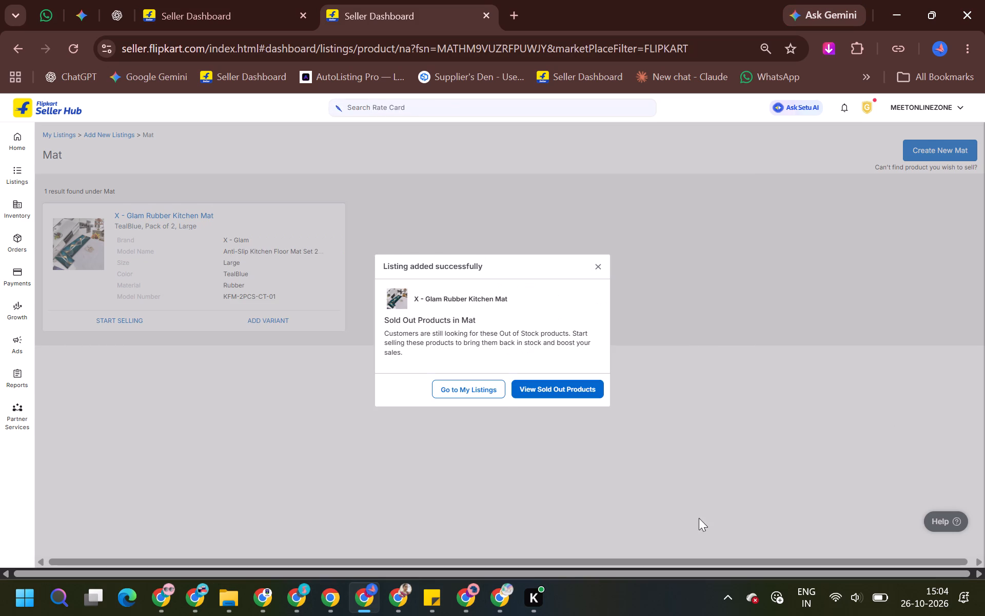
Reopen the roundWeightScale3 weighing scale listing for editing in the MEETONLINEZONE listings tab.
key("alt+Tab")
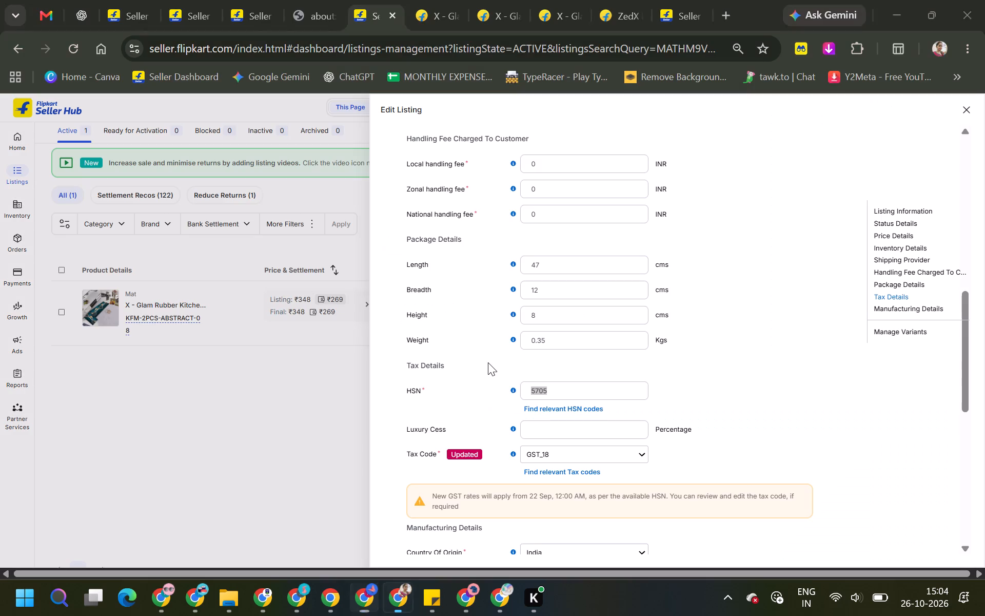
key("alt+Tab")
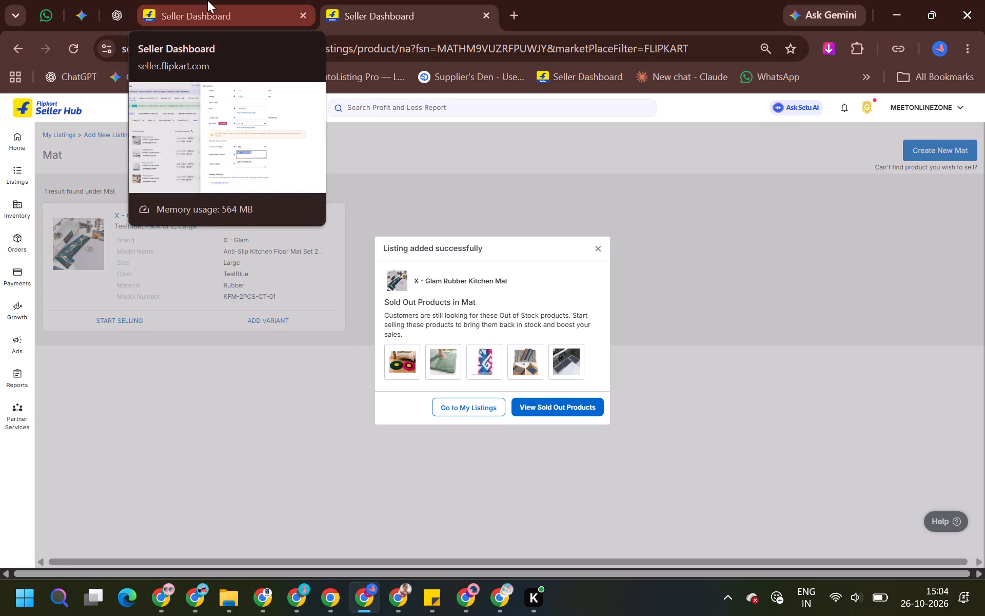
left_click(207, 0)
left_click(3, 170)
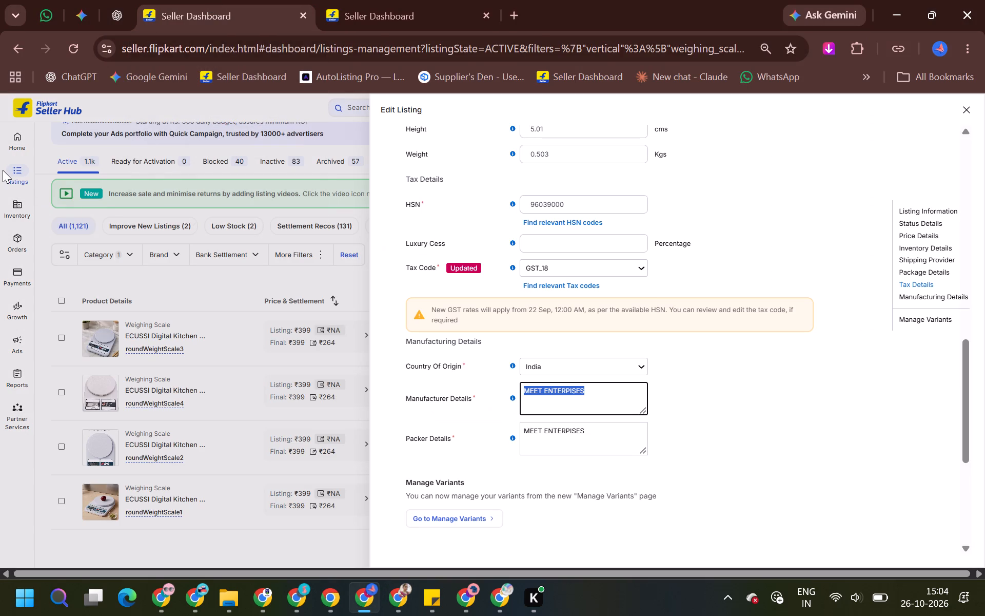
right_click(22, 171)
left_click(445, 0)
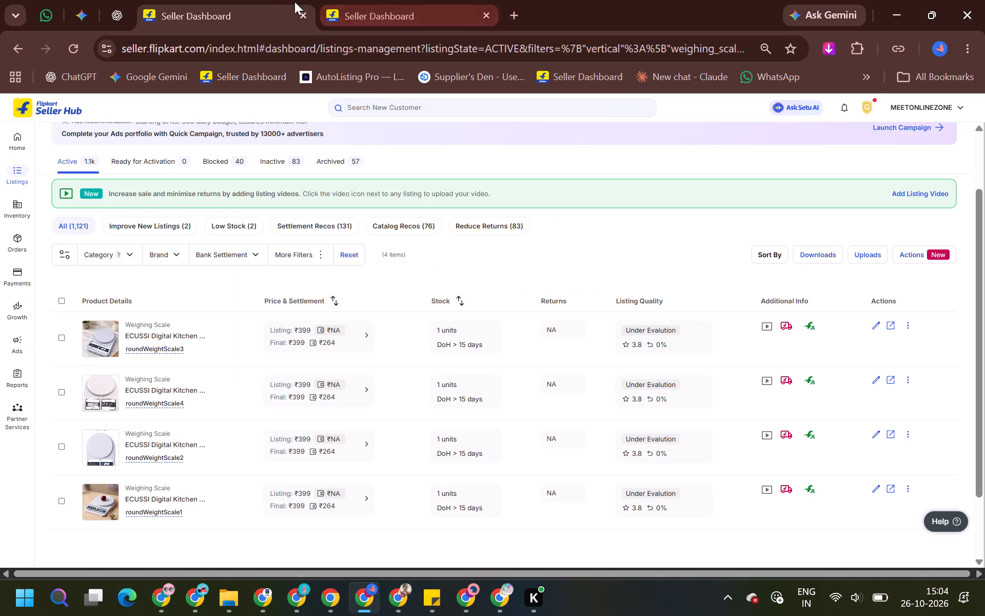
left_click(265, 14)
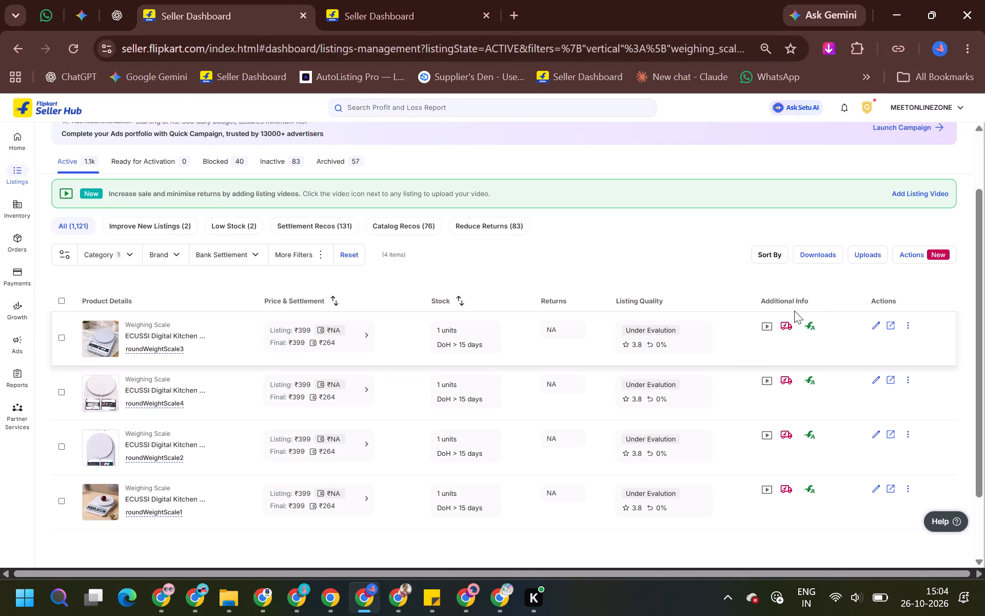
left_click(874, 327)
Duplicate the MEETONLINEZONE listings tab and return to the original one.
right_click(216, 20)
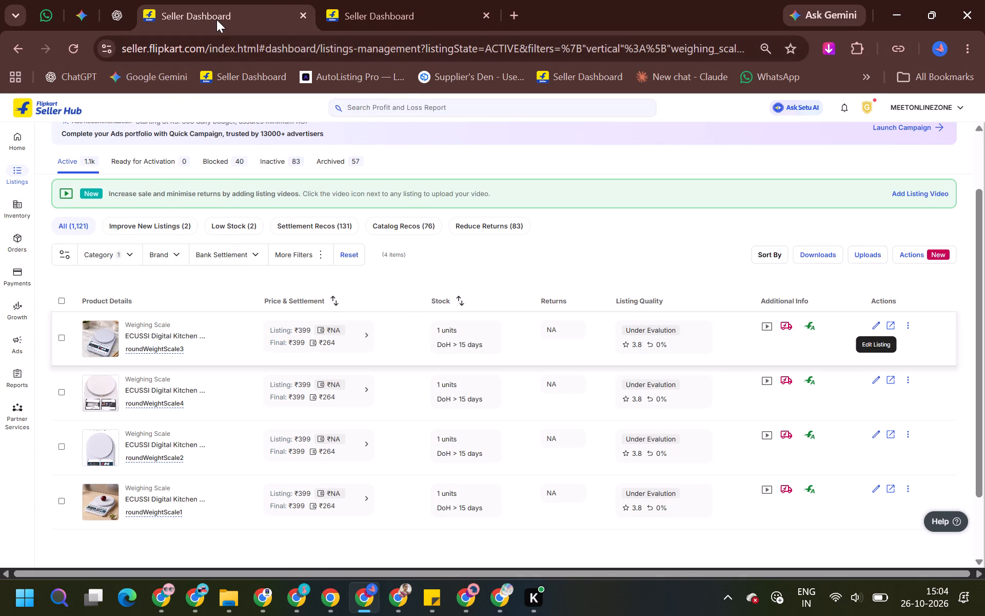
left_click(307, 163)
left_click(255, 0)
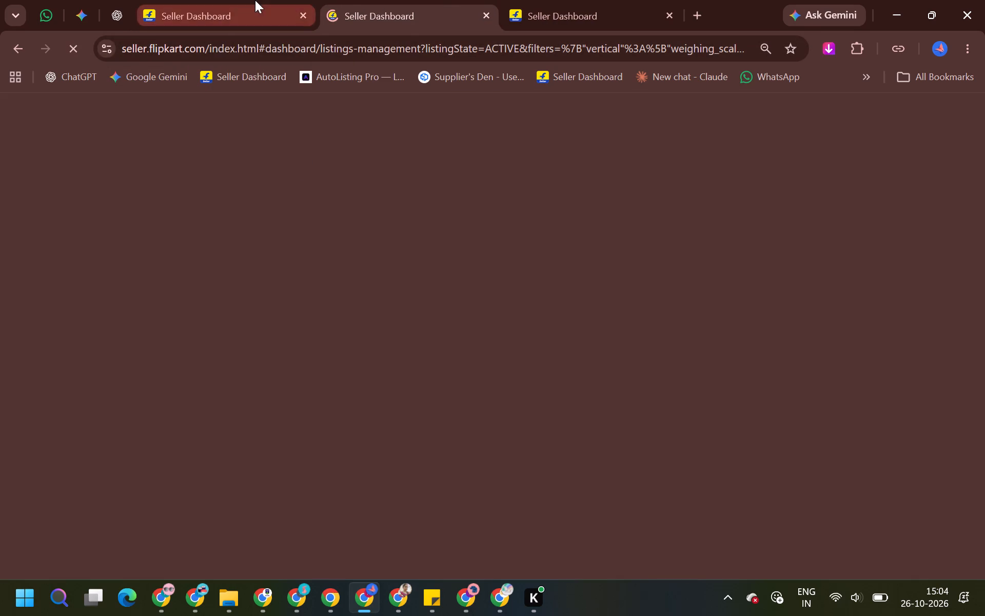
Look through the roundWeightScale3 listing details down to its manufacturing section.
scroll(497, 218, "down", 3)
scroll(495, 257, "up", 5)
scroll(495, 257, "down", 7)
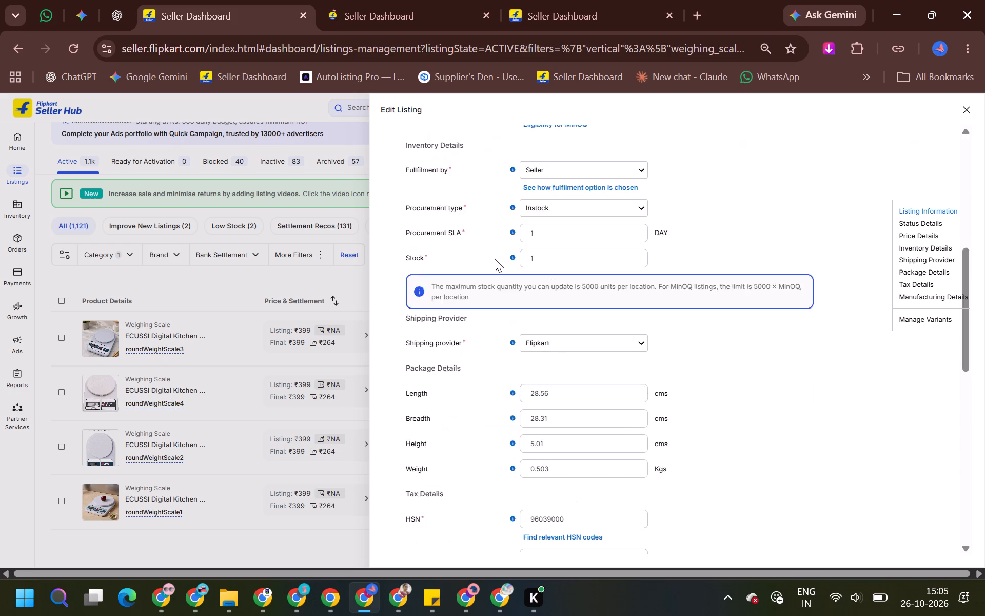
scroll(495, 259, "down", 6)
scroll(509, 232, "up", 4)
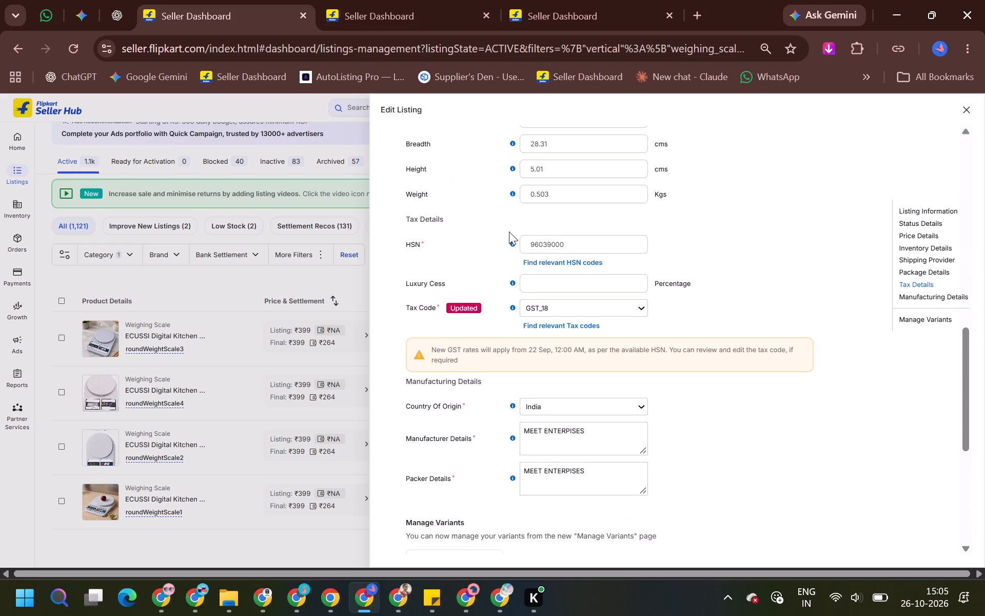
scroll(507, 234, "down", 3)
scroll(506, 236, "up", 3)
scroll(506, 236, "down", 1)
In the duplicated listings tab, close the listing editor and reset the category filter.
left_click(390, 0)
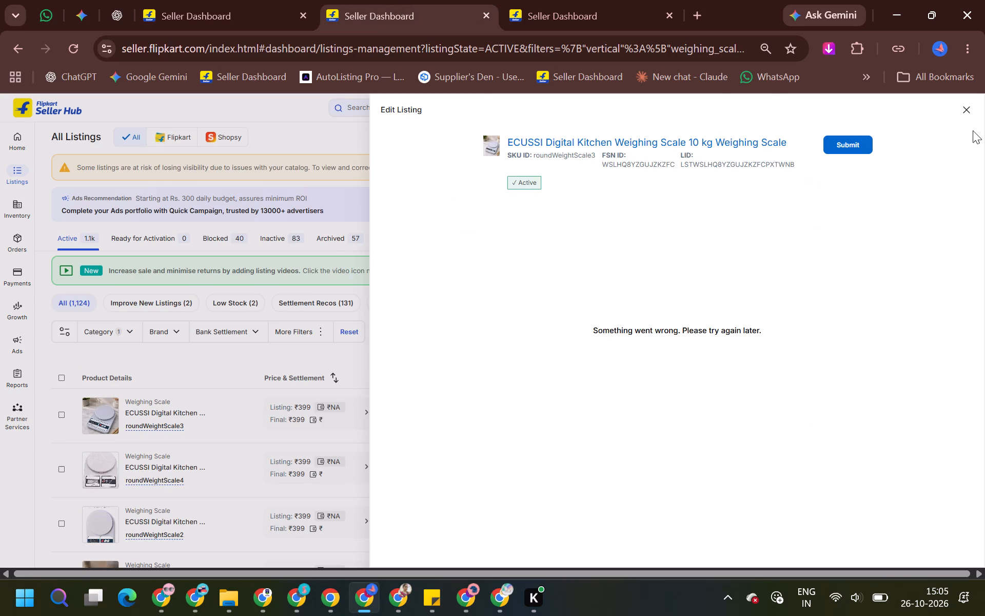
left_click(964, 112)
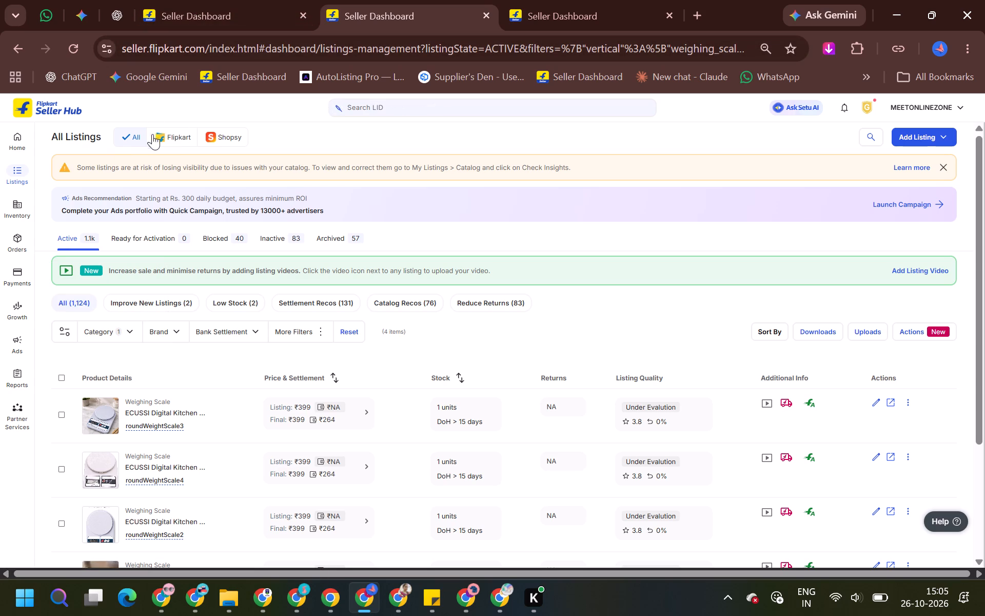
left_click(199, 0)
left_click(432, 0)
left_click(400, 105)
left_click(342, 328)
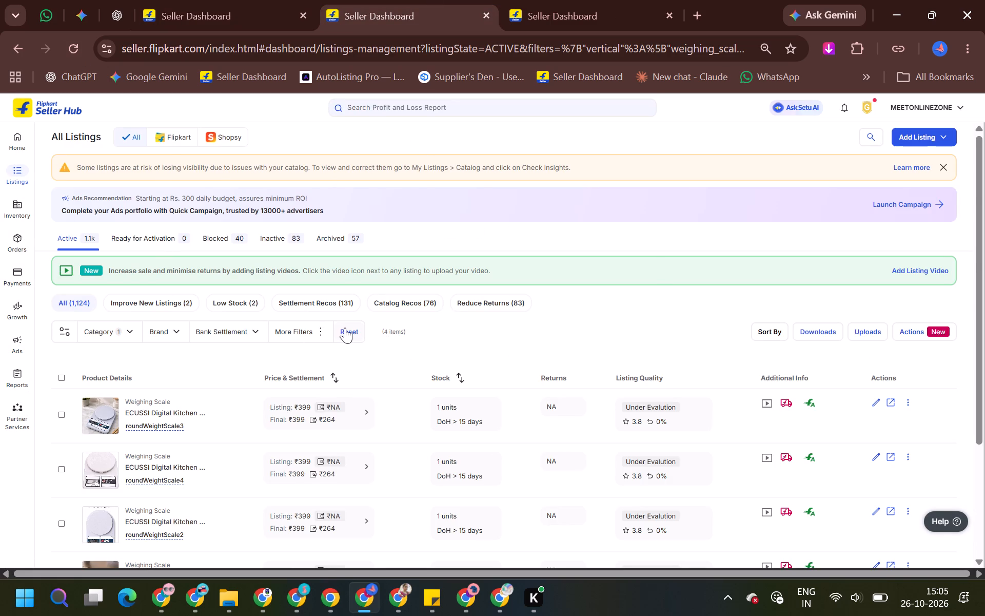
left_click(346, 328)
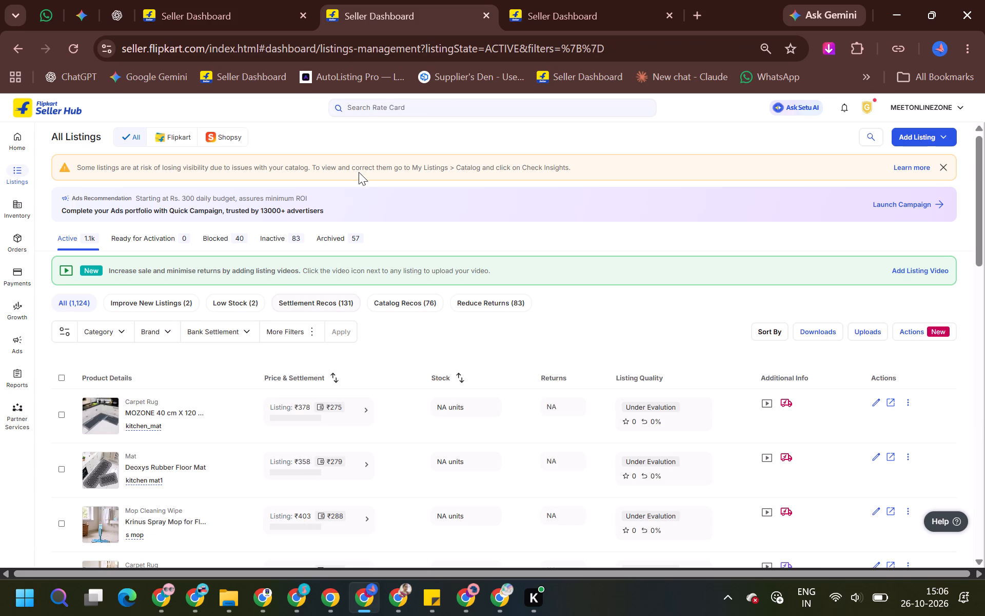
Search the MEETONLINEZONE listings for "tealblue".
left_click(381, 111)
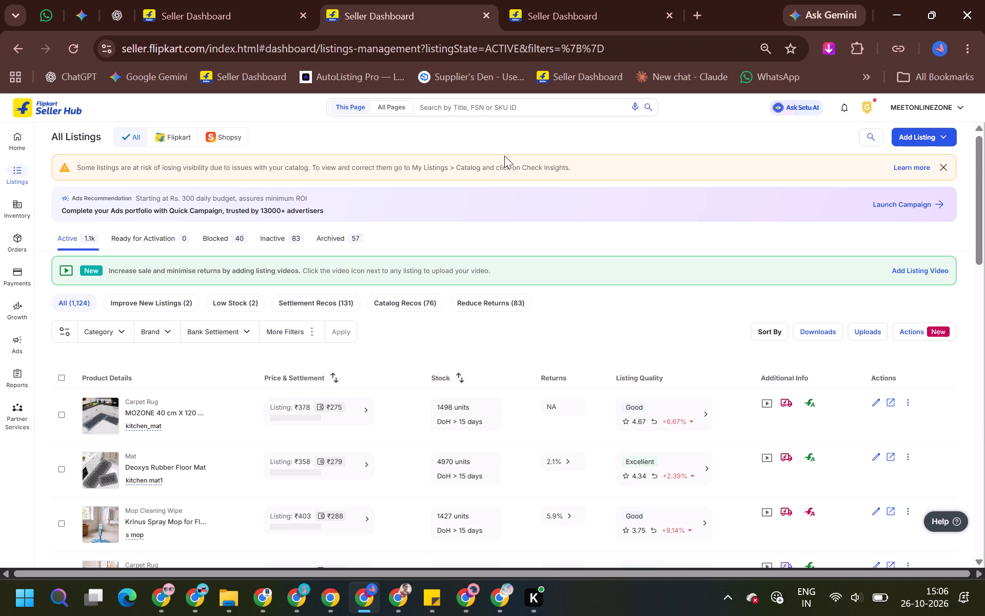
left_click(485, 107)
type("tealblue")
key("Return")
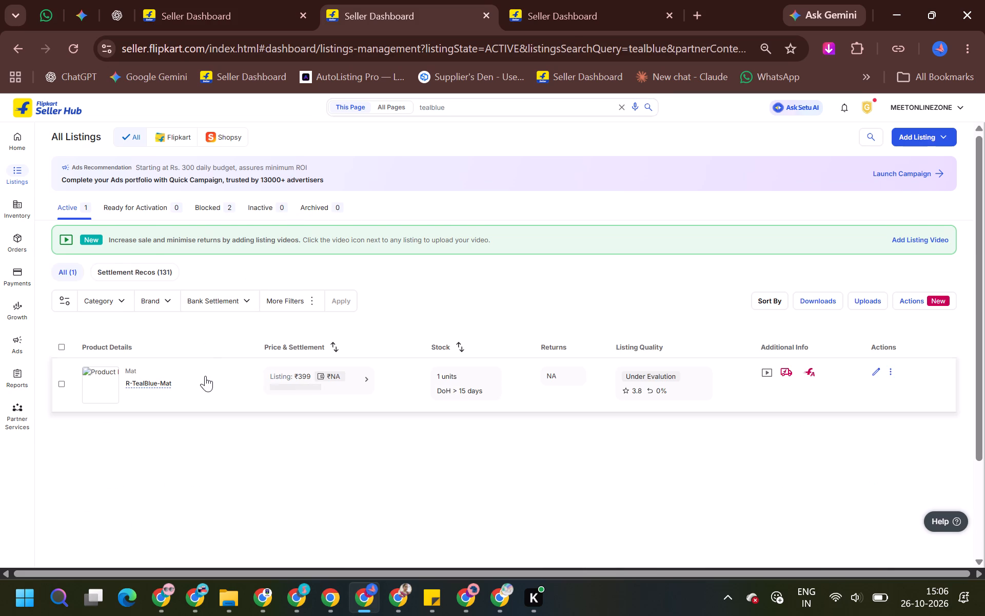
Copy the SKU R-TealBlue-Mat into the sticky note directly below R-Golden-Flower-MAT, removing the blank line between them.
left_click_drag(205, 376, 178, 388)
key("ctrl+c")
key("ctrl+c")
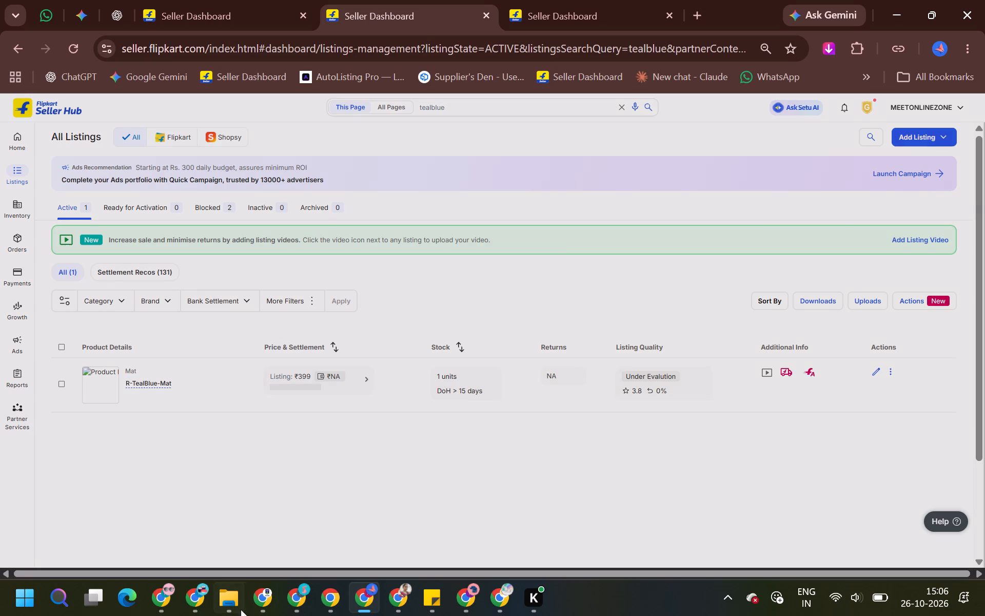
left_click(422, 607)
key("ctrl+v")
left_click(218, 184)
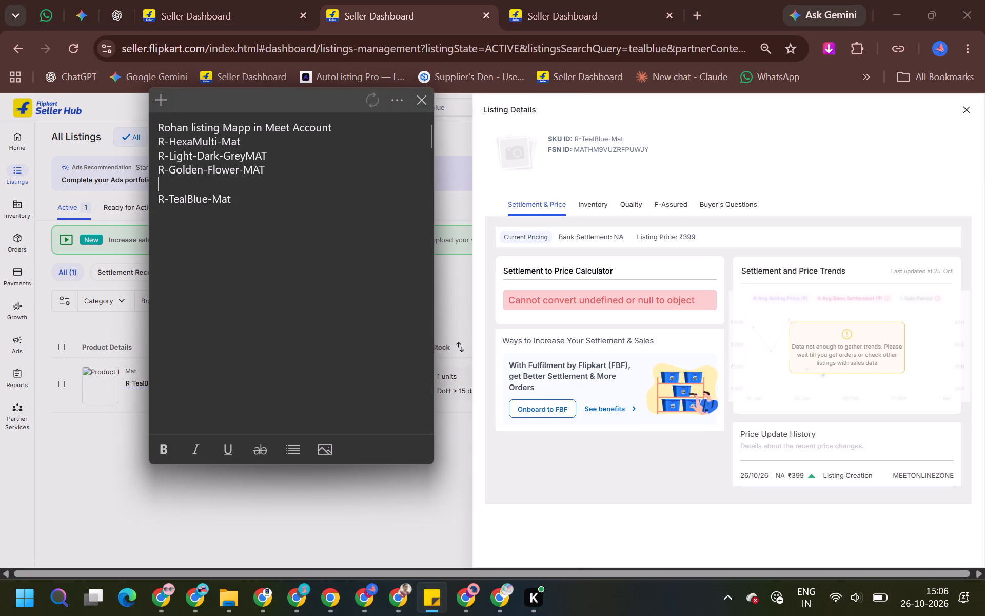
key("BackSpace")
key("Down")
key("Down")
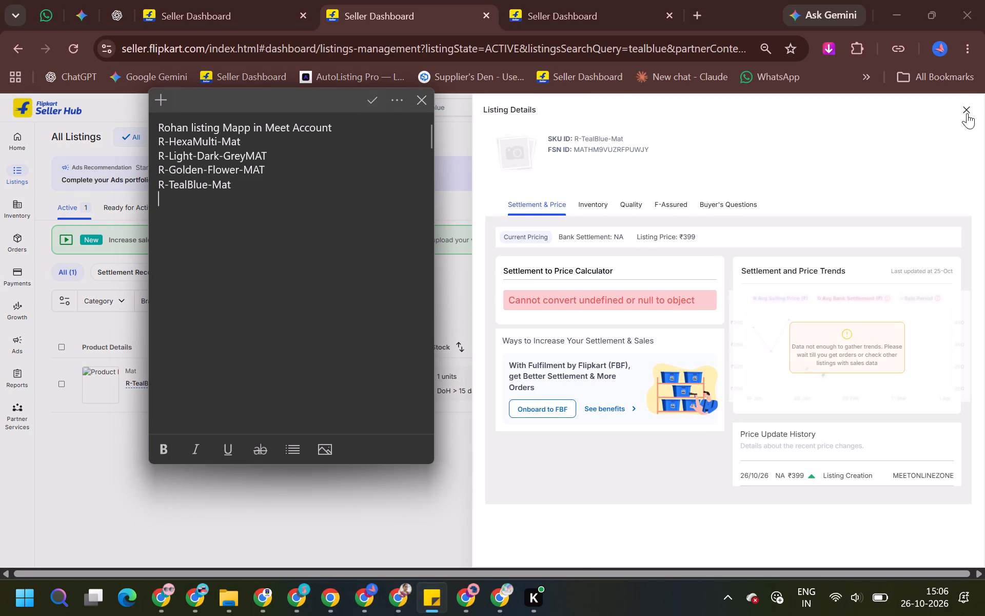
Close the R-TealBlue-Mat listing details and the duplicate listings tab, then return to the add-listing page.
left_click(962, 103)
left_click(485, 18)
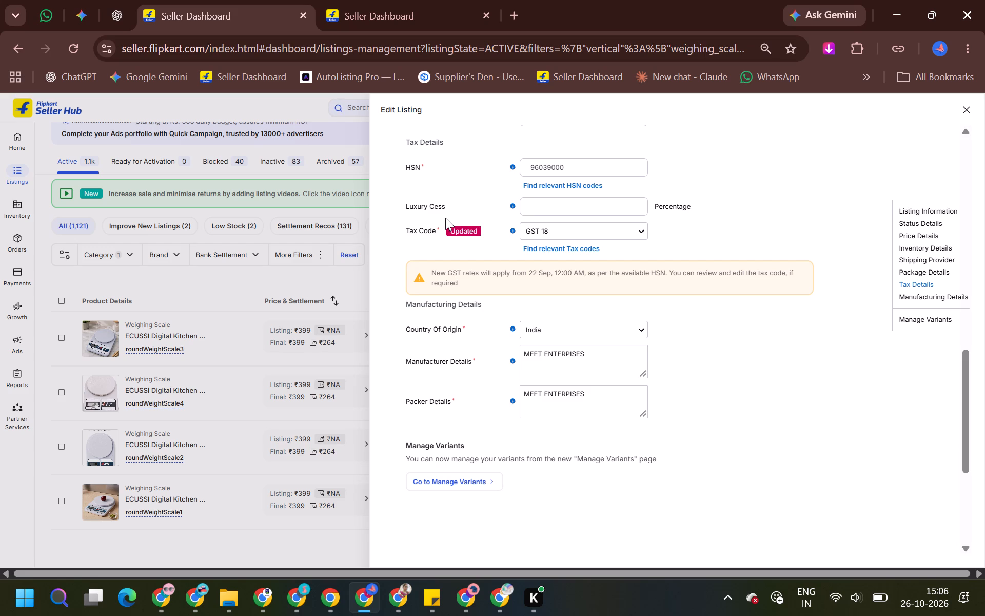
left_click(416, 21)
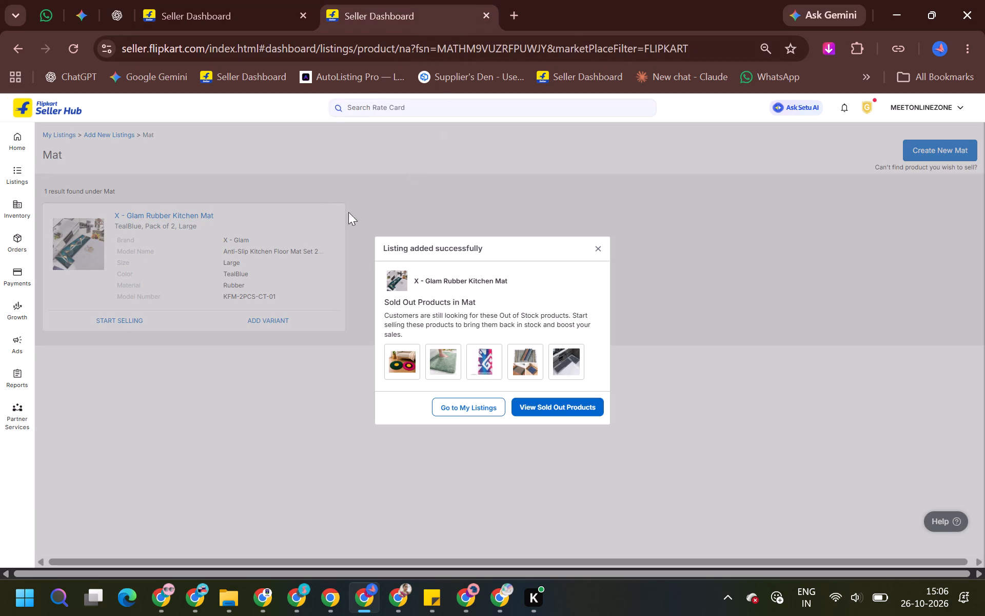
Close the finished TealBlue kitchen mat's product page in the ROHANCART browser window.
left_click(408, 601)
left_click(441, 17)
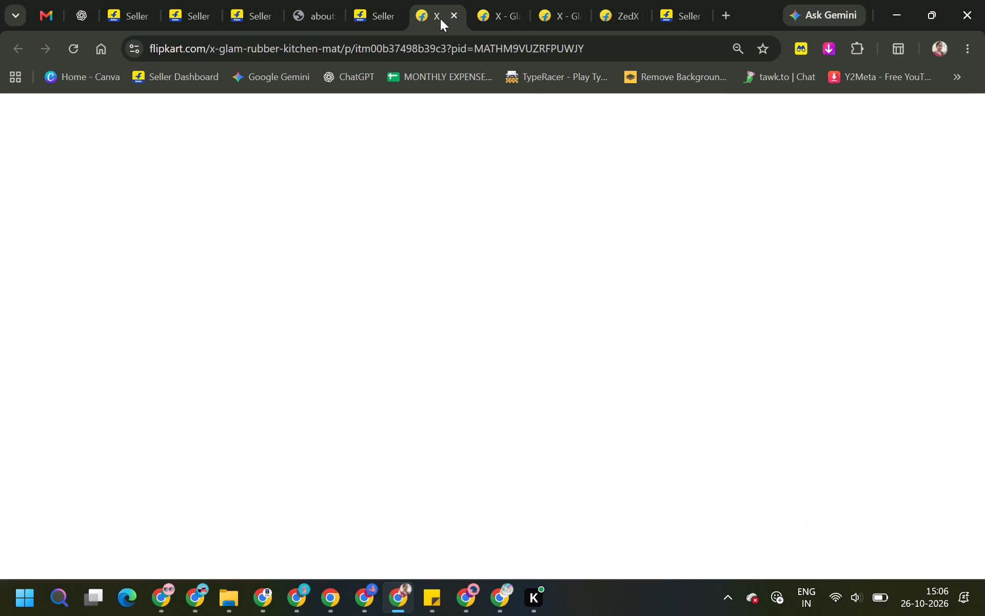
left_click(455, 14)
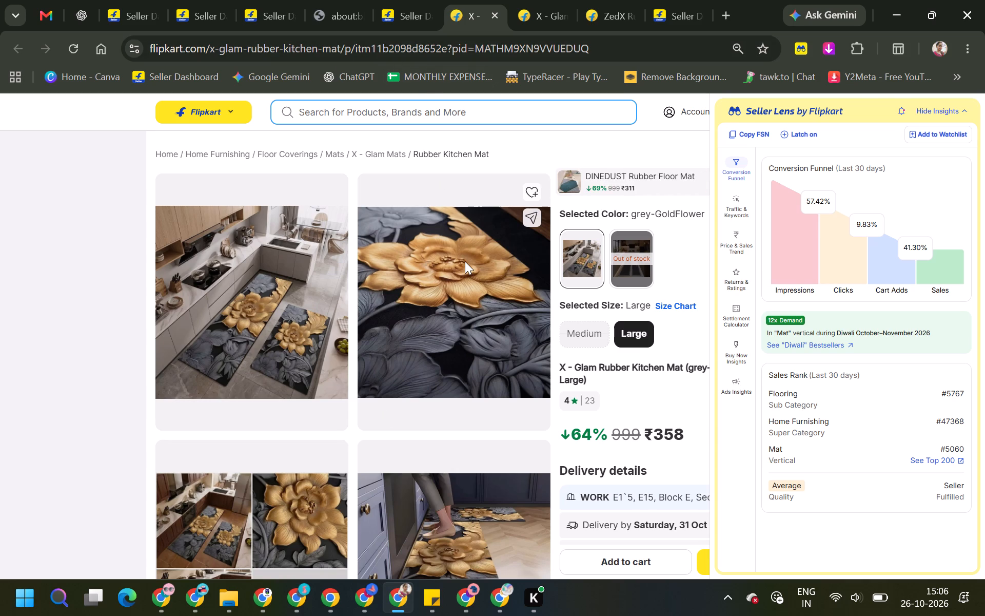
Return to the MEETONLINEZONE add-listing page and dismiss the listing success dialog.
key("alt+Tab")
left_click(700, 190)
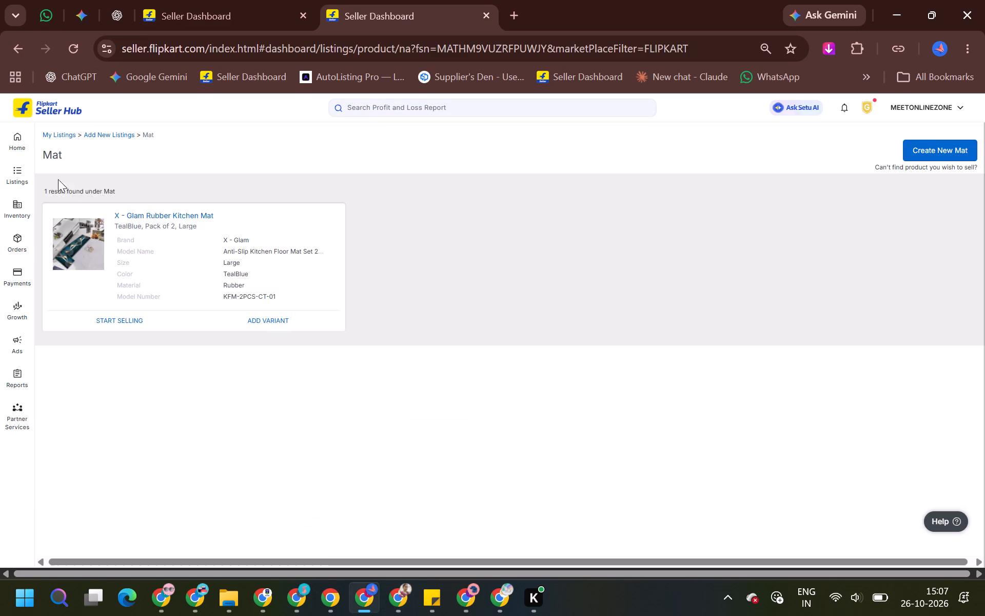
Copy the grey-GoldFlower kitchen mat's FSN from its product page and search for it on MEETONLINEZONE's add-listing page.
left_click(80, 193)
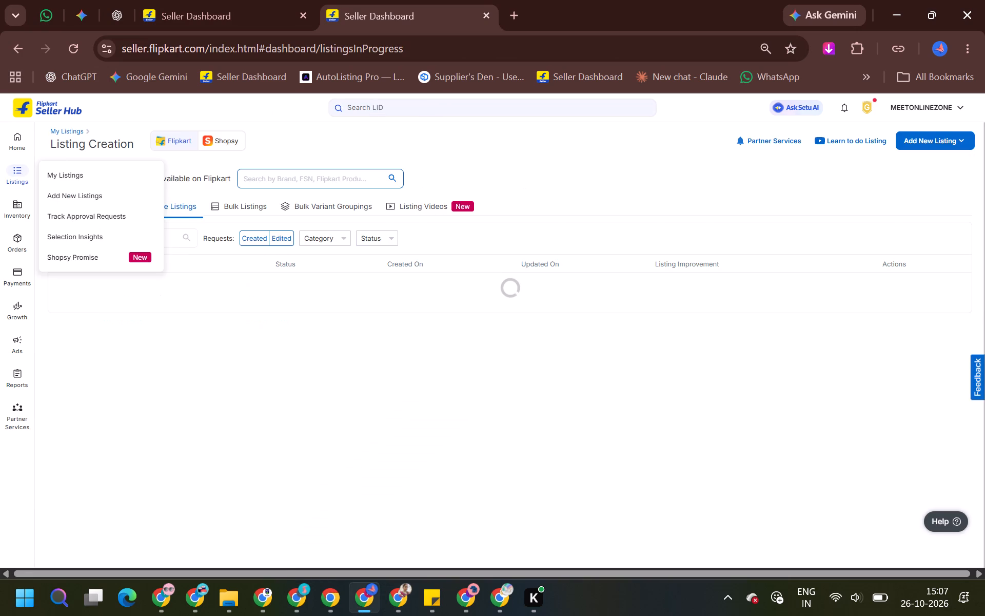
left_click(297, 182)
key("alt+Tab")
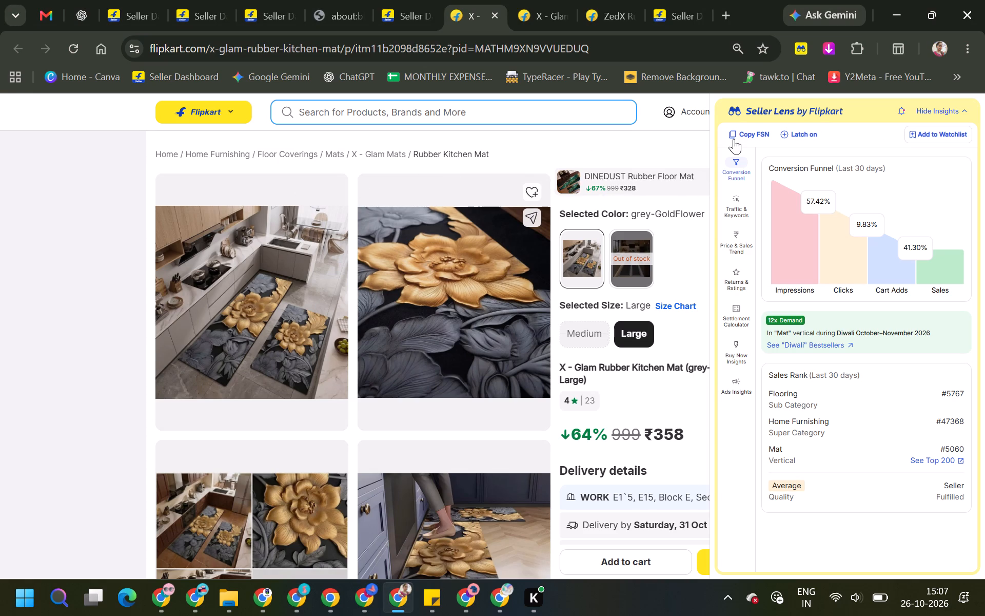
left_click(734, 139)
key("alt+Tab")
key("ctrl+v")
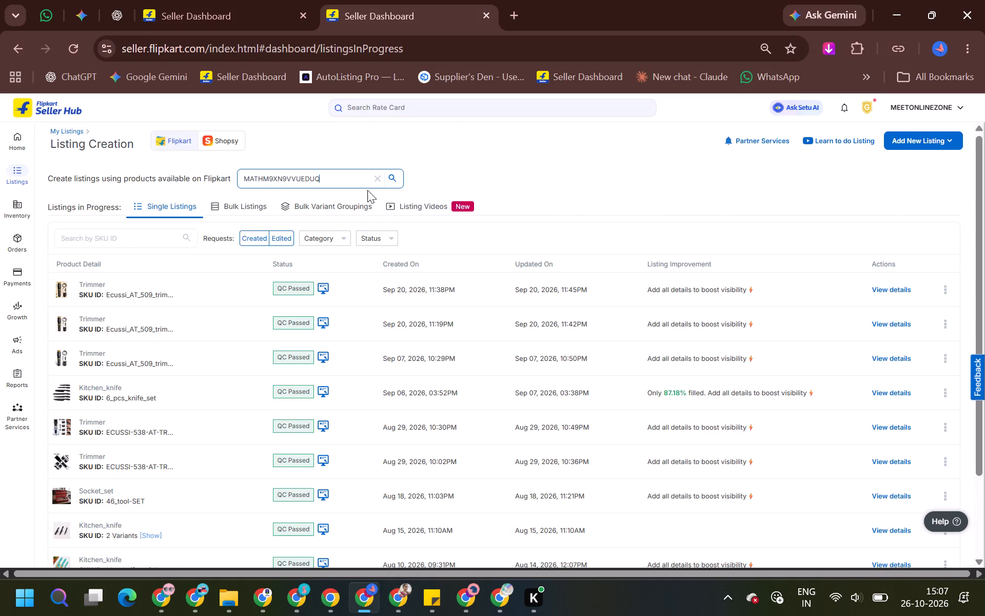
key("Return")
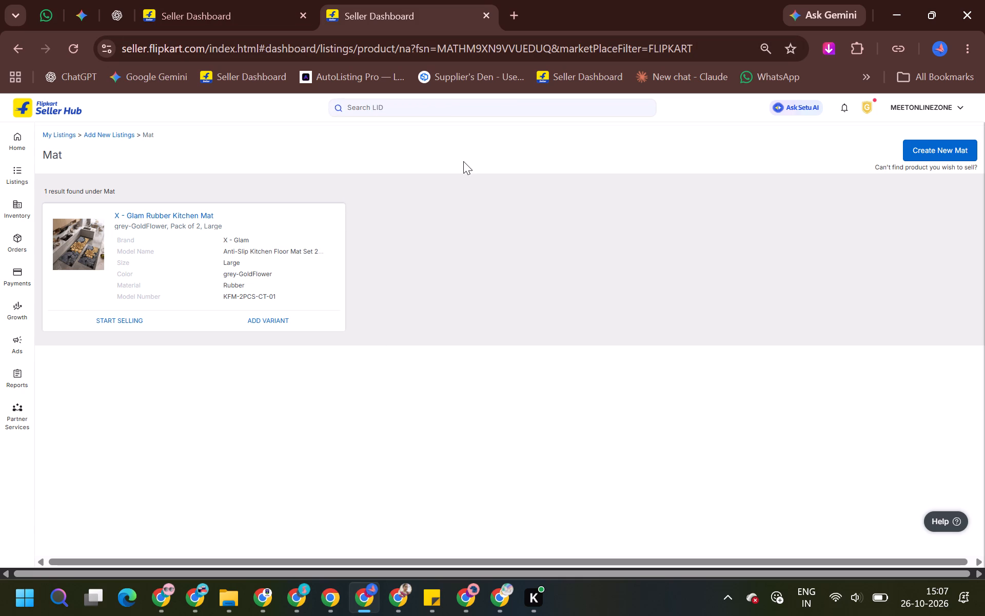
In the ROHANCART browser window, search the active listings for FSN MATHM9XN9VVUEDUQ and open that mat listing for editing.
key("alt+Tab")
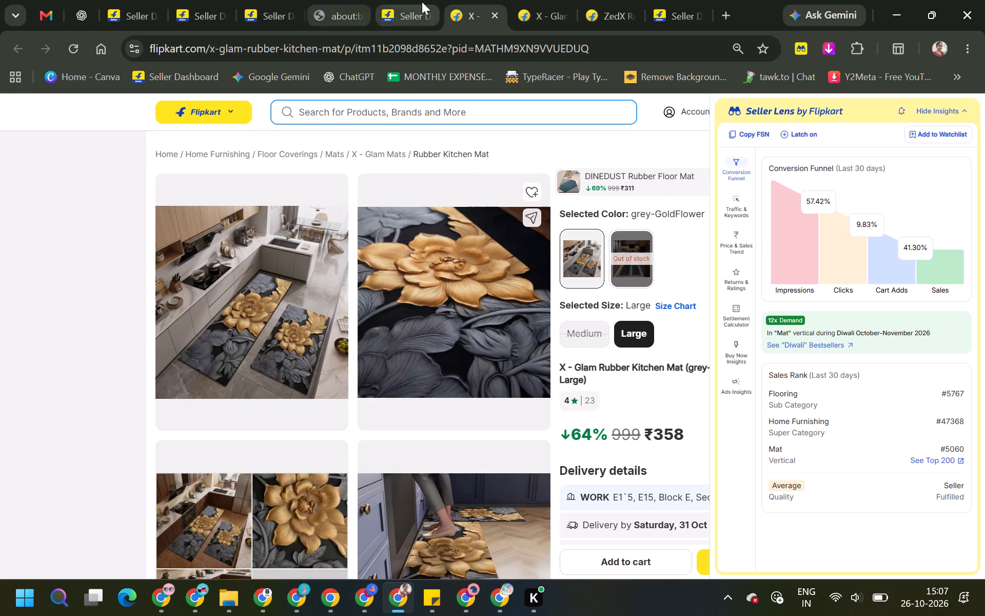
key("alt+Tab")
left_click(420, 2)
left_click(269, 0)
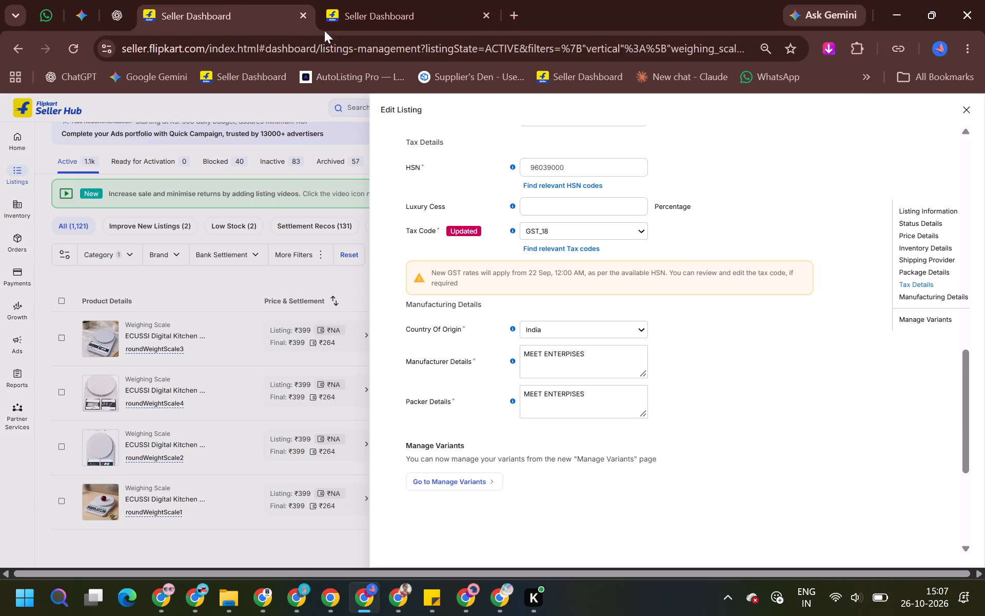
left_click(458, 0)
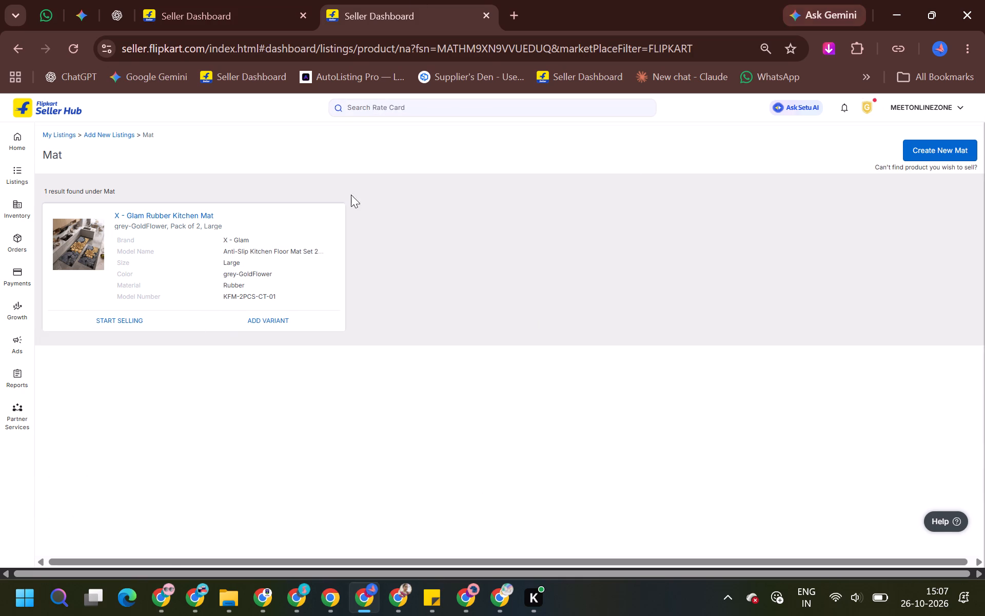
key("alt+Tab")
key("alt+Tab")
key("alt+Tab")
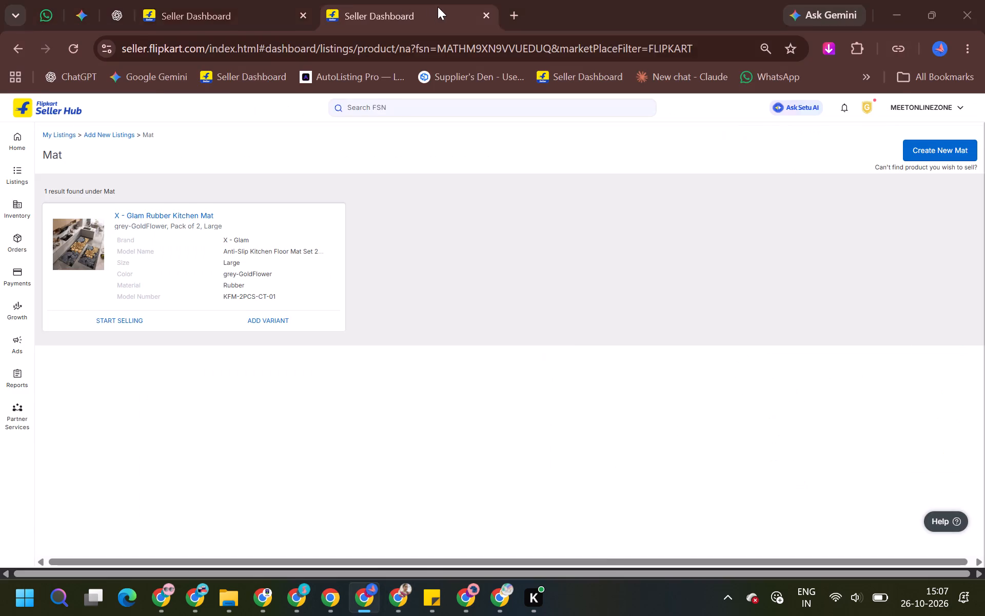
left_click(423, 2)
left_click(969, 108)
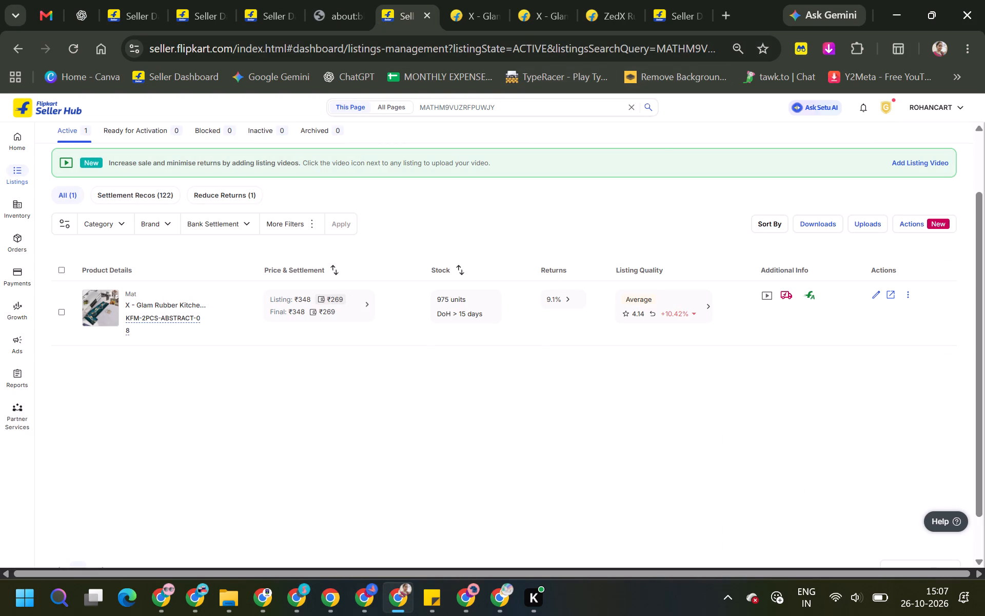
triple_click(521, 98)
key("ctrl+a")
key("ctrl+v")
key("shift+Return")
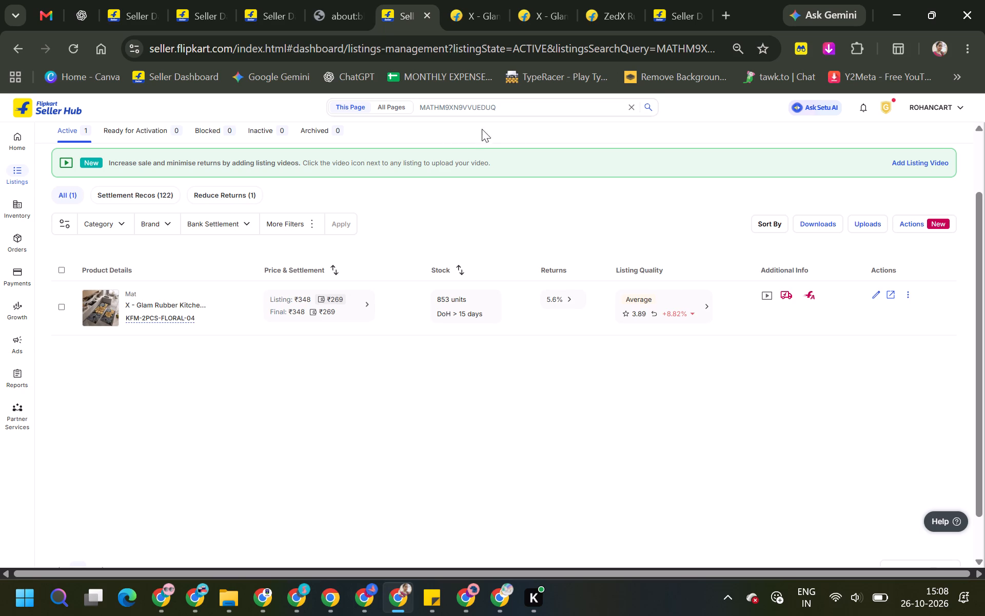
left_click(871, 296)
Start selling the grey-GoldFlower mat in MEETONLINEZONE with seller SKU R-Golden-Flower-MAT02, built from the sticky note's R-Golden-Flower-MAT entry.
key("alt+Tab")
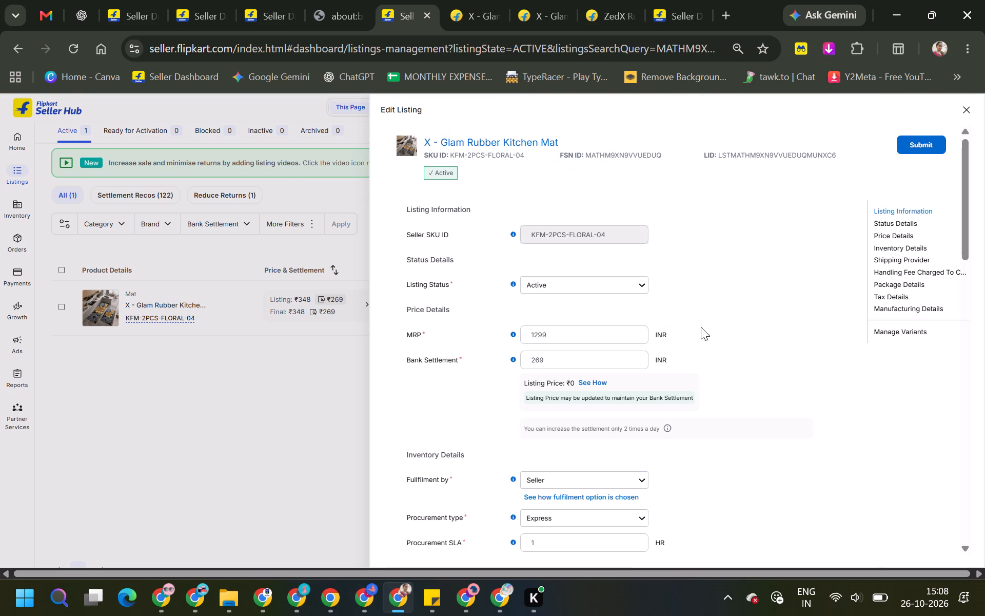
left_click(135, 317)
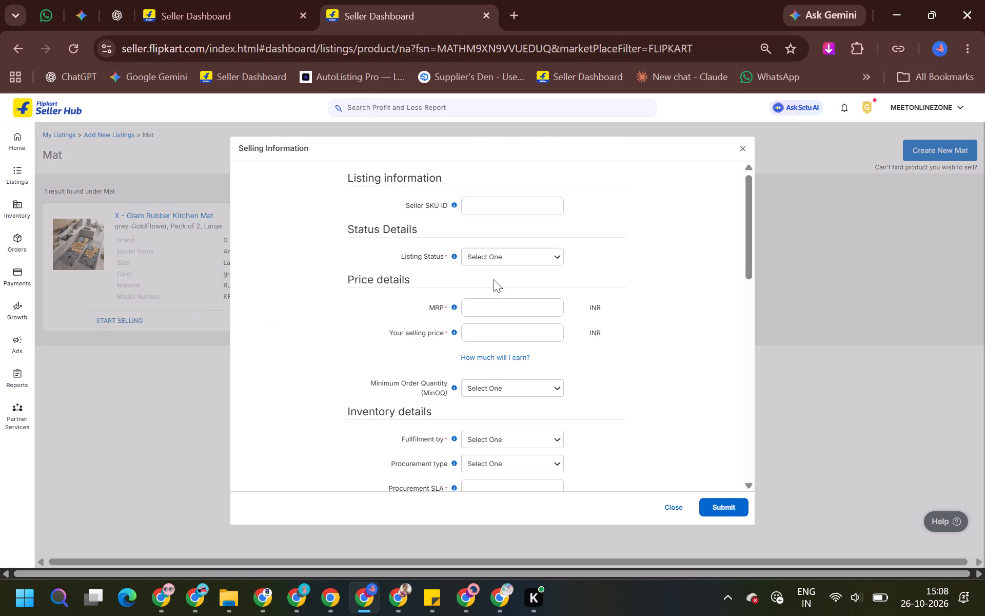
key("alt+Tab")
key("alt+Tab")
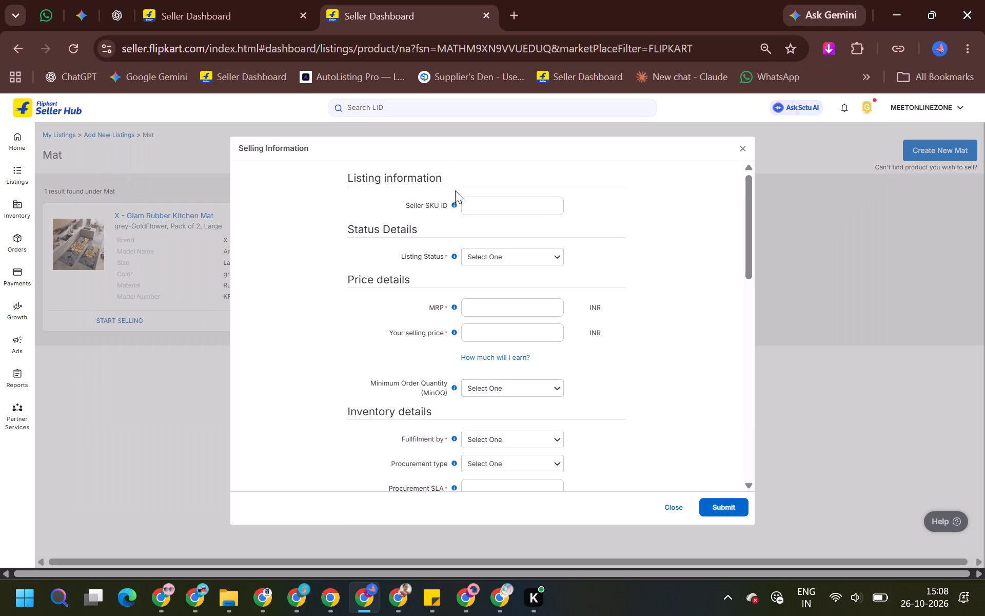
left_click(484, 207)
left_click(435, 593)
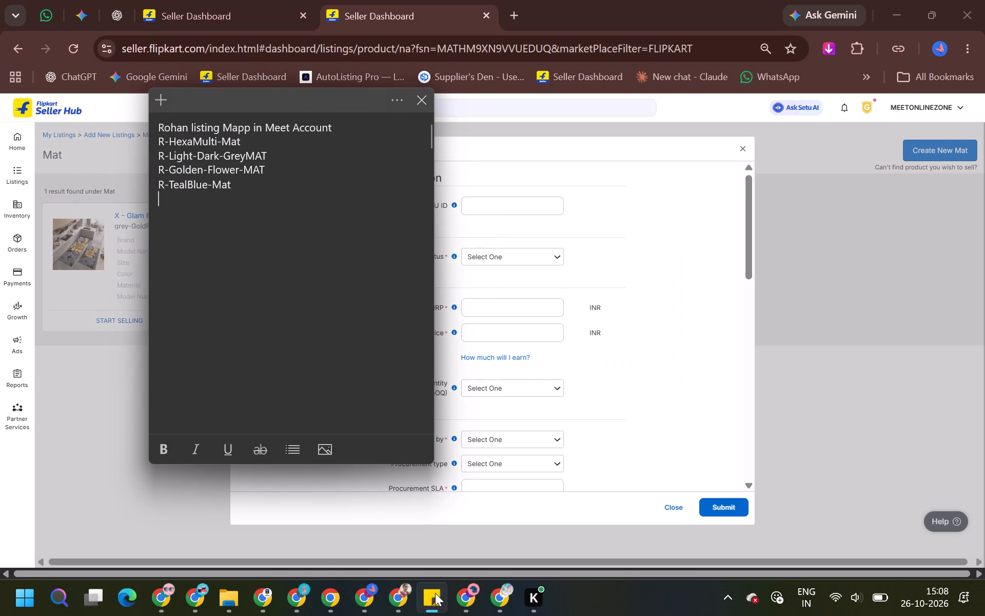
triple_click(268, 169)
key("ctrl+c")
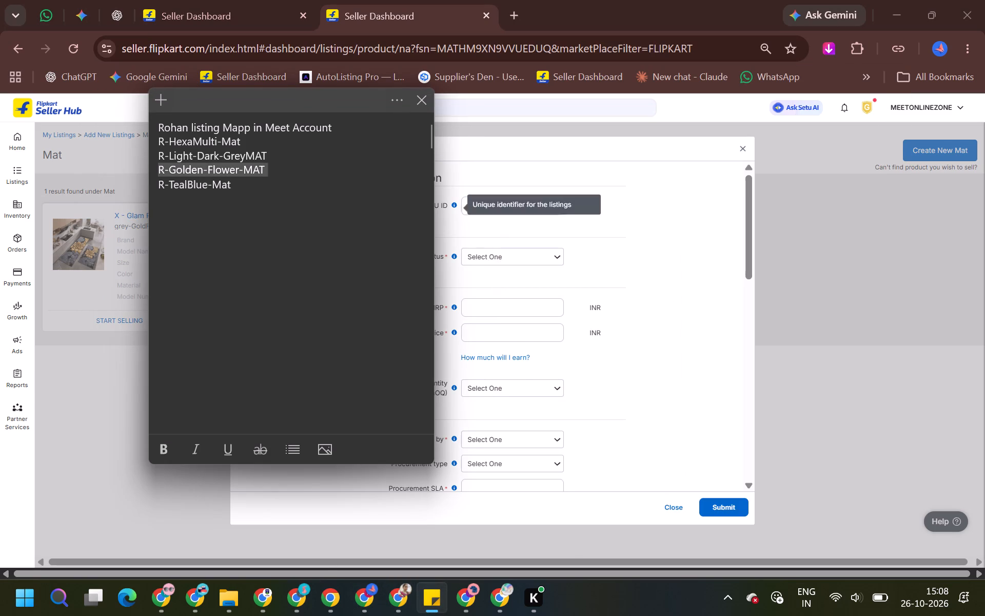
left_click(513, 207)
key("ctrl+v")
type("02")
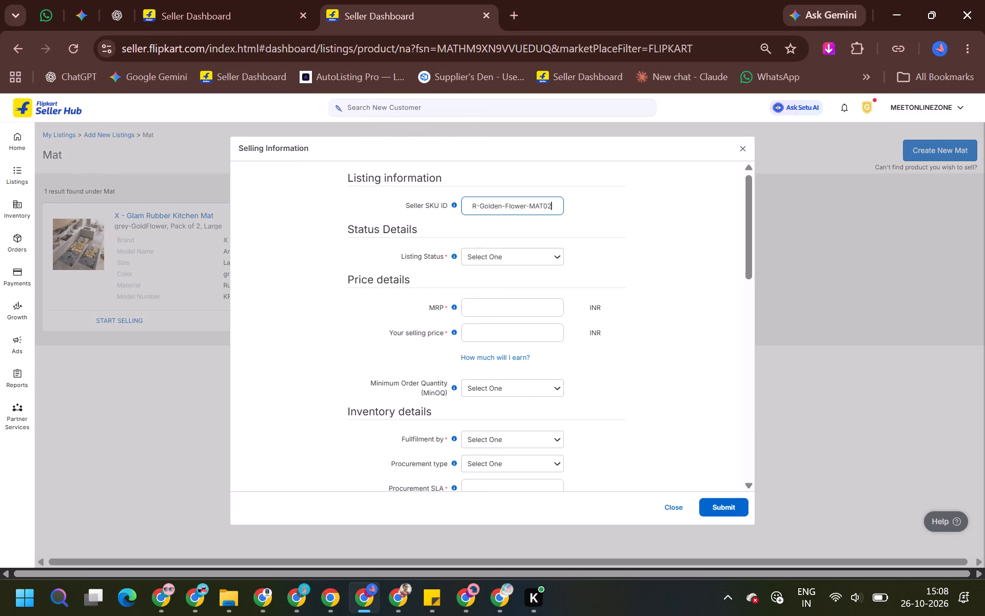
key("Tab")
Add R-Golden-Flower-MAT02 to the sticky note on the line below R-TealBlue-Mat.
key("alt+Tab")
left_click(269, 204)
key("ctrl+v")
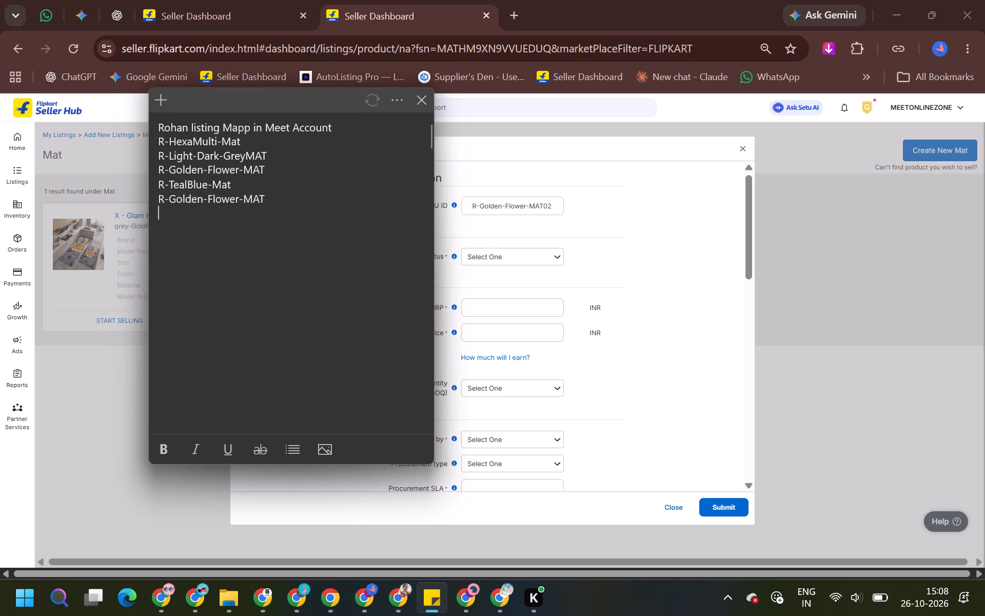
left_click(280, 204)
type("02")
key("Tab")
left_click(326, 216)
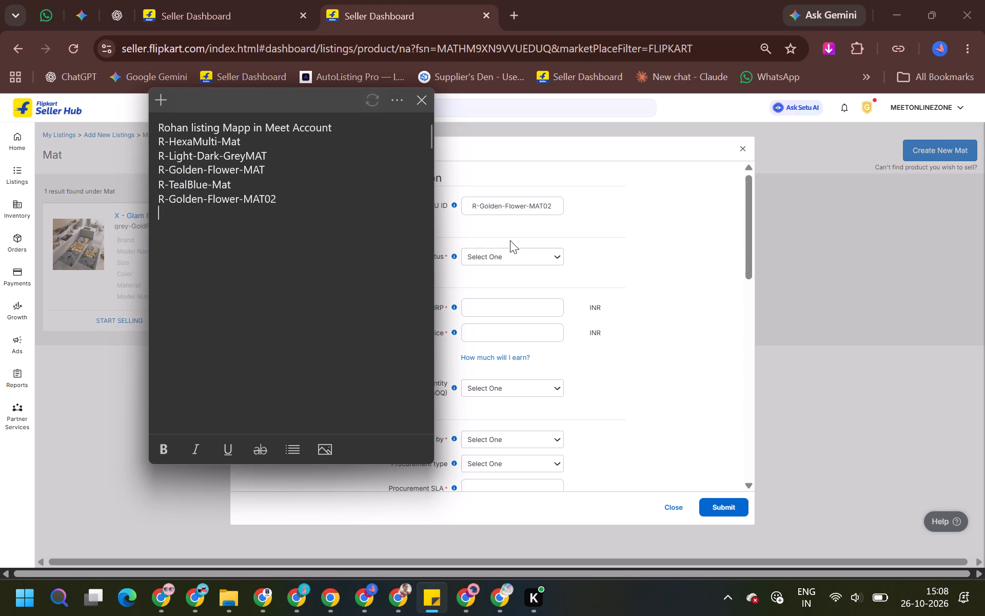
Set the listing status to Active, the MRP to 1299 INR copied from the ROHANCART listing, and the selling price to 399 INR.
left_click(510, 251)
left_click(496, 278)
key("Tab")
key("alt+Tab")
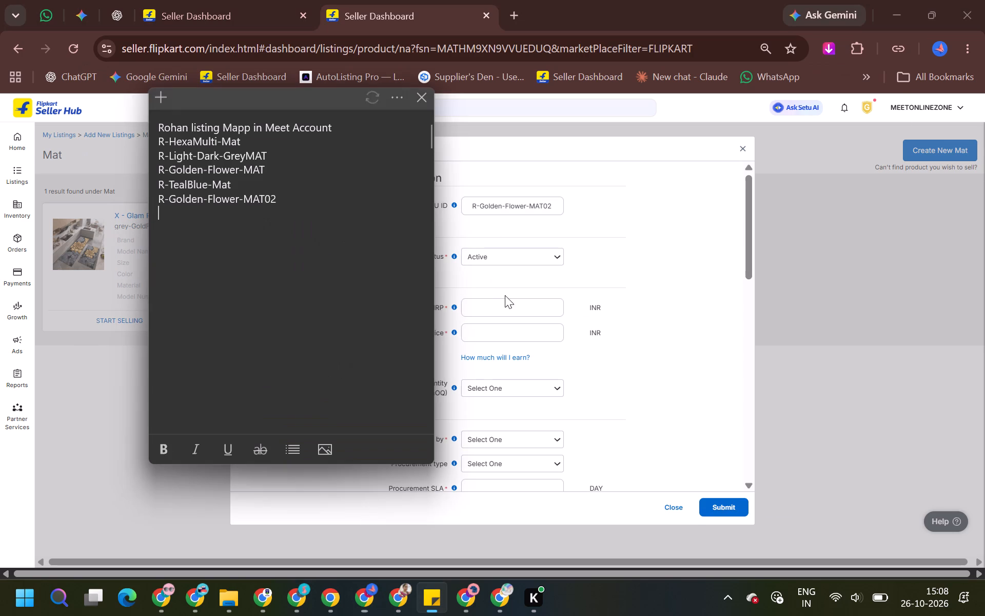
key("alt+Tab")
left_click(403, 605)
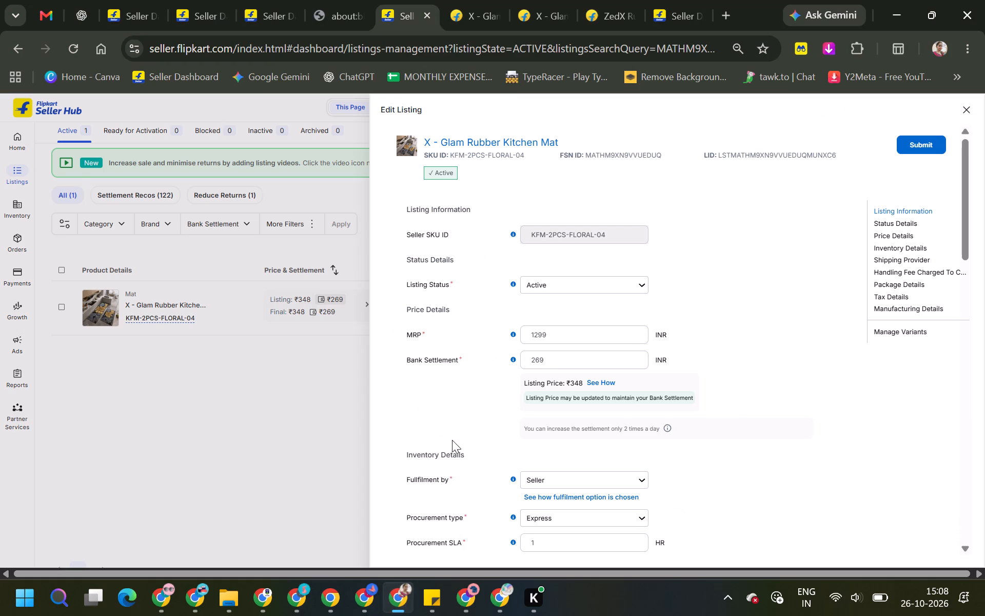
left_click(559, 344)
triple_click(560, 337)
key("ctrl+c")
key("alt+Tab")
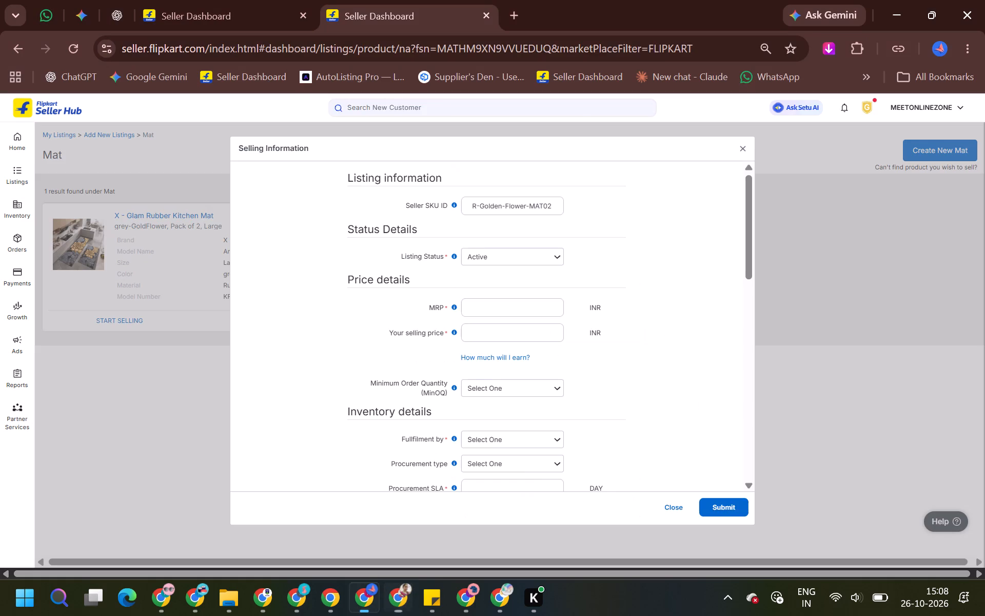
key("ctrl+v")
key("Tab")
type("399")
key("Tab")
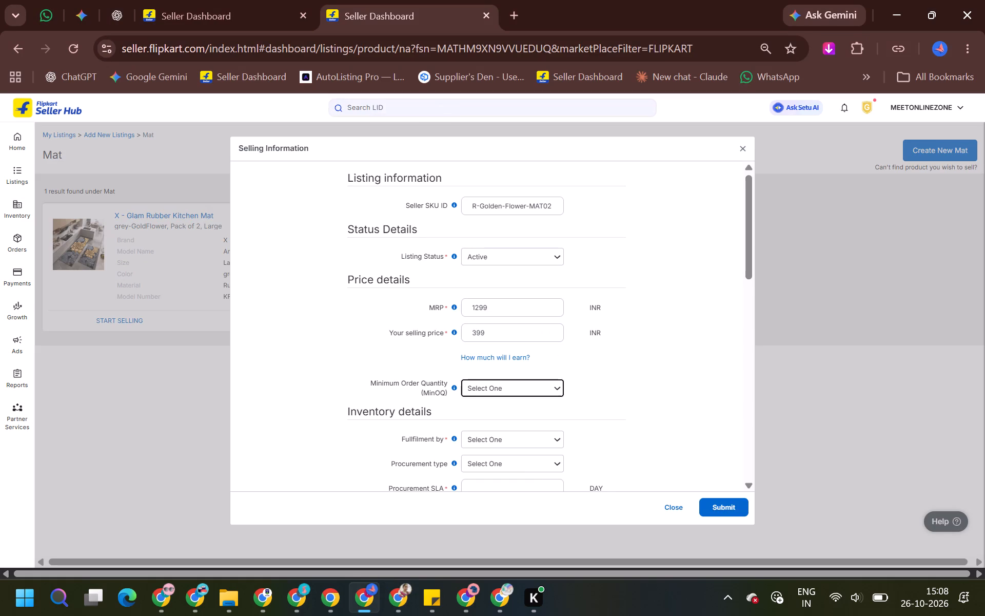
Fill the inventory details with fulfilment by Seller, procurement type Instock, a procurement SLA of 1 day and stock of 1.
key("Tab")
key("Down")
key("Tab")
key("Down")
key("Tab")
key("Down")
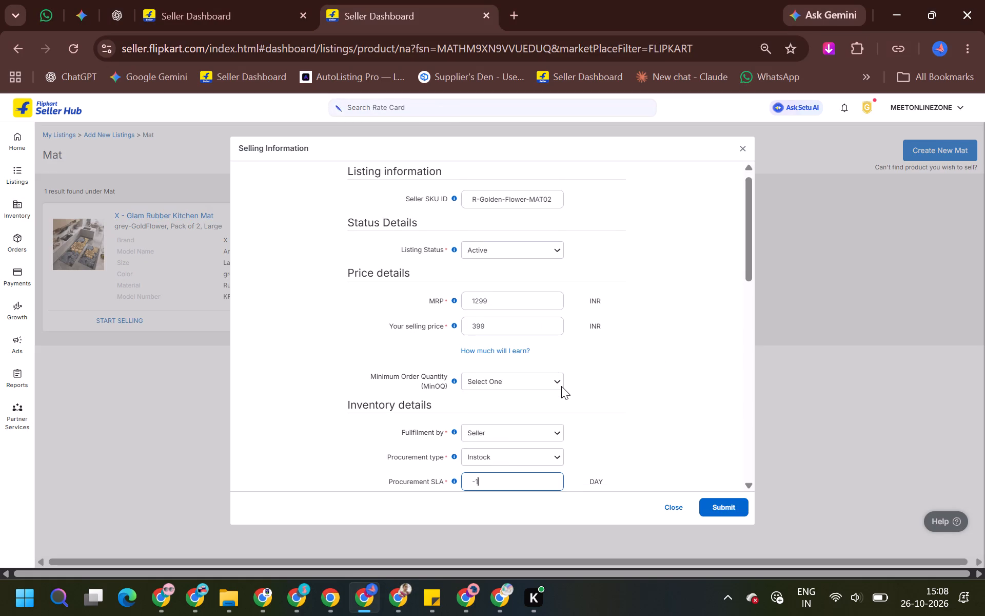
key("1")
key("Tab")
key("1")
key("Tab")
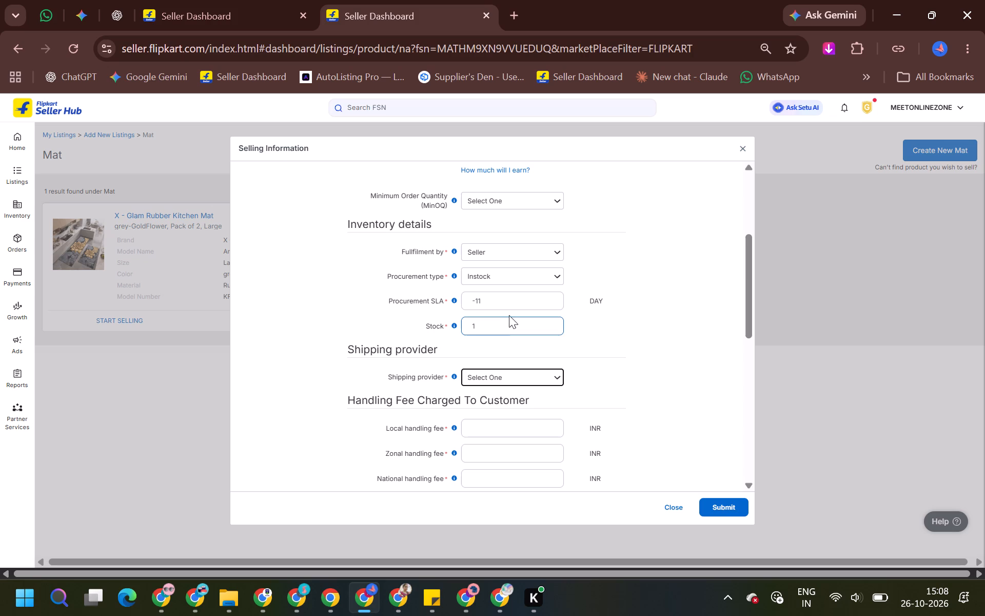
left_click_drag(508, 315, 423, 307)
left_click_drag(514, 291, 423, 299)
triple_click(481, 300)
left_click(481, 300)
key("1")
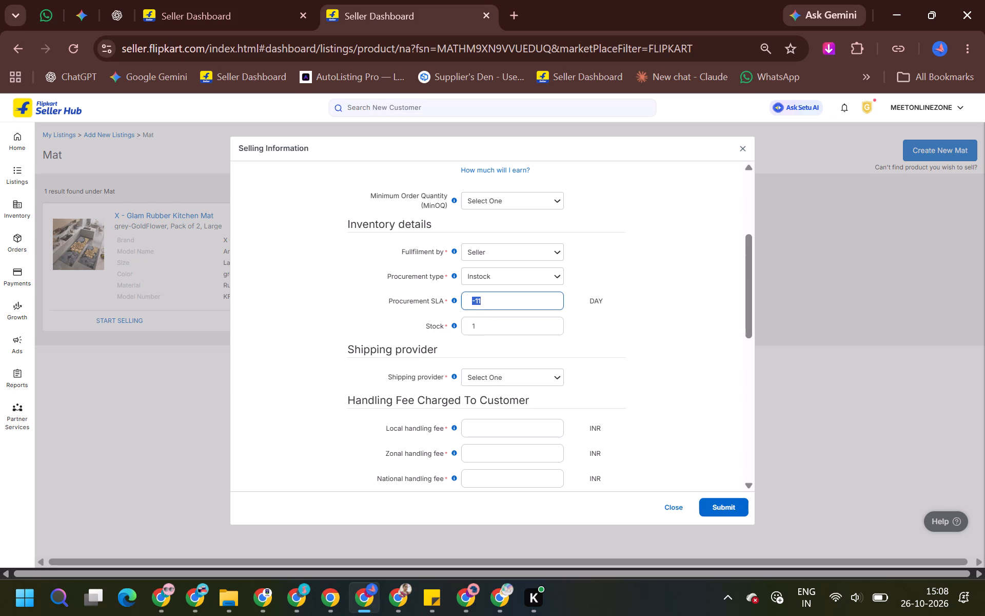
Choose Flipkart as the shipping provider and set the local, zonal and national handling fees to 0 INR.
key("Tab")
key("Tab")
key("Down")
key("Tab")
key("0")
key("Tab")
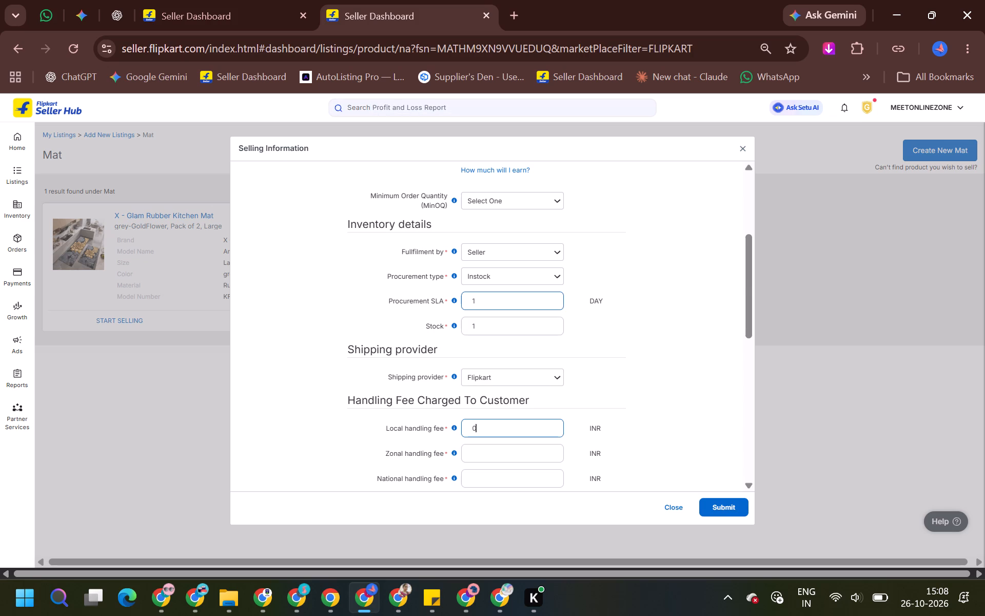
key("0")
key("Tab")
key("0")
key("Tab")
key("0")
Match the package details to the ROHANCART listing: length 3 cm, breadth 4 cm, height 15 cm and weight 1.2 kg.
key("alt+Tab")
scroll(490, 338, "down", 5)
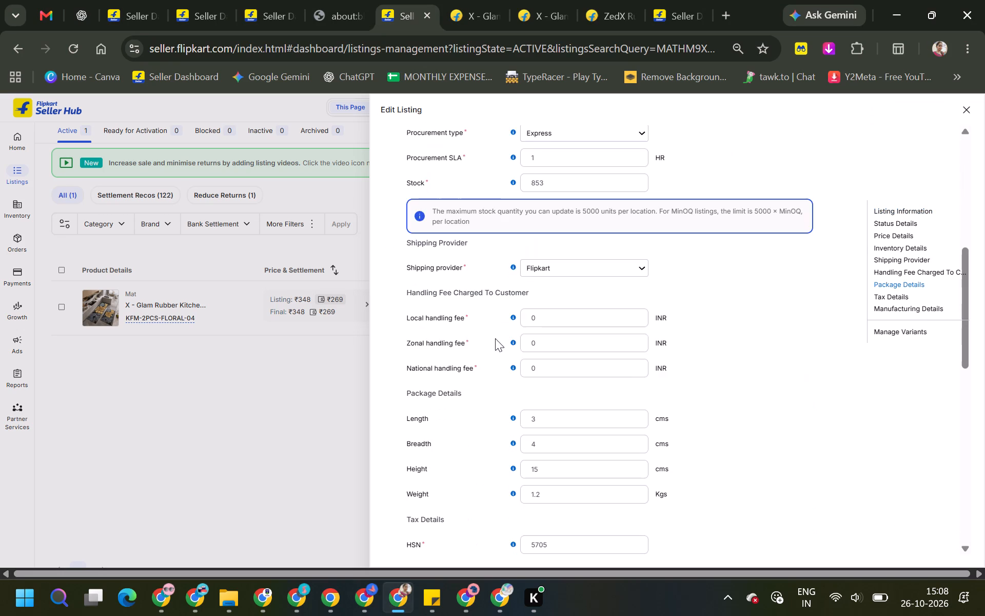
scroll(504, 331, "down", 2)
key("alt+Tab")
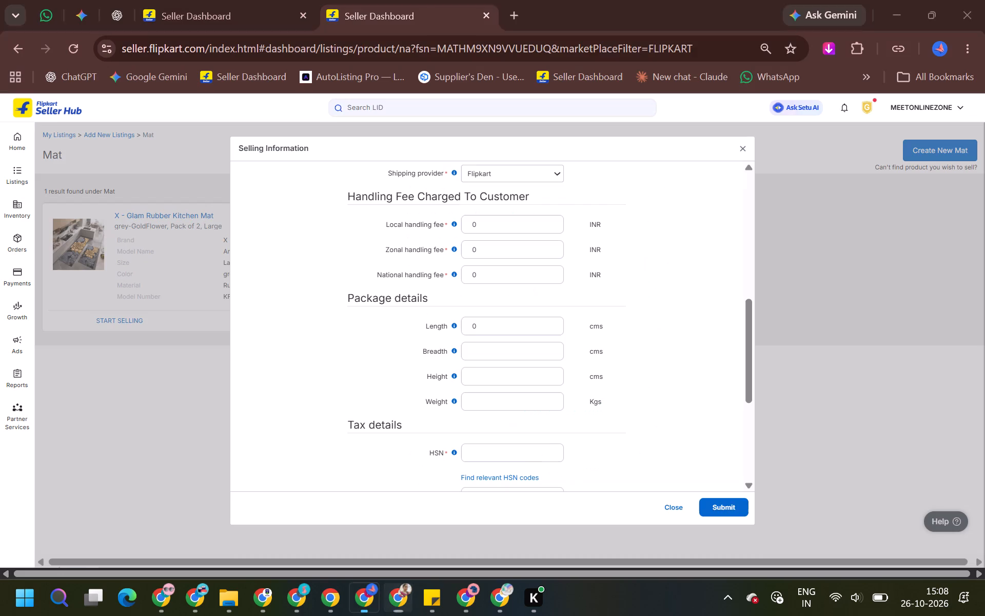
key("BackSpace")
key("3")
key("Tab")
key("r")
key("Tab")
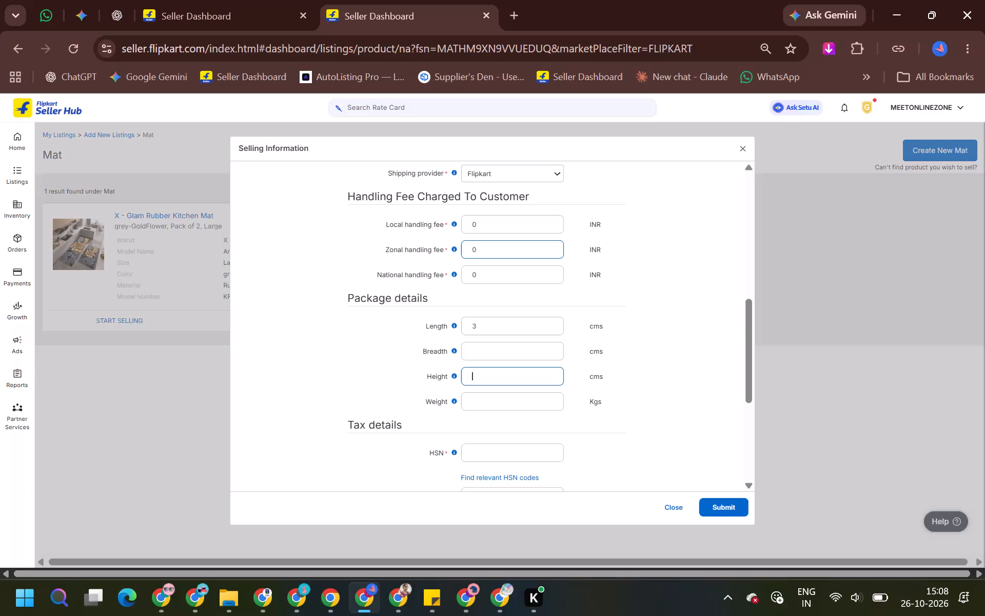
left_click(547, 341)
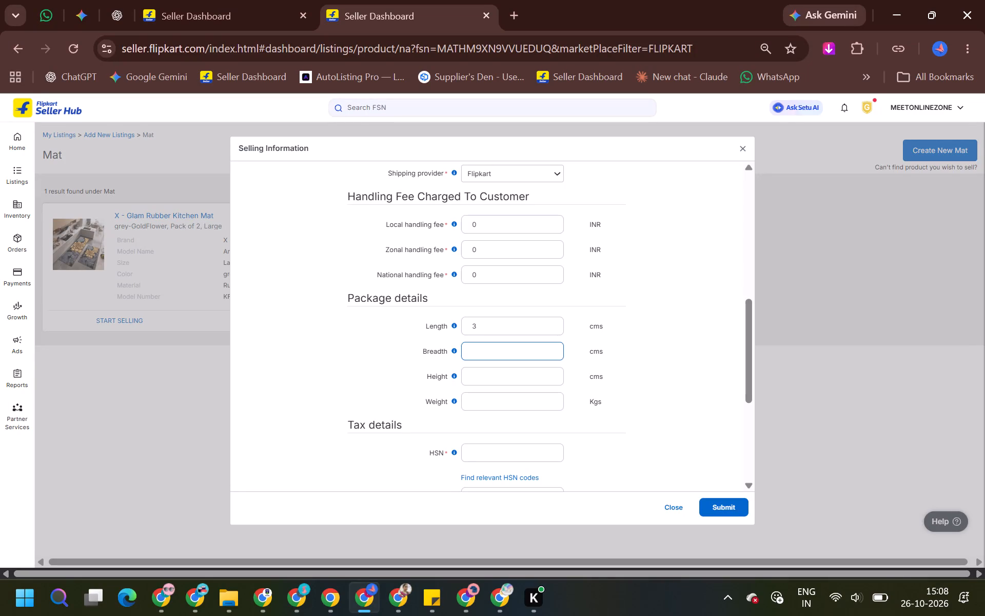
left_click(540, 356)
key("4")
key("Tab")
type("15")
key("Tab")
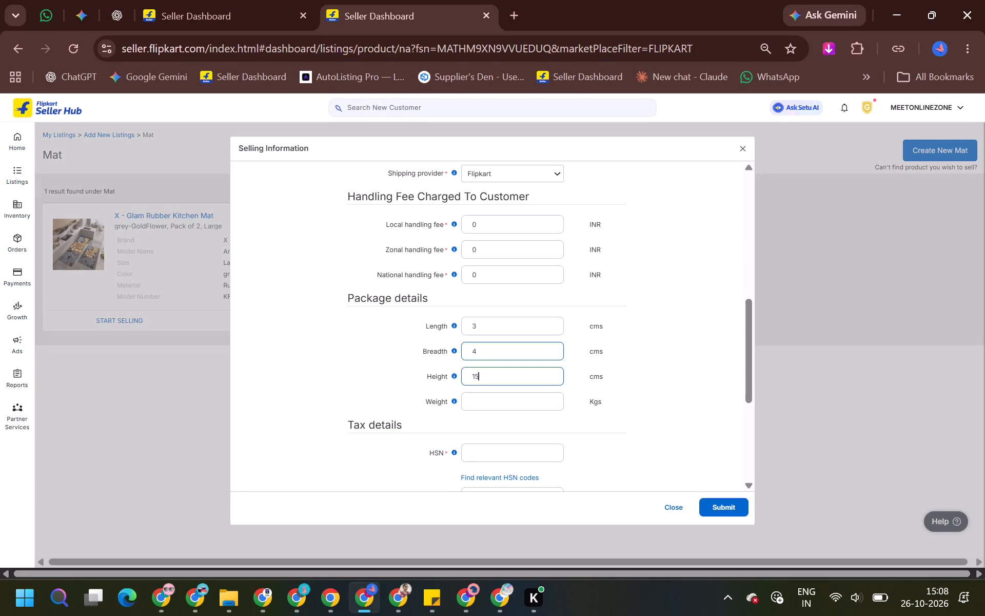
key("alt+Tab")
key("alt+Tab")
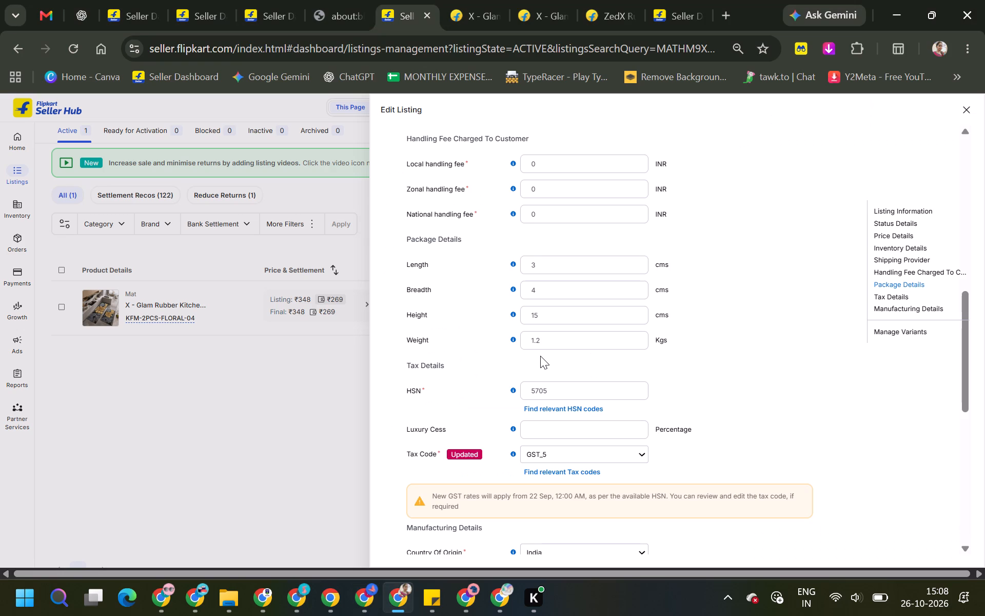
type("1.2")
key("Tab")
Copy HSN 5705 from the ROHANCART listing into the tax details and select tax code GST_18, leaving Luxury Cess blank.
key("alt+Tab")
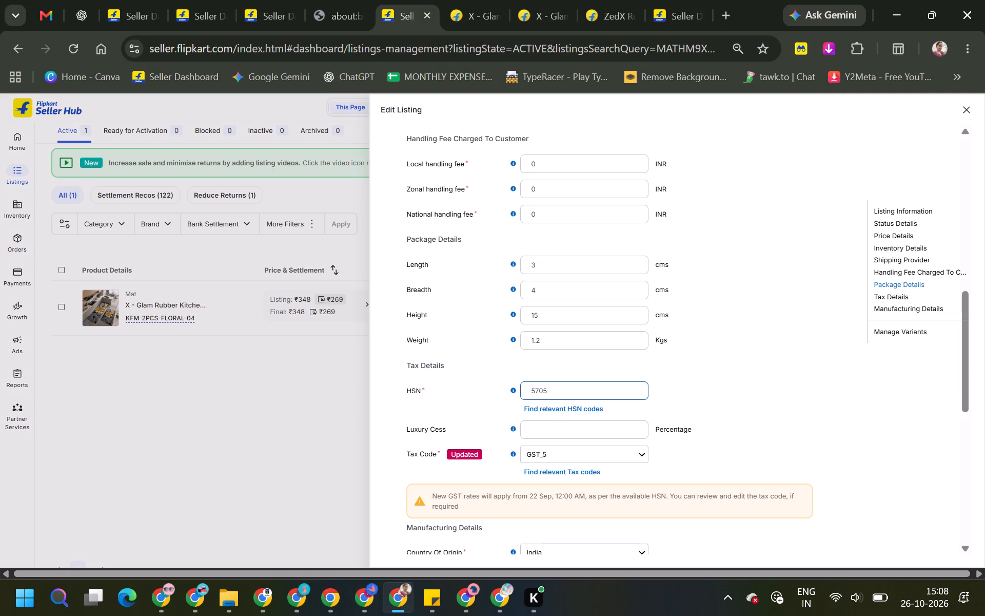
triple_click(543, 381)
key("ctrl+c")
key("alt+Tab")
key("ctrl+v")
key("Tab")
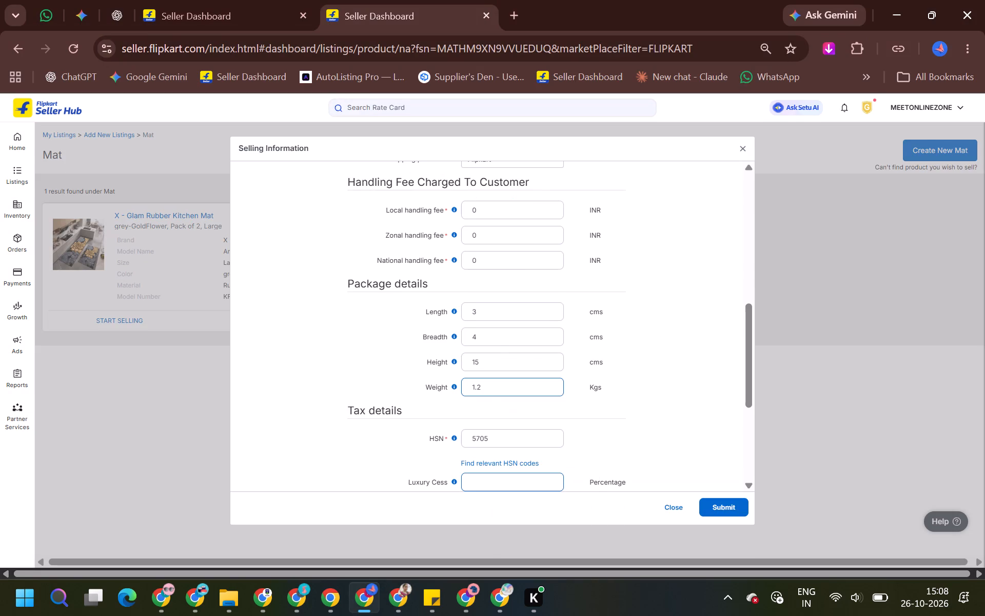
key("Tab")
key("Down")
key("Down")
key("Down")
key("Tab")
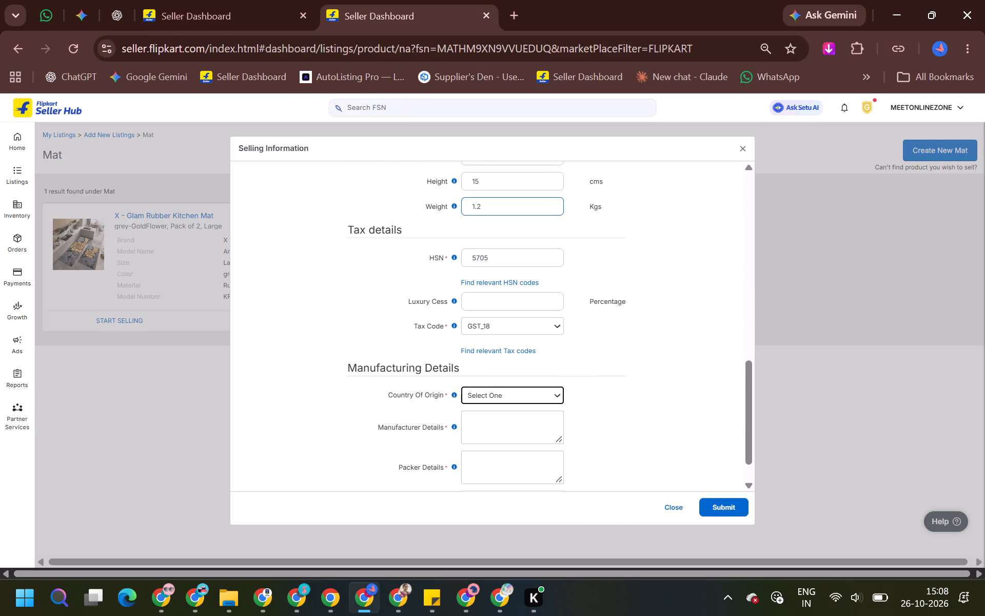
Set country of origin to India, copy MEET ENTERPISES from the weighing scale listing as manufacturer and packer, and submit the gold-flower mat listing.
type("in")
key("Tab")
left_click(287, 0)
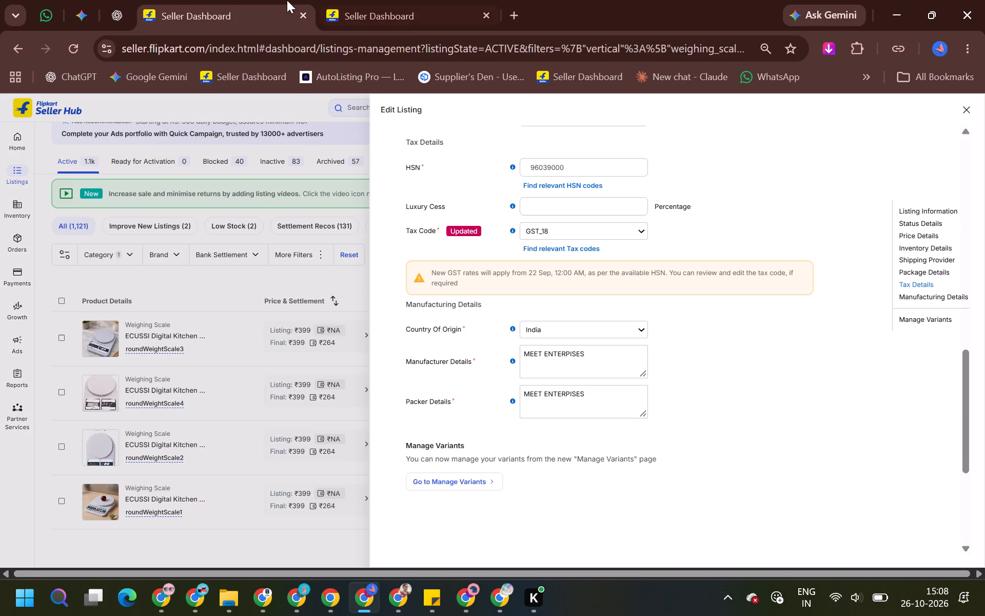
key("ctrl+c")
triple_click(554, 343)
triple_click(553, 365)
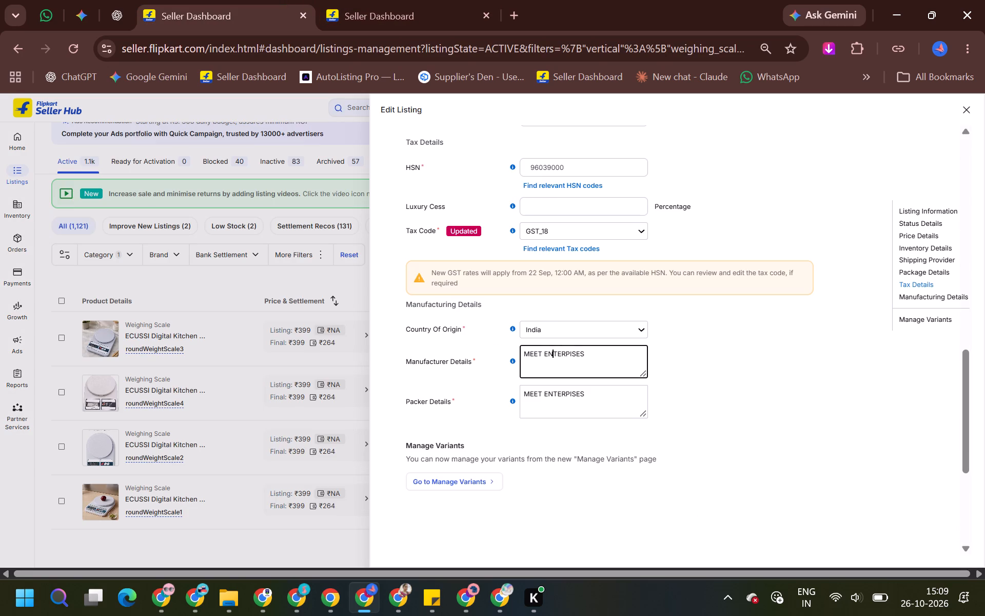
key("ctrl+c")
left_click(396, 0)
key("ctrl+v")
key("Tab")
key("ctrl+v")
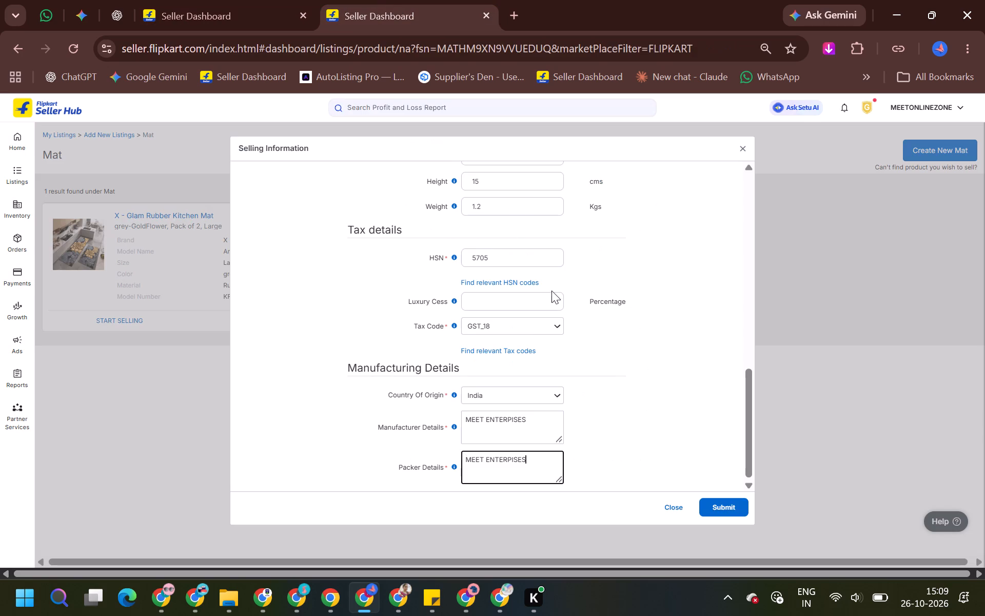
key("Tab")
scroll(619, 383, "down", 5)
left_click(707, 506)
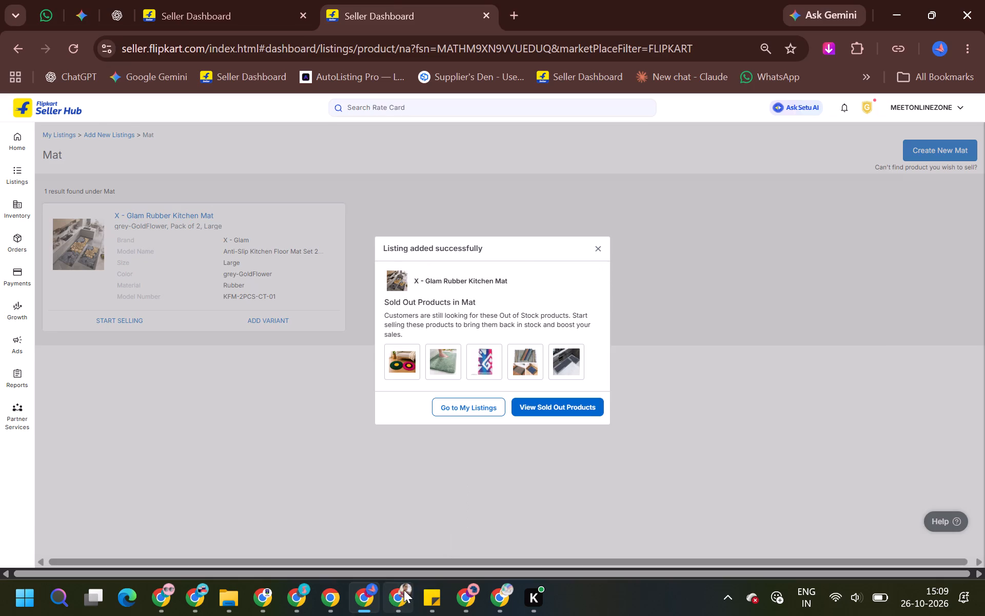
Copy product ID MATHM9VUQHENAKZV from the X - Glam CartoonStrip mat page and look it up for a new listing in MEETONLINEZONE.
left_click(404, 590)
left_click(483, 8)
left_click(497, 16)
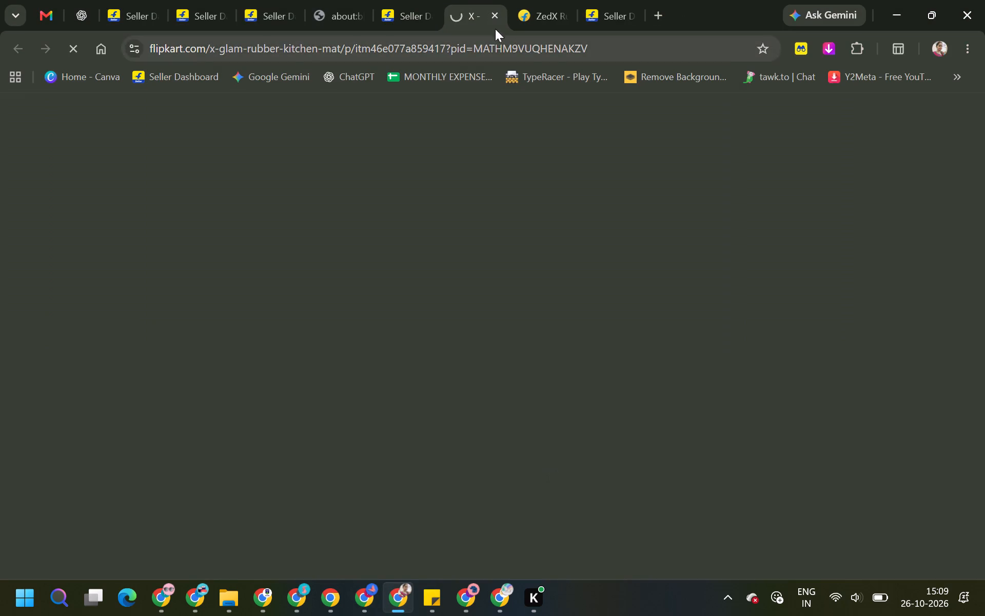
left_click(550, 0)
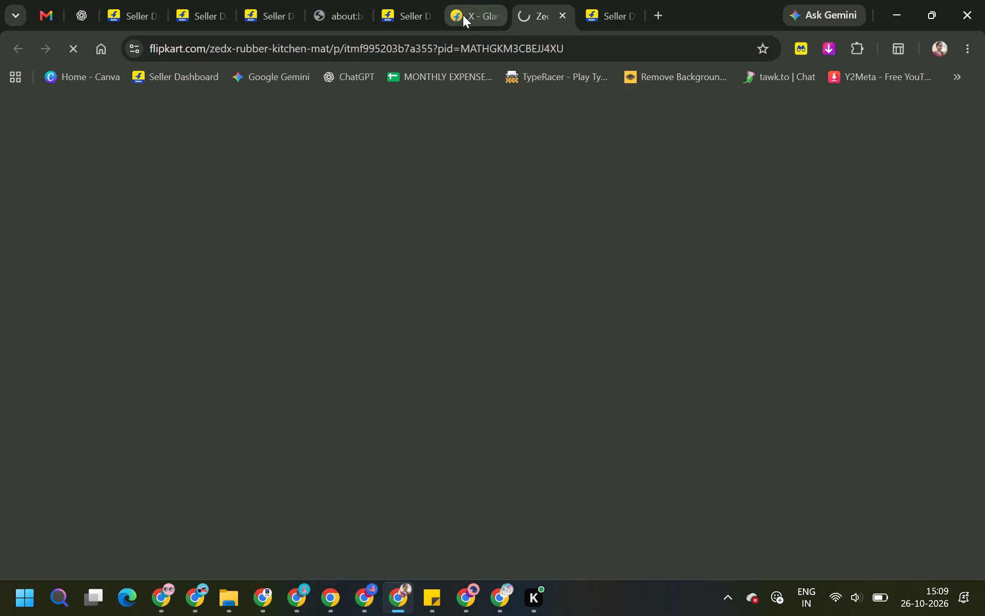
left_click(484, 4)
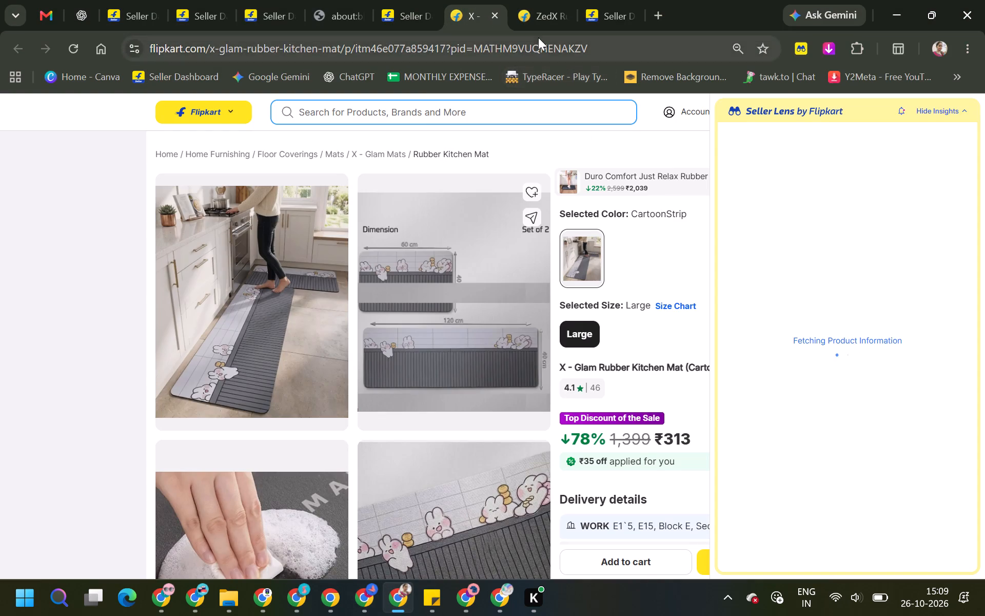
double_click(538, 37)
key("ctrl+c")
left_click(401, 0)
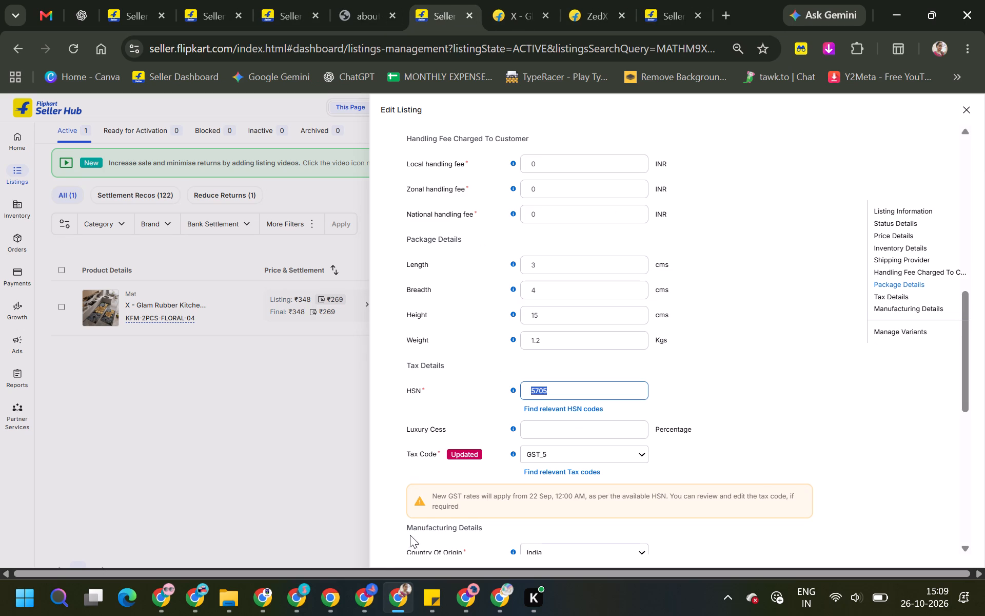
left_click(370, 598)
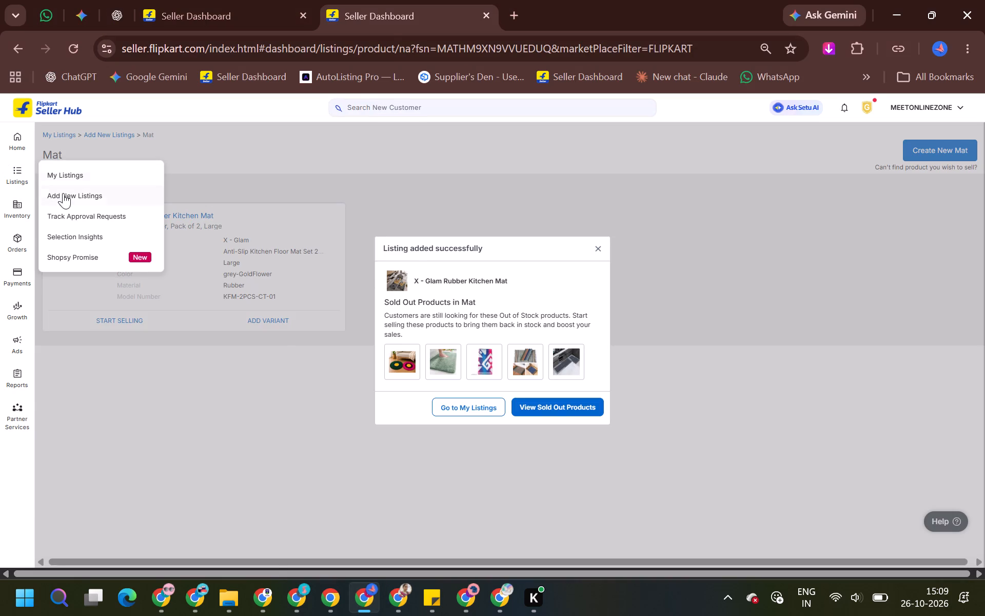
left_click(65, 194)
left_click(321, 177)
key("ctrl+v")
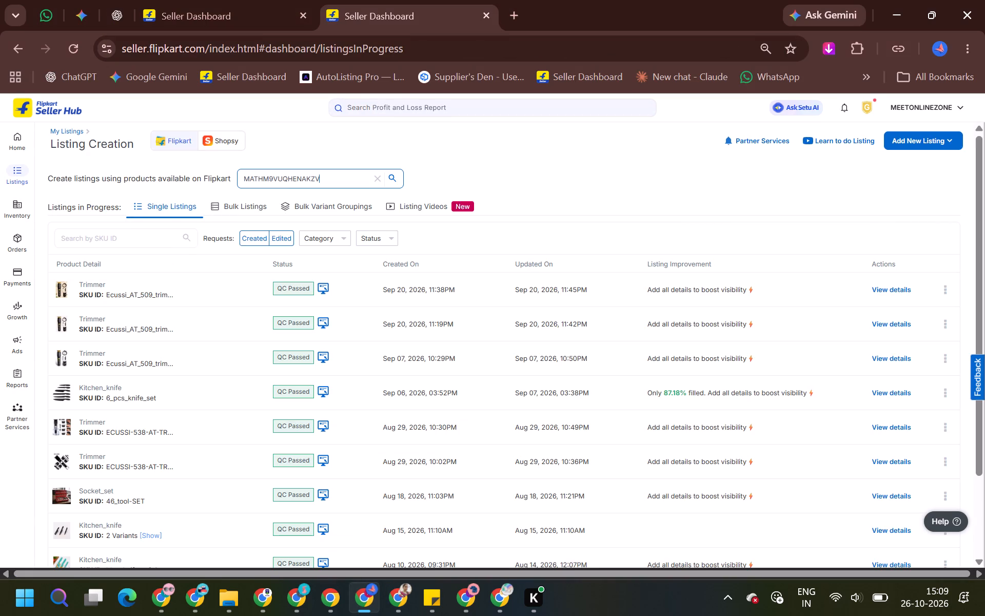
key("Return")
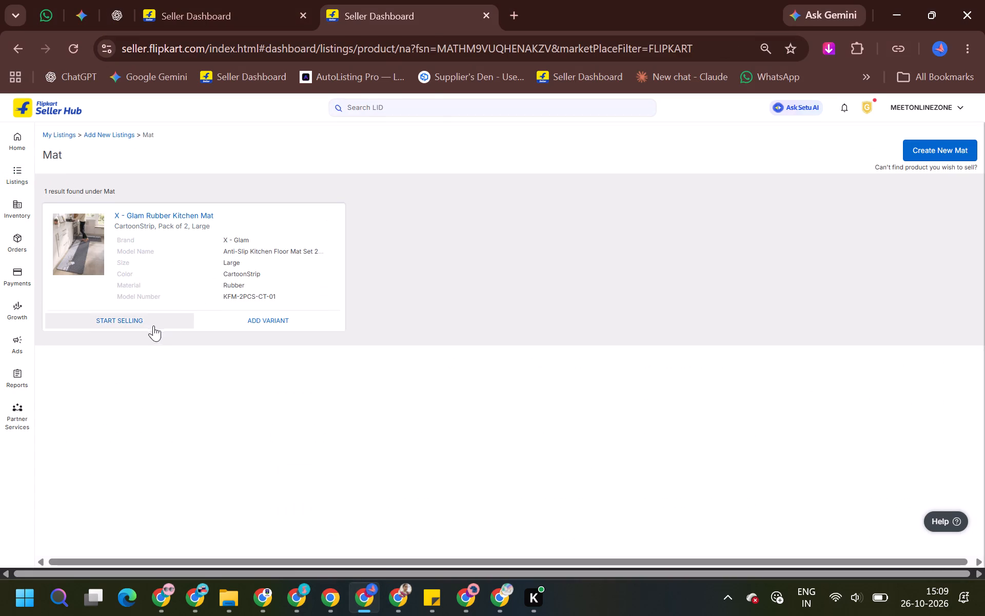
Start selling the CartoonStrip mat and enter R-StripGREYcartoon-Mat as its seller SKU ID.
left_click(151, 325)
left_click(463, 206)
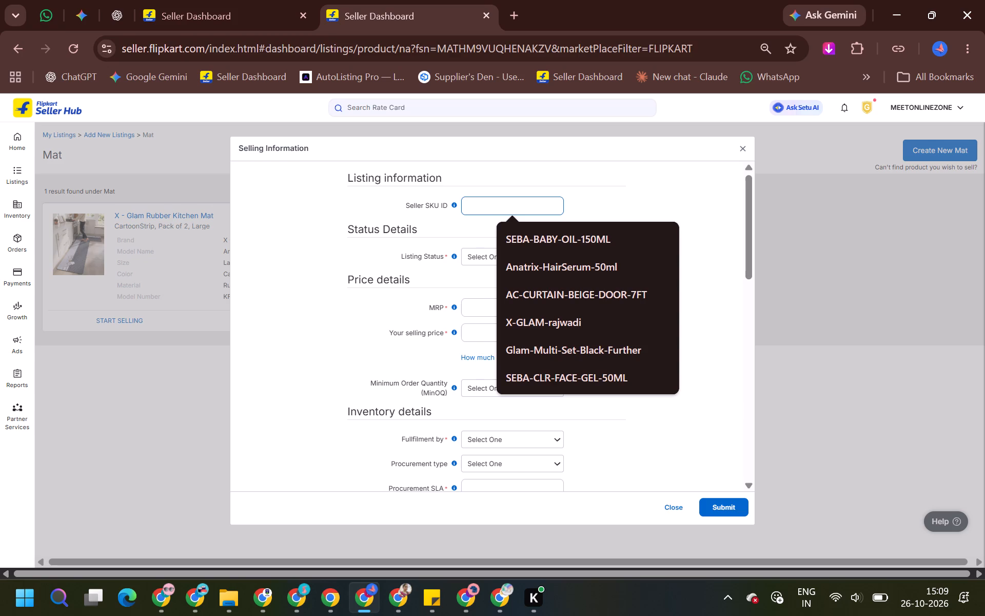
key("alt+Tab")
key("alt+Tab")
type("R-")
type("trip")
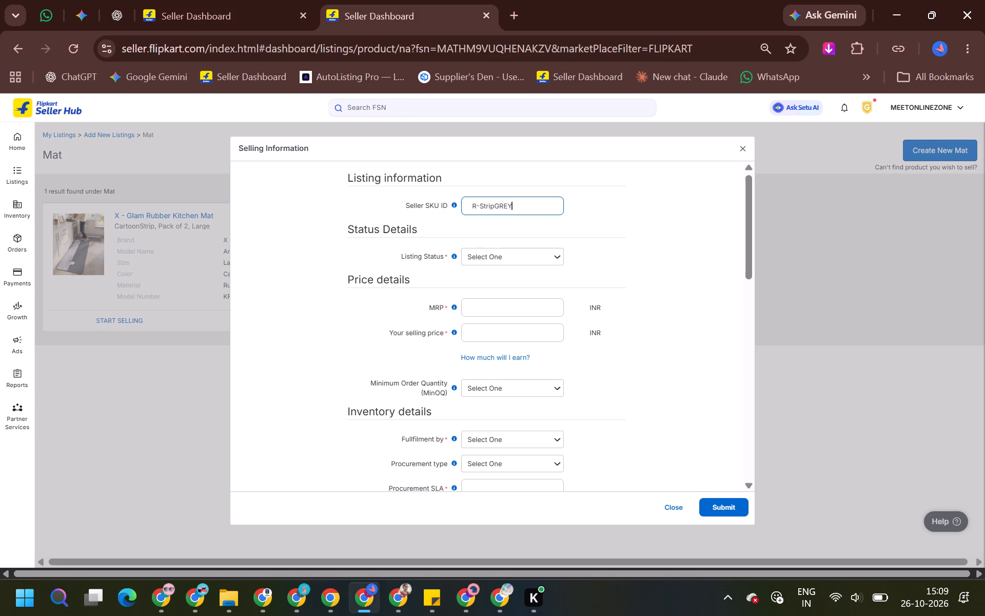
key("minus")
key("BackSpace")
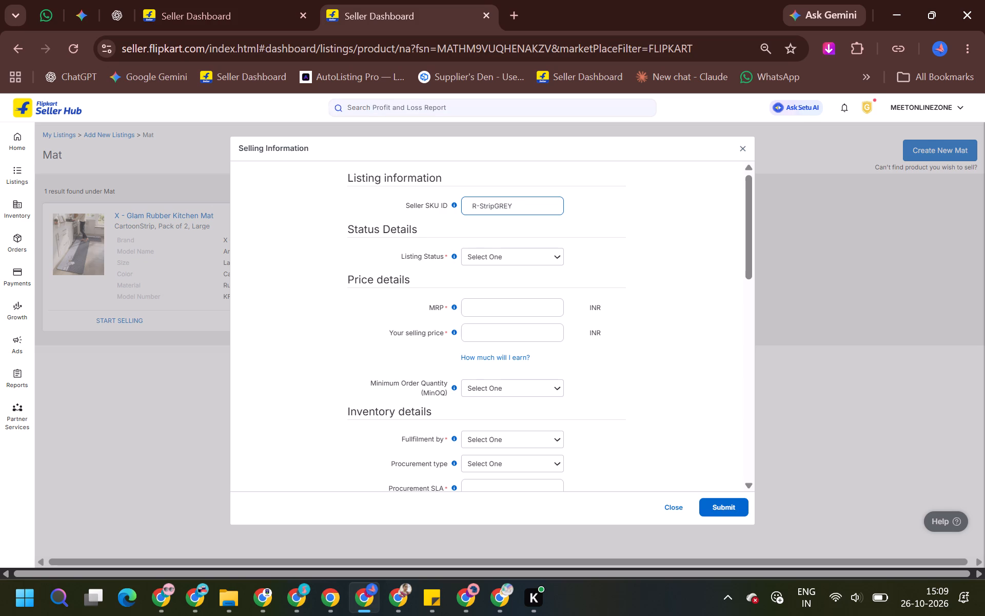
key("BackSpace")
key("BackSpace")
key("BackSpace")
key("BackSpace")
key("BackSpace")
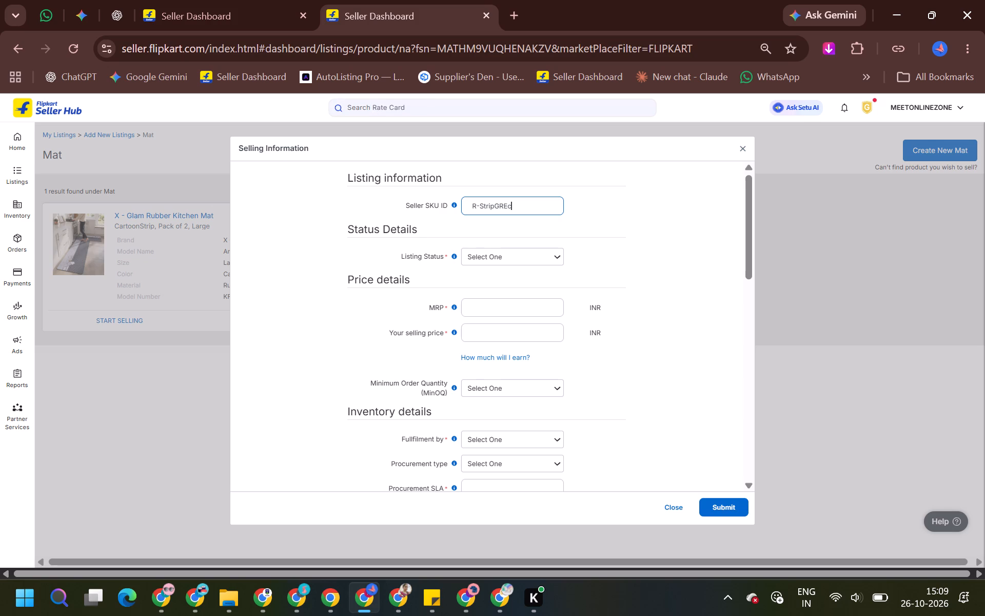
key("BackSpace")
type("cartoon")
Copy the new SKU R-StripGREYcartoon-Mat into the sticky note beneath R-Golden-Flower-MAT02.
key("ctrl+a")
key("ctrl+c")
left_click(430, 593)
key("ctrl+v")
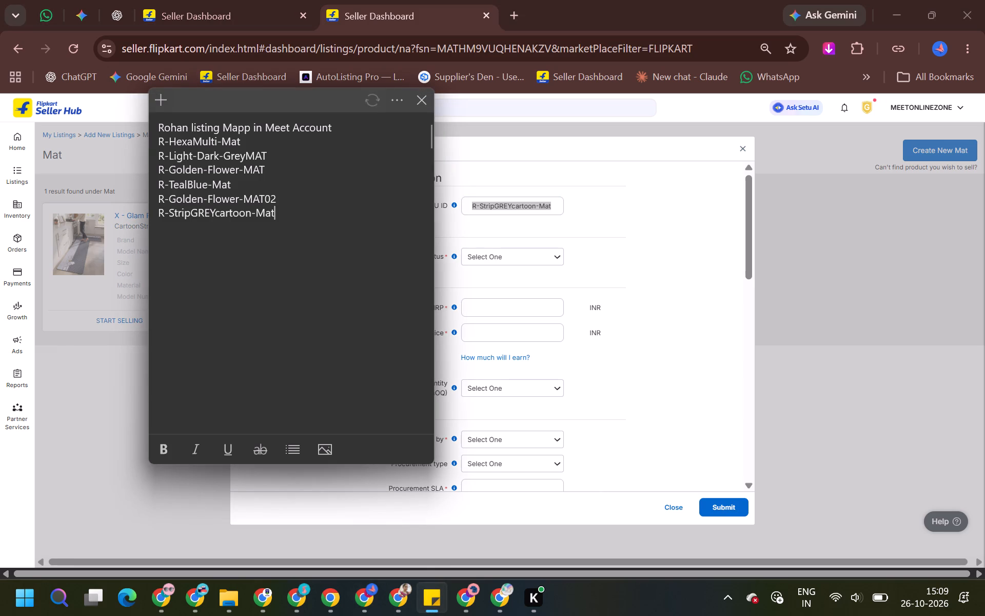
Set the CartoonStrip mat's listing status to Active.
left_click(514, 259)
left_click(503, 272)
key("Tab")
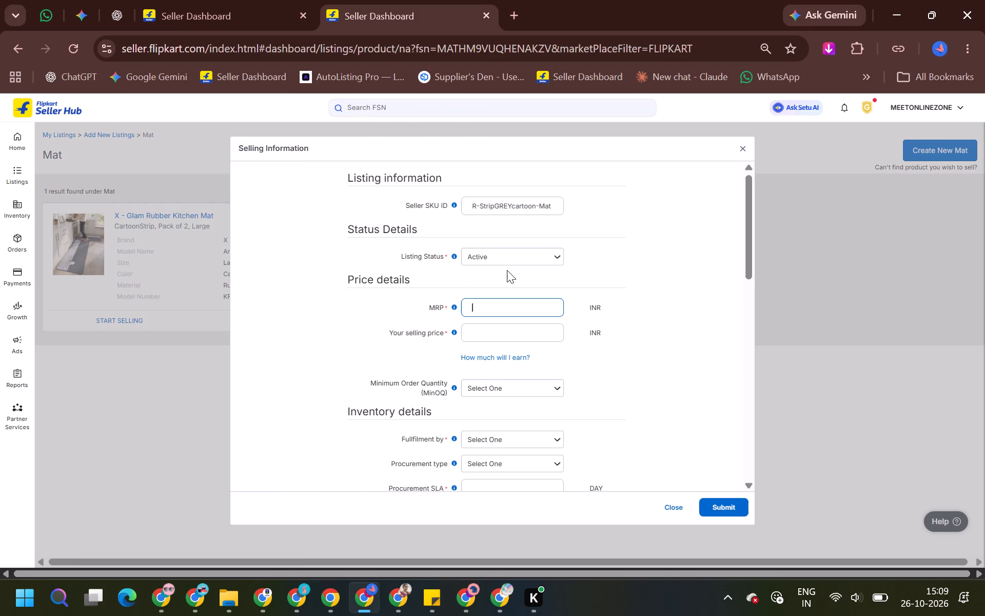
Switch to the ROHANCART account, close the KFM-2PCS-FLORAL-04 listing, and search active listings for product ID MATHM9VUQHENAKZV.
key("alt+Tab")
key("alt+Tab")
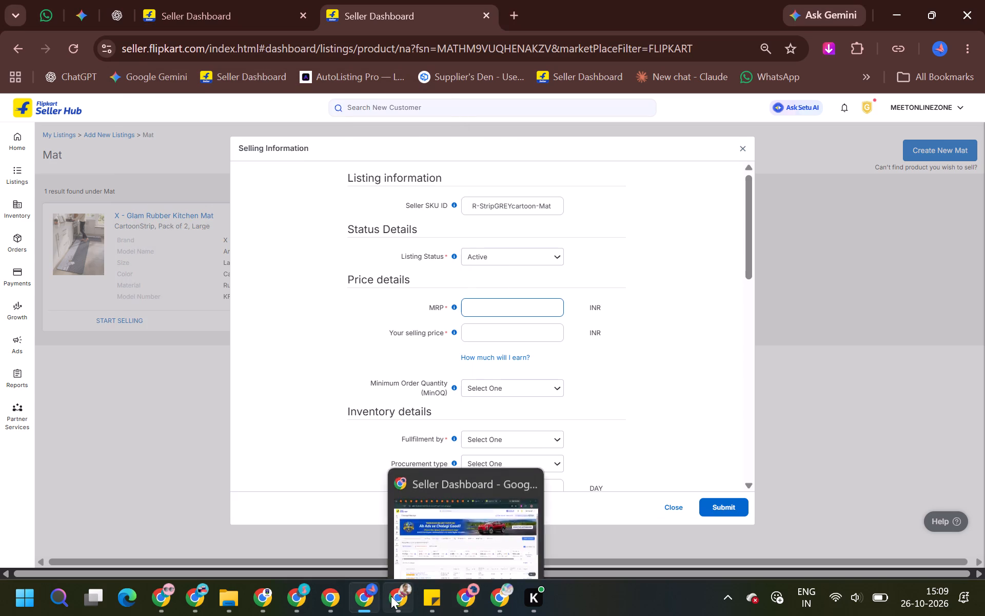
left_click(391, 596)
scroll(593, 357, "up", 11)
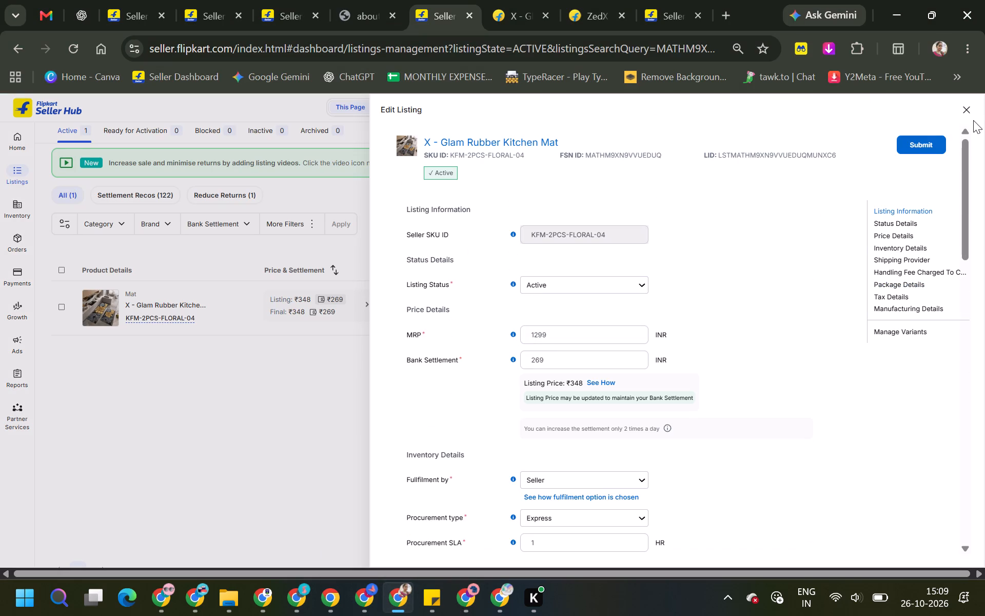
left_click(979, 101)
left_click(961, 111)
left_click(530, 0)
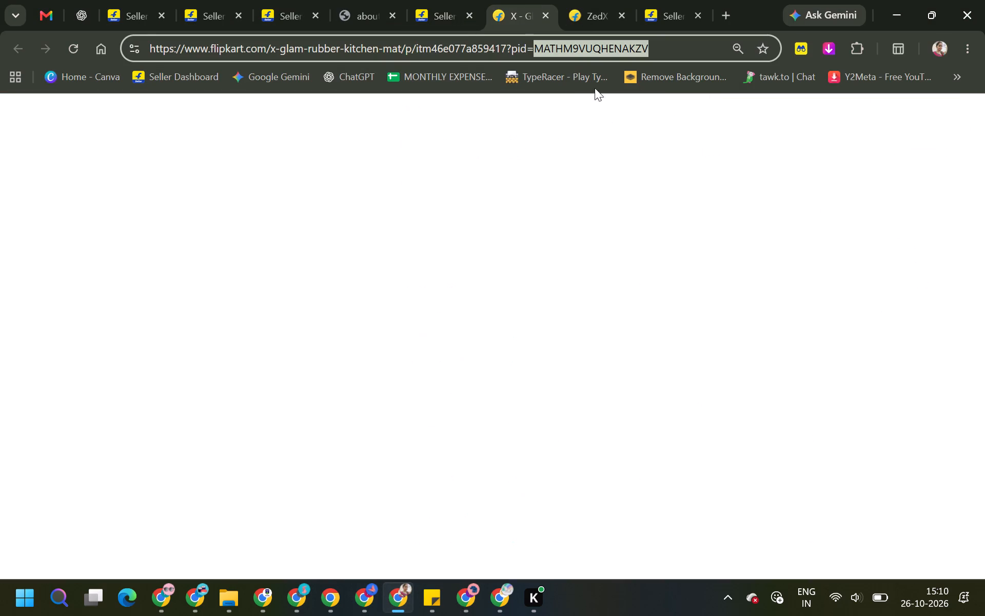
key("ctrl+c")
left_click(453, 0)
triple_click(465, 103)
key("ctrl+v")
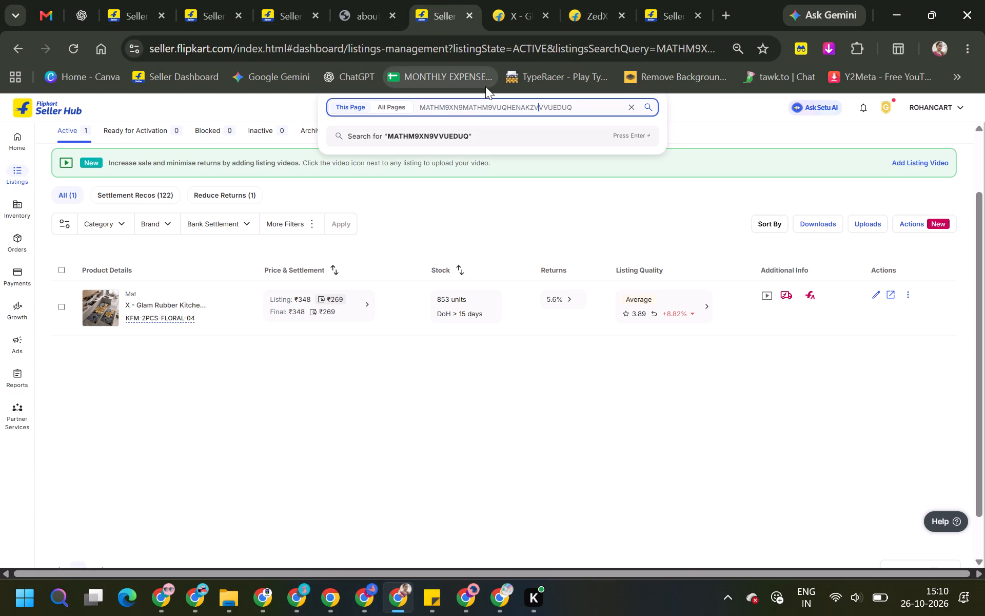
key("ctrl+a")
key("ctrl+v")
key("ctrl+Return")
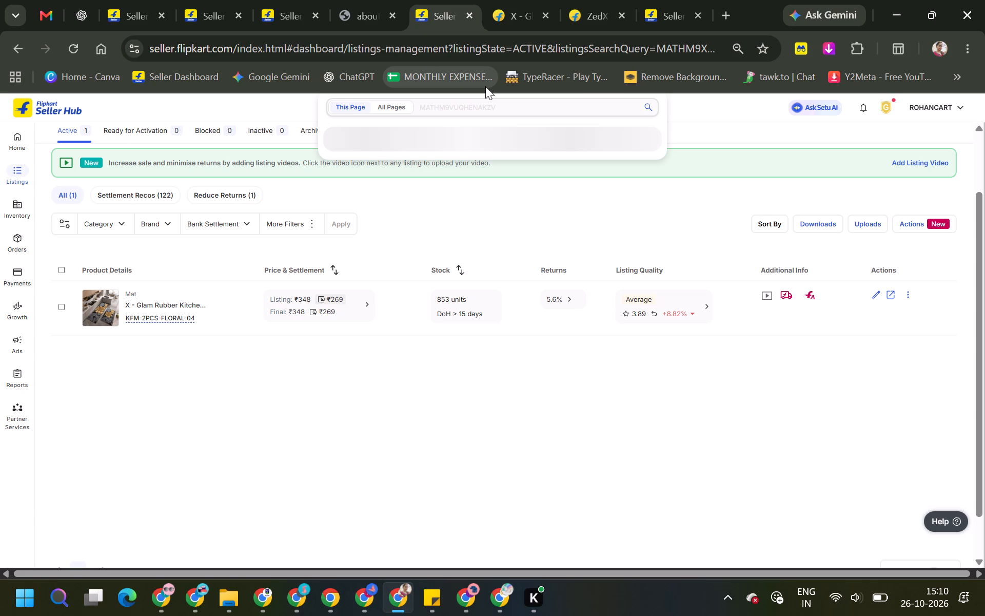
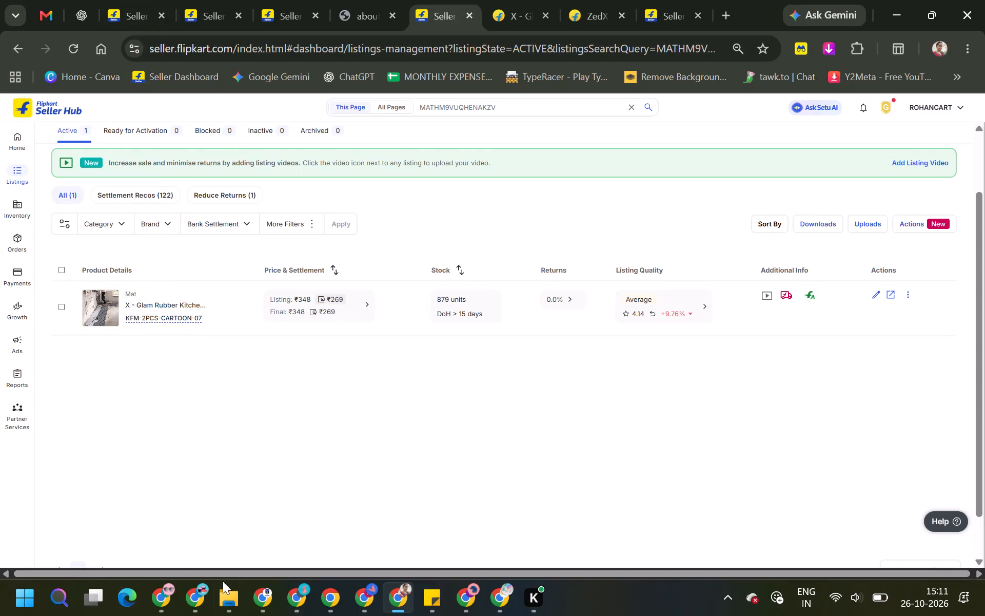
left_click(203, 606)
left_click(165, 600)
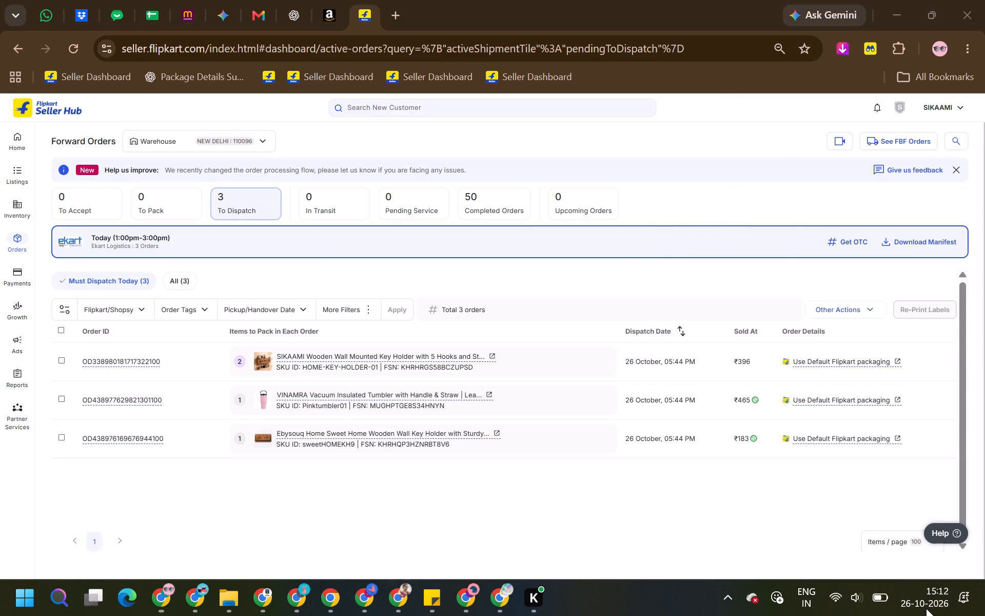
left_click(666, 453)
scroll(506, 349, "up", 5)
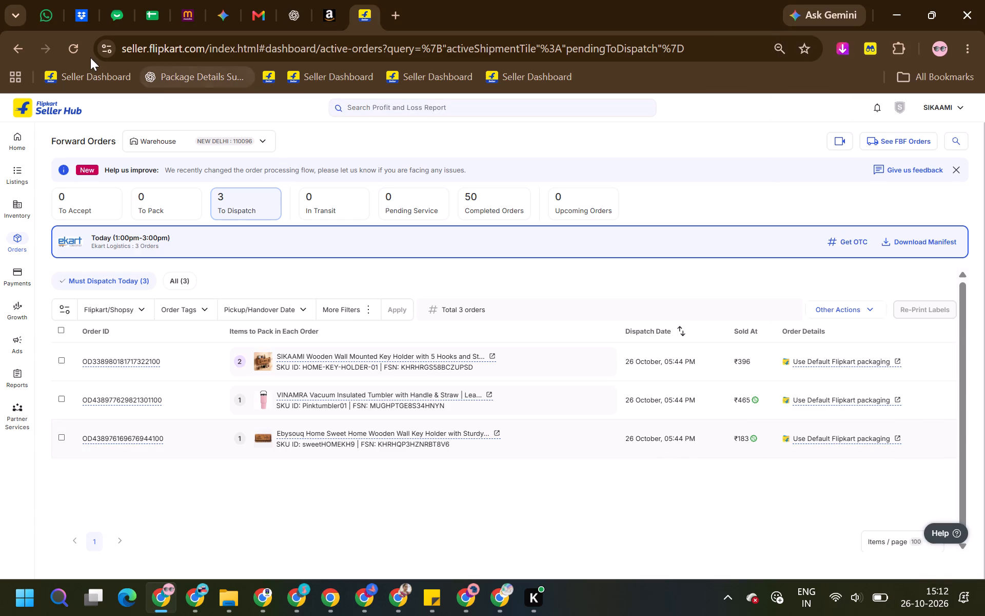
Reload SIKAAMI's orders awaiting dispatch and look at its Amazon Seller Central business dashboard.
left_click(76, 41)
scroll(371, 309, "up", 10)
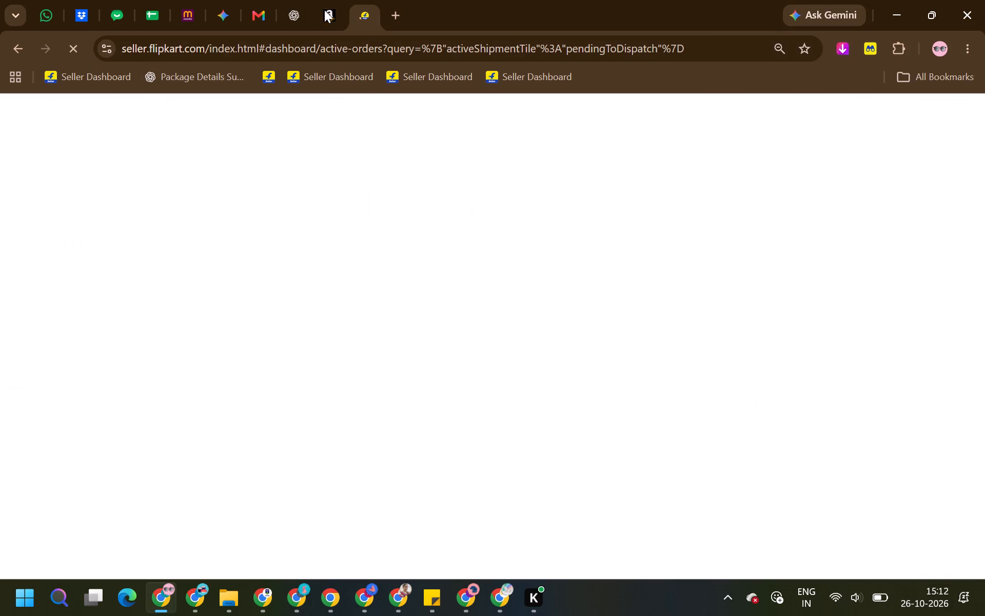
left_click(323, 9)
left_click(359, 18)
left_click(338, 5)
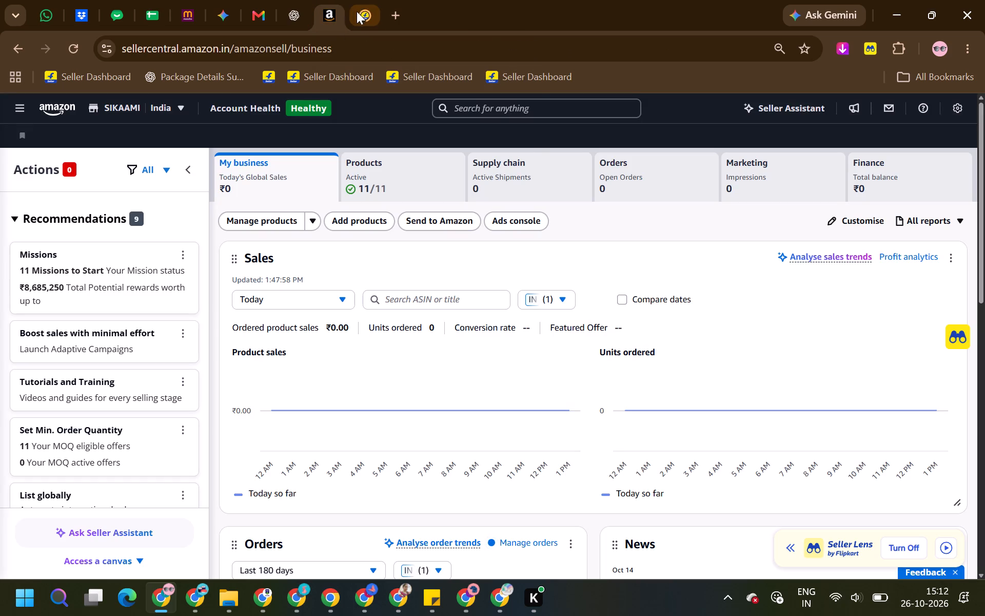
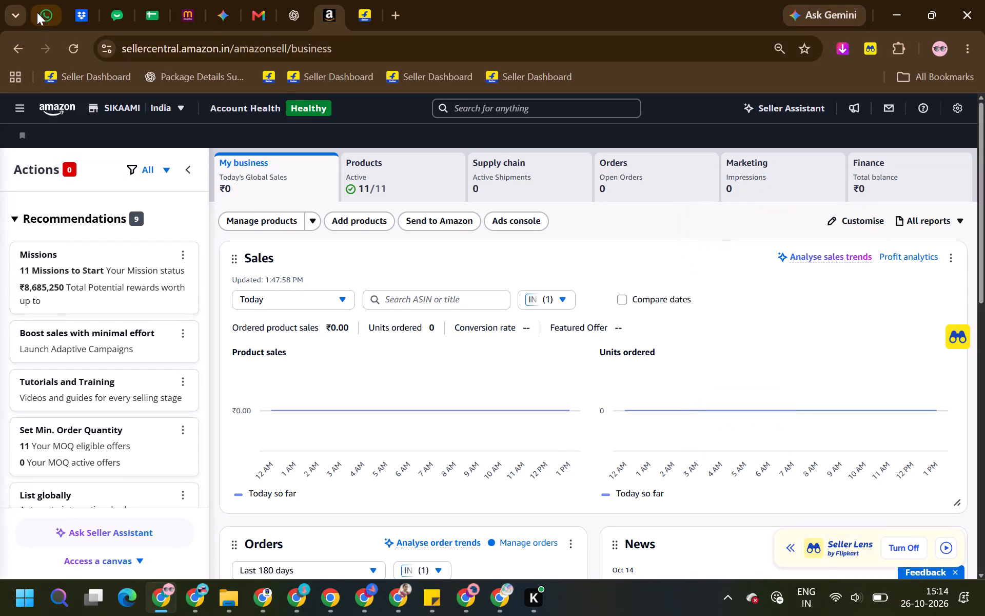
Reload SIKAAMI's Amazon Seller Central business dashboard and its Flipkart orders awaiting dispatch to check for updates.
left_click(77, 52)
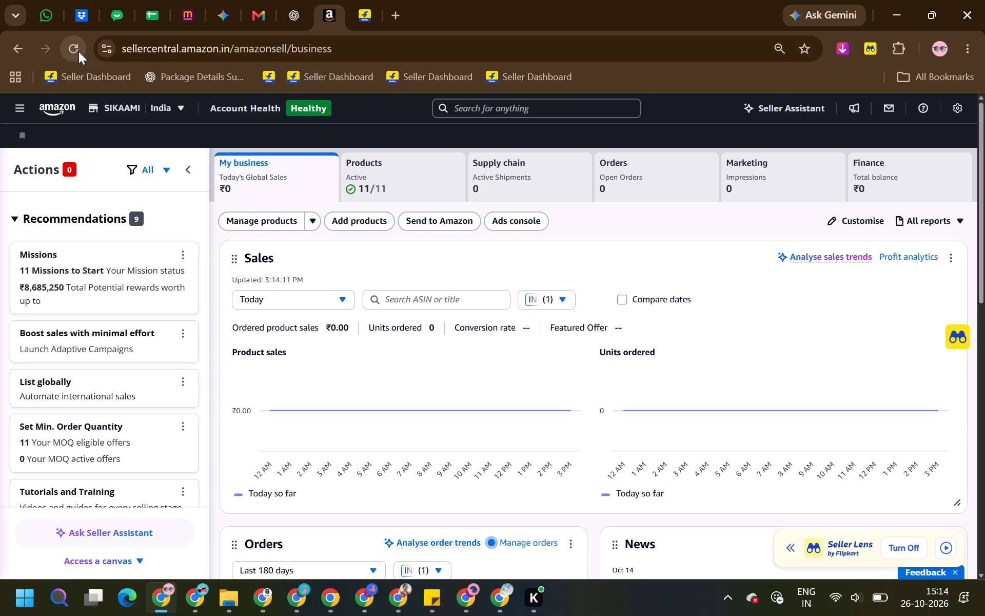
key("alt+Tab")
key("alt+Tab")
left_click(362, 6)
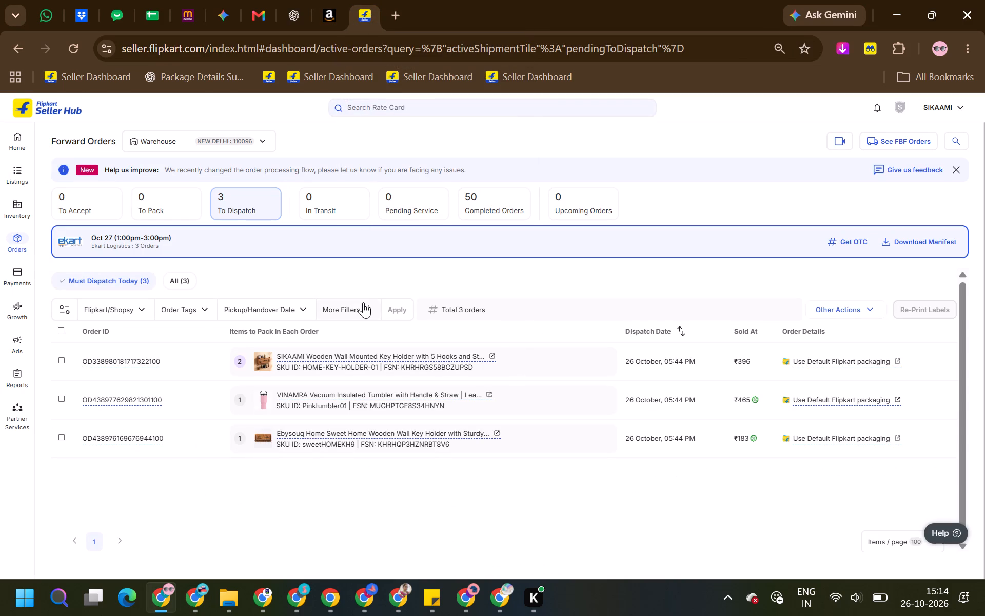
key("ctrl+r")
scroll(340, 315, "down", 4)
left_click(657, 172)
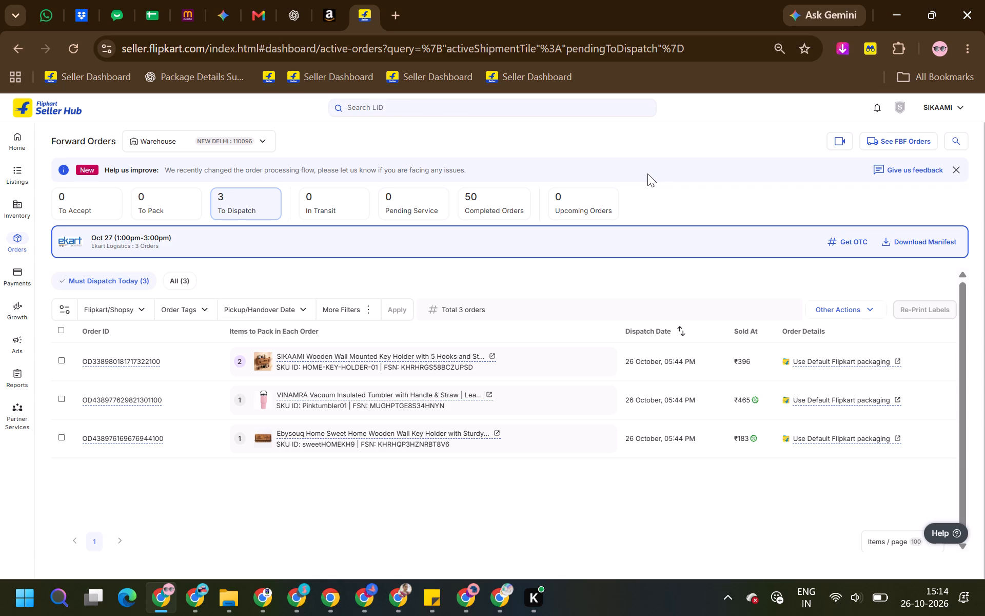
key("alt+Tab")
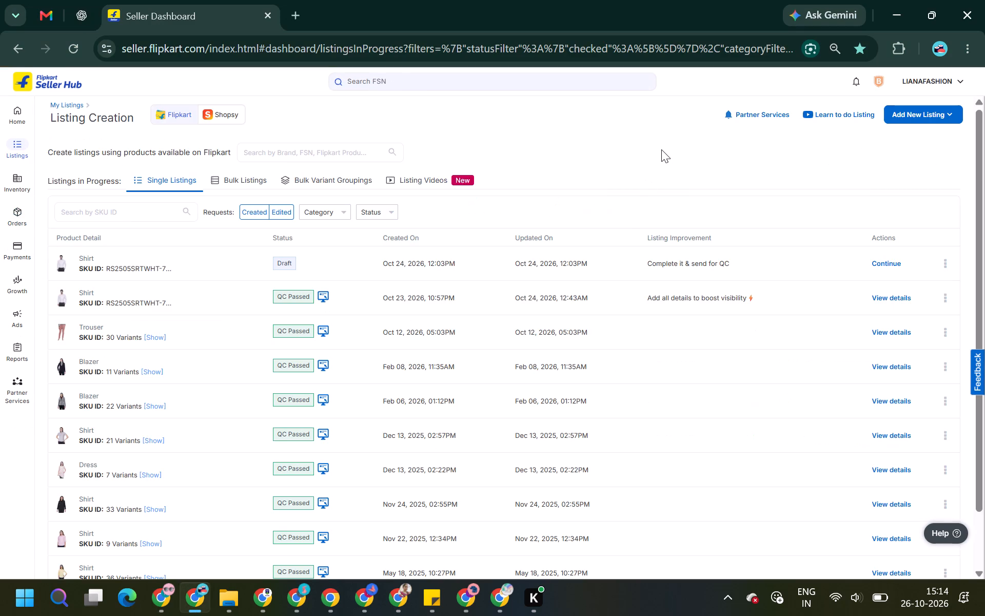
Return to ROHANCART's X - Glam mat listing and MEETONLINEZONE's open selling information form for the same product.
left_click(399, 603)
left_click(366, 600)
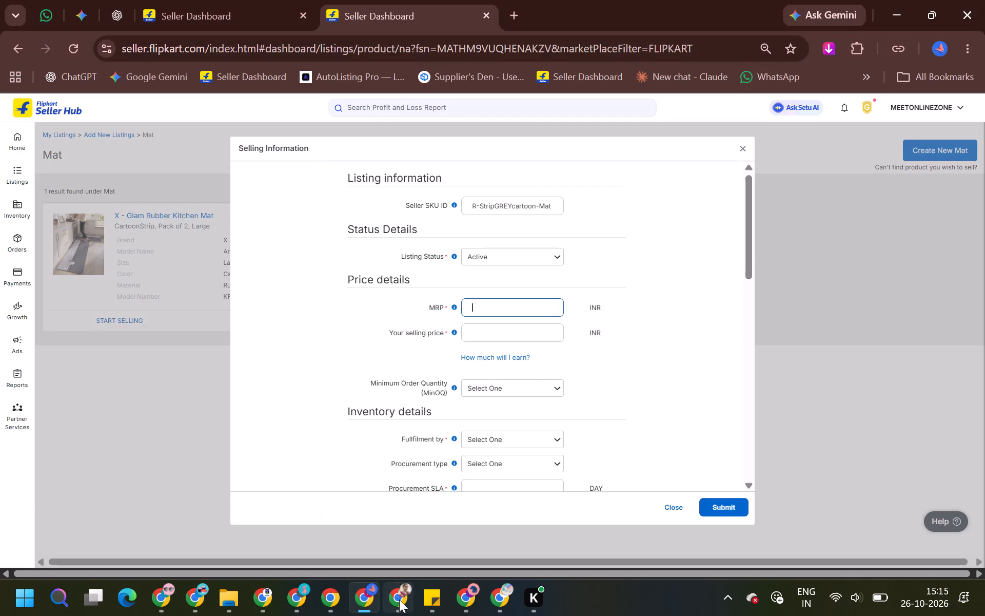
left_click(399, 600)
left_click(371, 603)
left_click(400, 593)
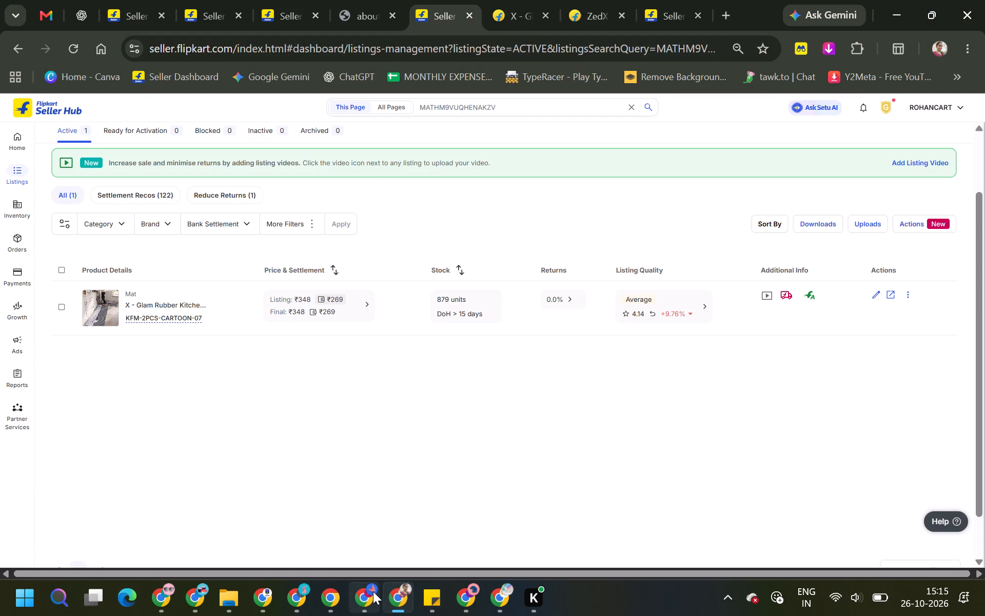
left_click(373, 591)
left_click(401, 593)
left_click(374, 593)
left_click(404, 596)
left_click(376, 595)
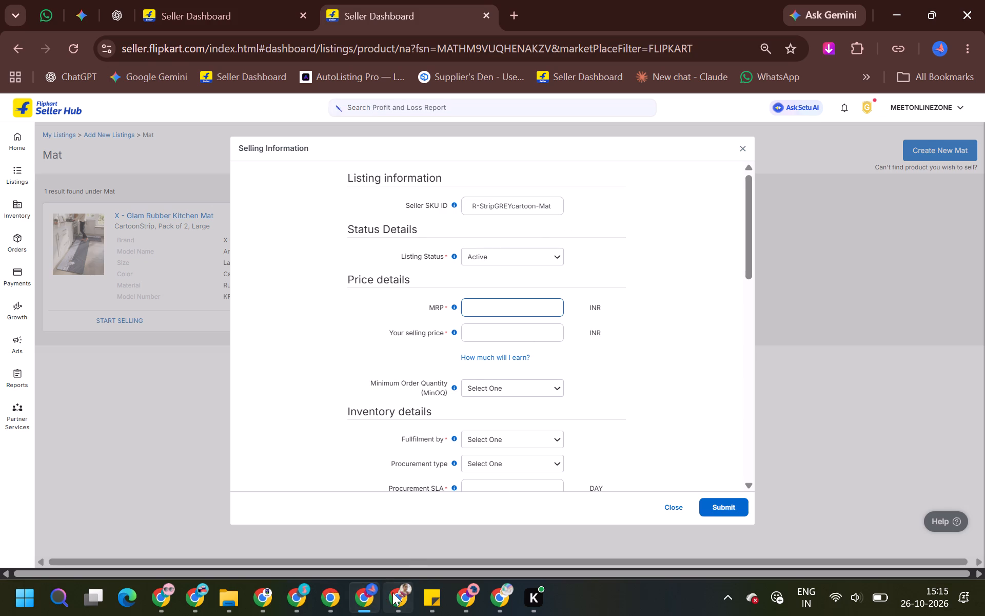
Set the X - Glam mat's MRP to 1399 and selling price to 399 INR, checking its Flipkart product page.
left_click(392, 595)
left_click(512, 2)
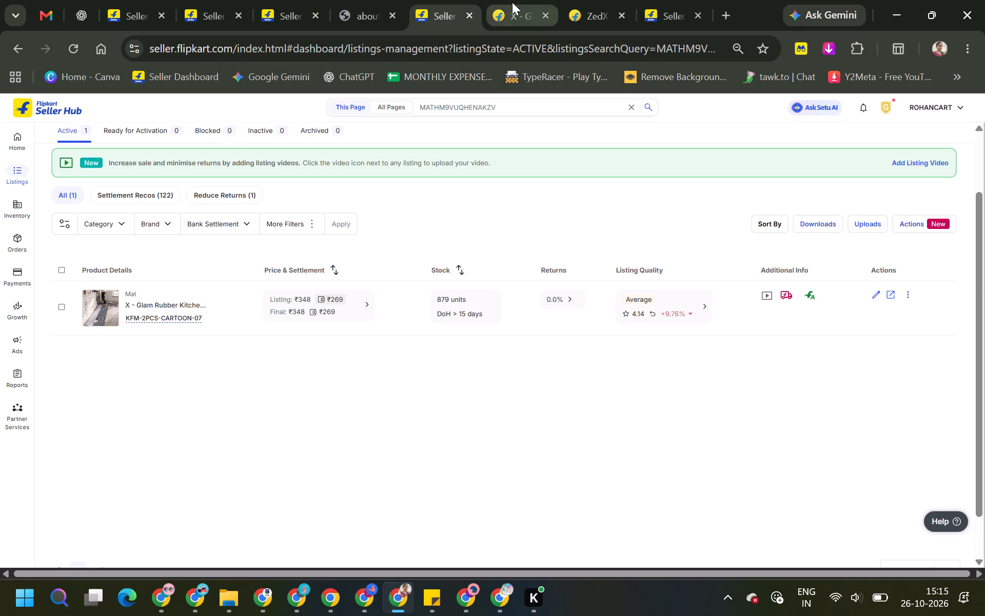
key("alt+Tab")
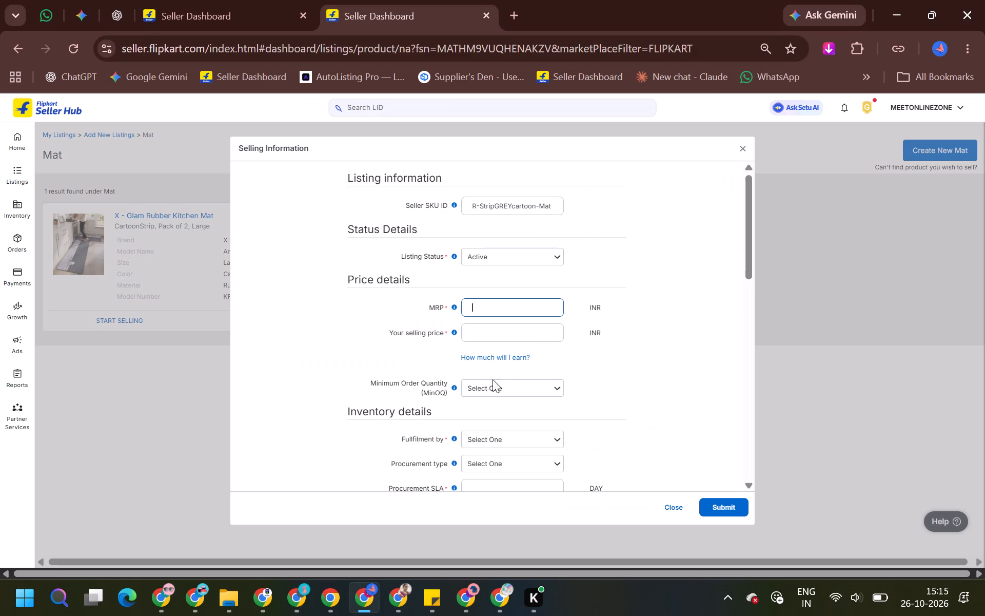
type("1399")
key("Tab")
key("alt+Tab")
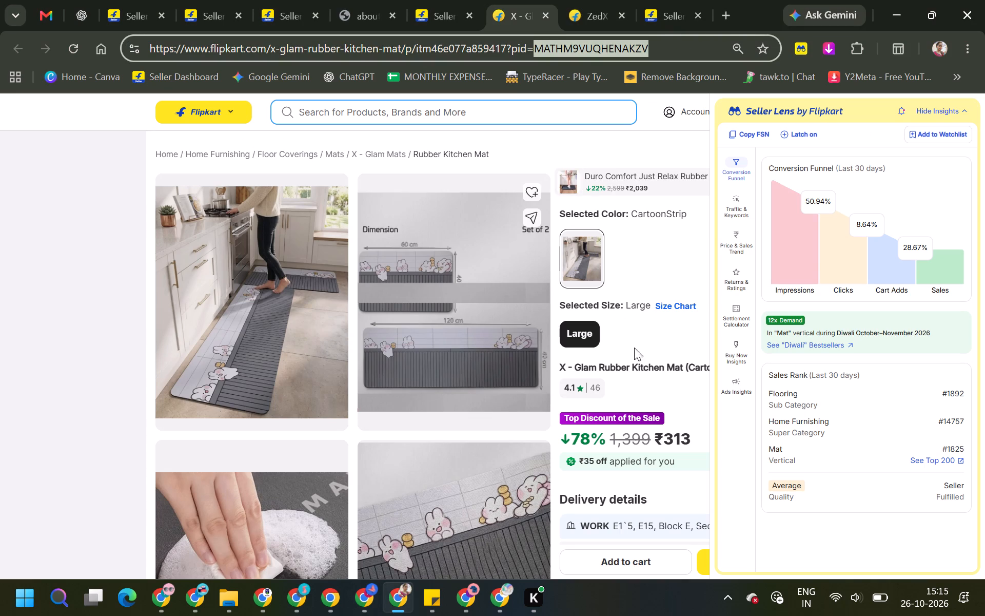
key("alt+Tab")
type("399")
key("Tab")
key("Tab")
Set the inventory details to fulfilment by Seller, procurement type Instock, procurement SLA 1 day and stock 1.
left_click(543, 436)
left_click(507, 464)
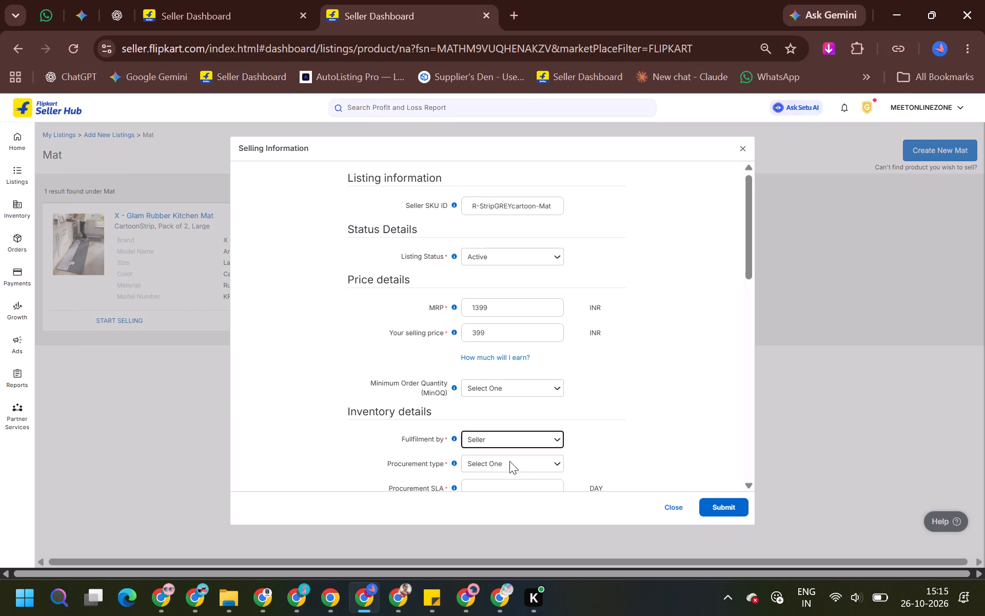
key("Tab")
left_click(510, 454)
left_click(500, 478)
key("Tab")
scroll(538, 427, "down", 1)
key("1")
key("Tab")
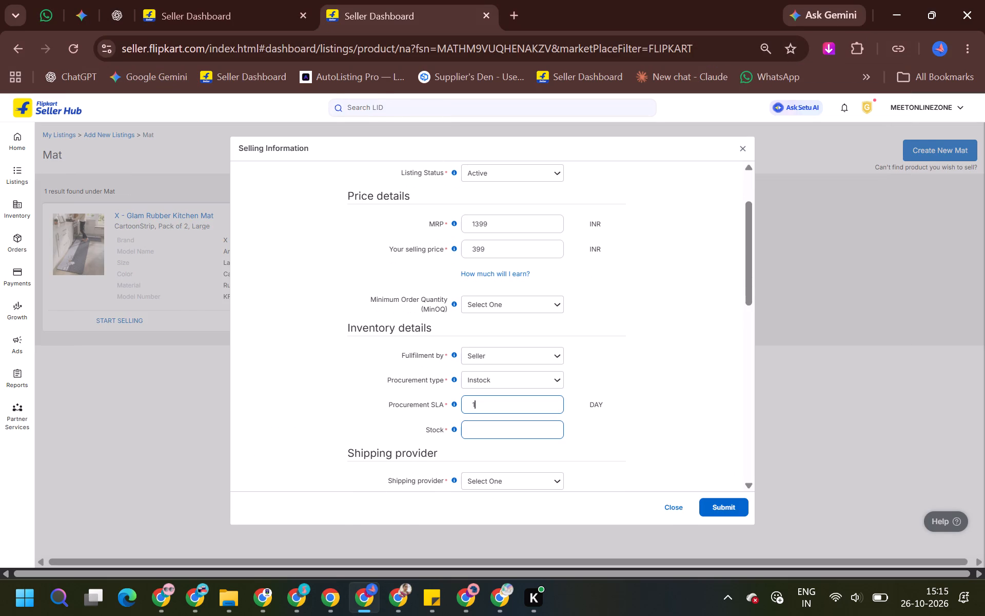
key("1")
key("Tab")
Choose Flipkart as shipping provider and set the local, zonal and national handling fees to 0 INR.
left_click(489, 479)
left_click(488, 511)
left_click(497, 485)
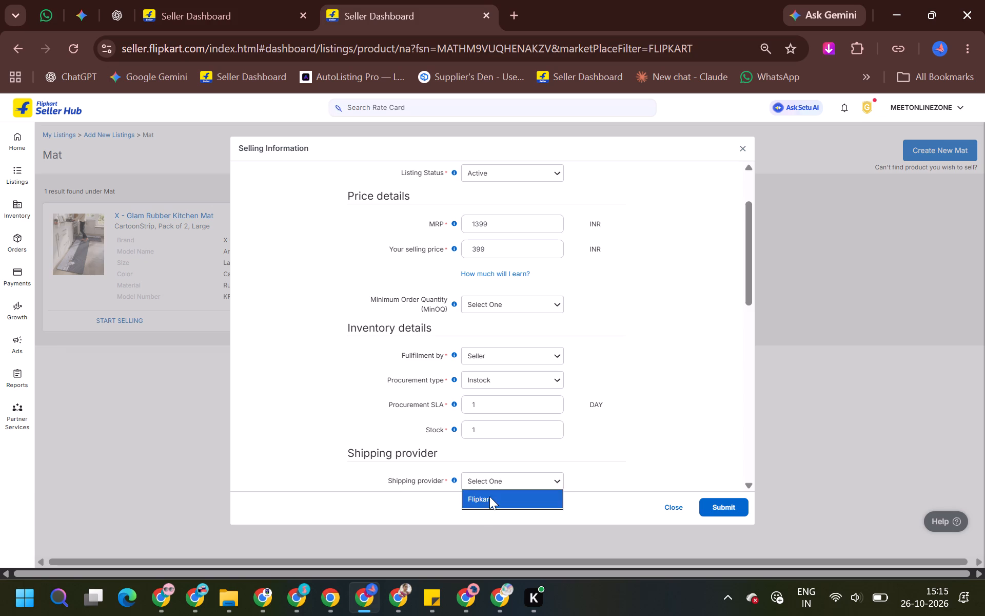
left_click(489, 498)
scroll(499, 417, "down", 2)
left_click(490, 379)
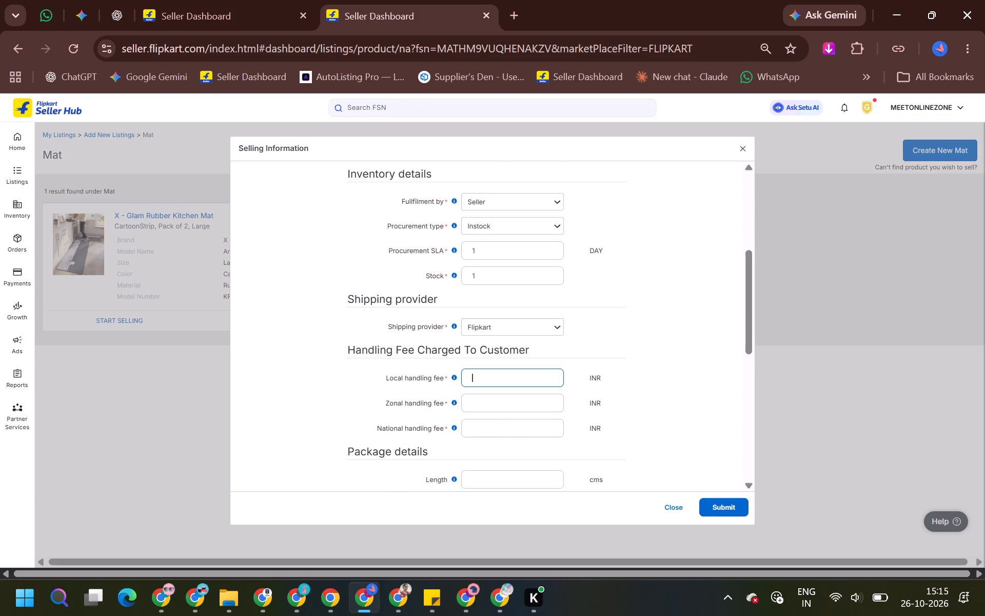
key("0")
key("Tab")
key("0")
key("Tab")
key("0")
key("Tab")
Open ROHANCART's mat listing for editing and copy its package length 46 cm and breadth 12 cm into MEETONLINEZONE's form.
key("alt+Tab")
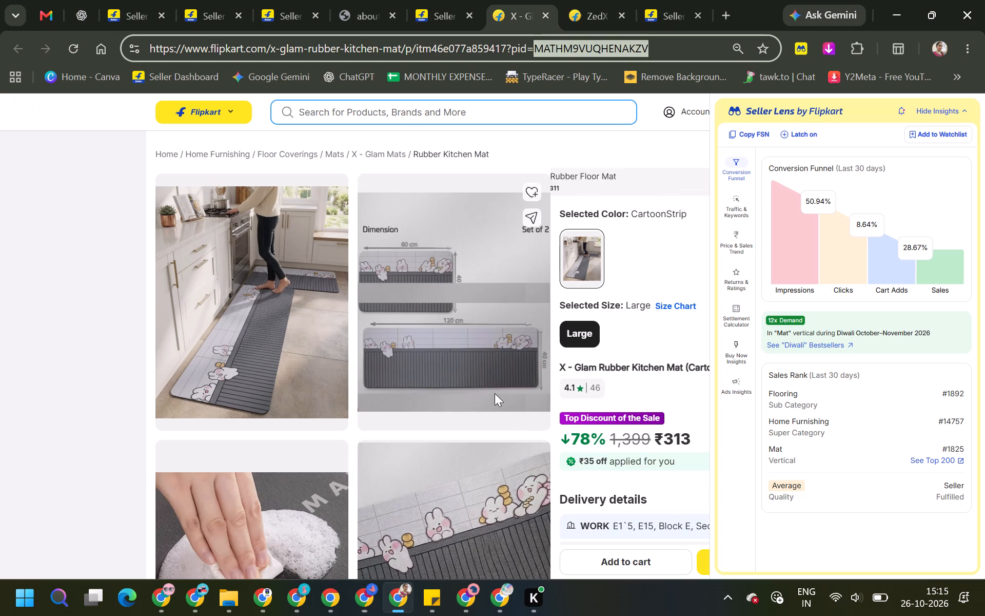
left_click(408, 0)
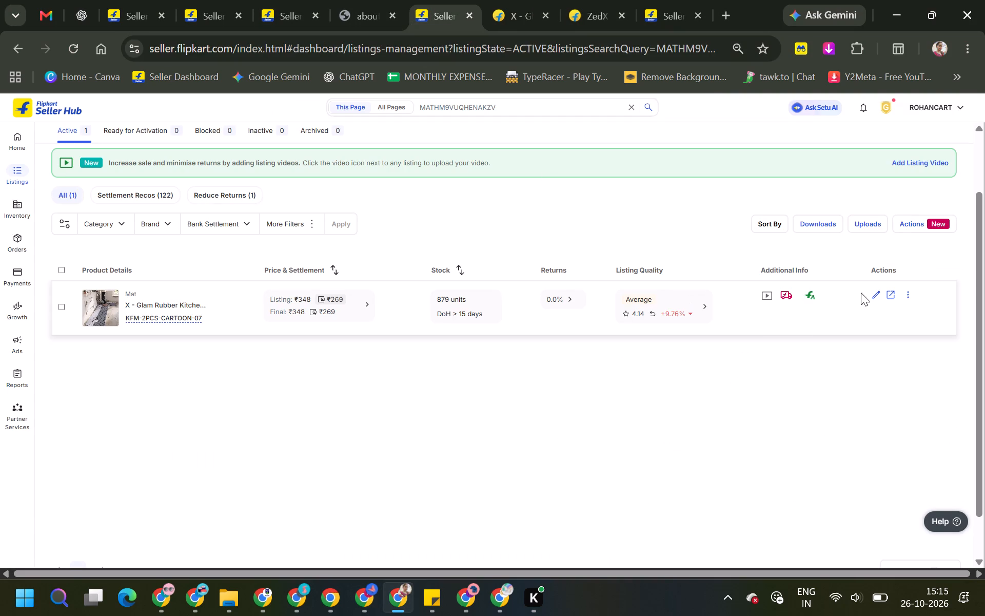
left_click(877, 294)
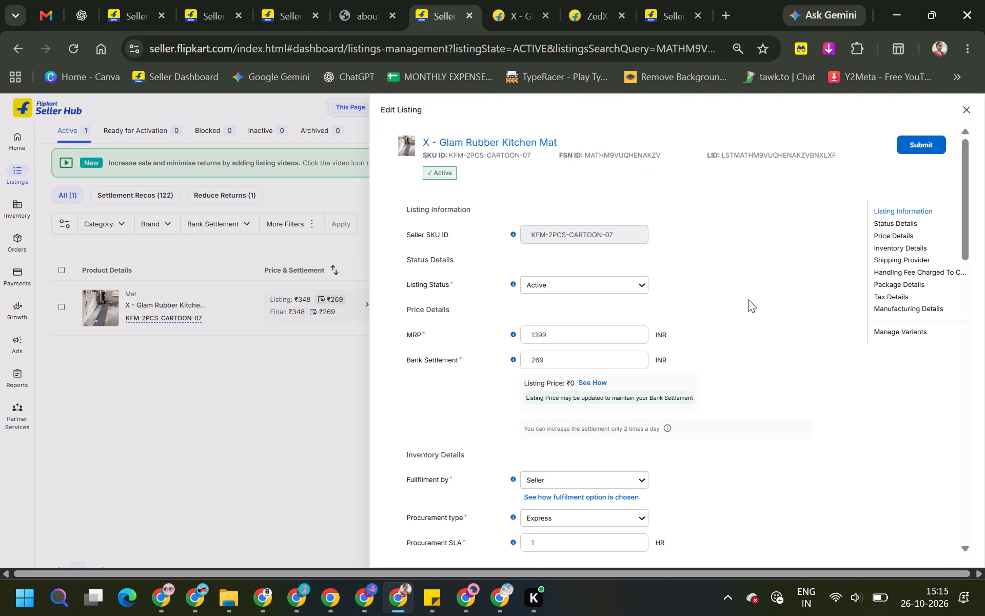
scroll(707, 320, "down", 6)
triple_click(564, 333)
key("ctrl+c")
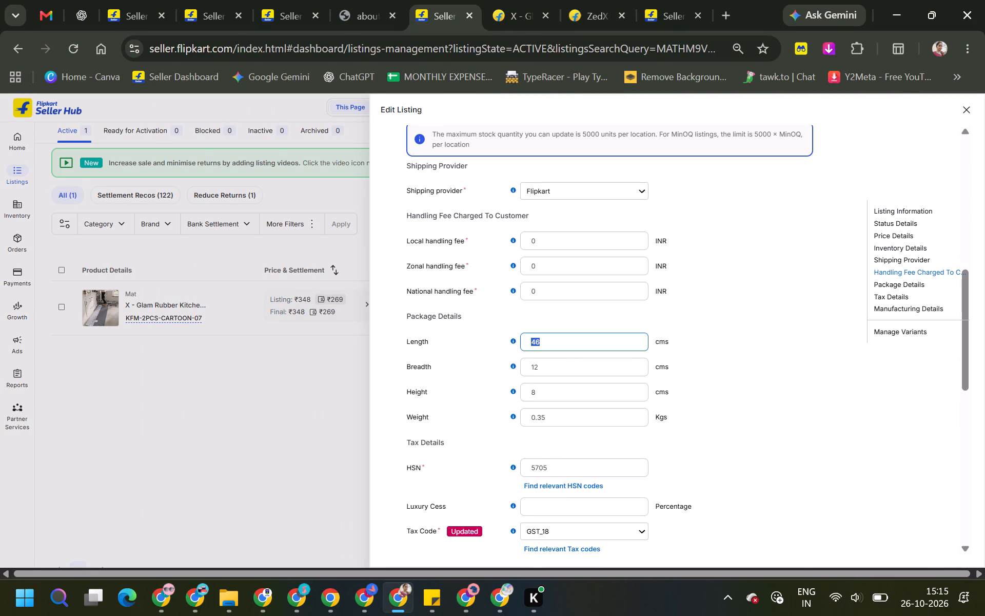
key("alt+Tab")
key("ctrl+v")
key("Tab")
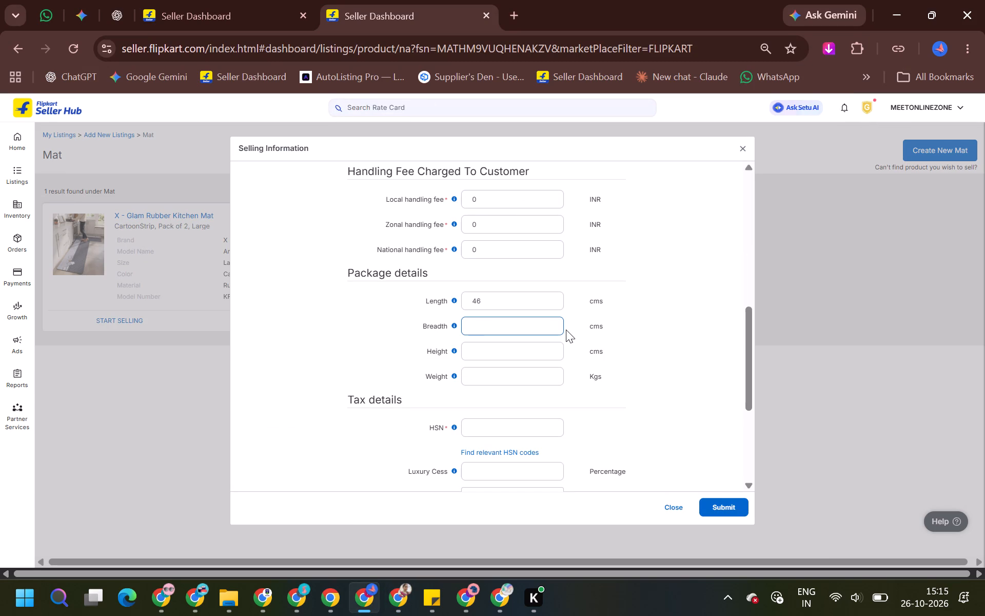
key("alt+Tab")
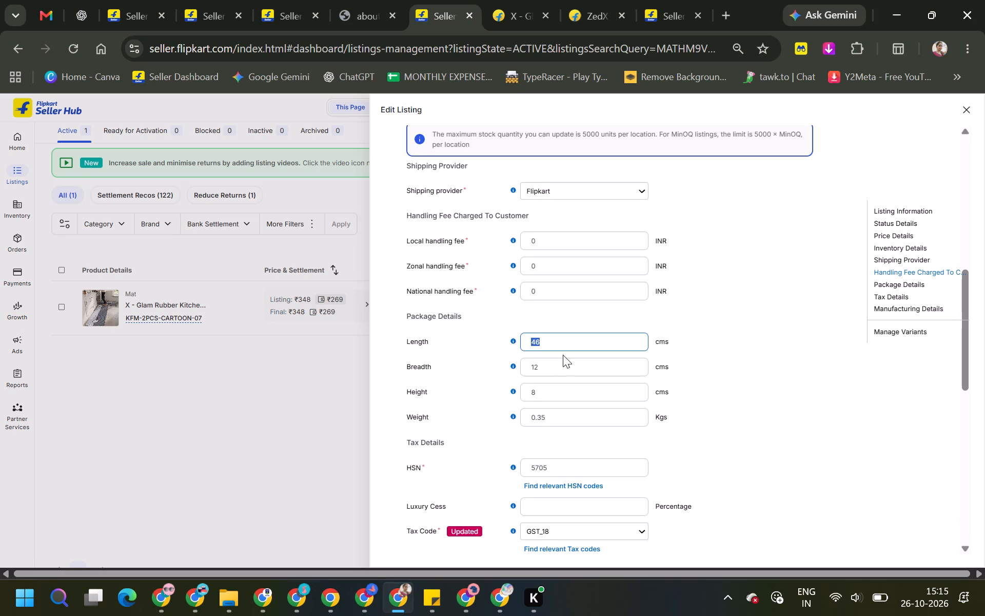
triple_click(558, 358)
key("ctrl+c")
key("alt+Tab")
key("ctrl+v")
key("Tab")
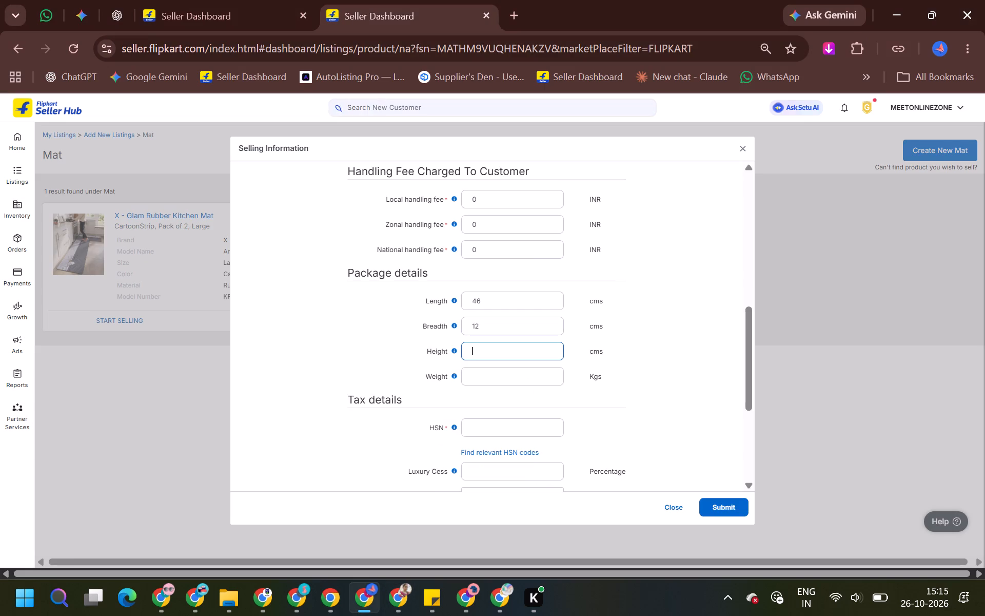
Copy the package height 8 cm and weight 0.35 kg from ROHANCART's listing into MEETONLINEZONE's form.
key("alt+Tab")
triple_click(553, 381)
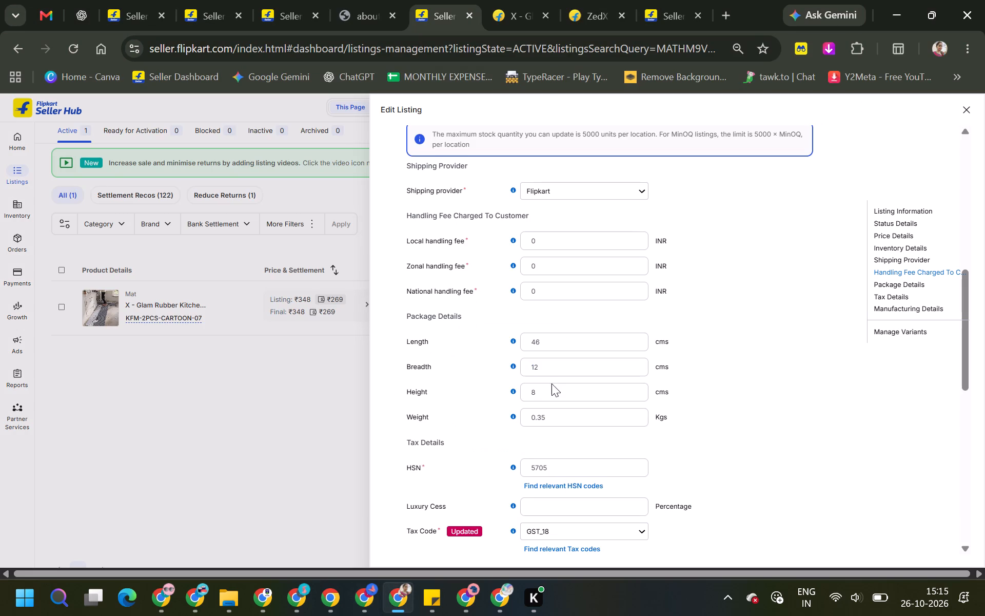
triple_click(551, 392)
key("ctrl+c")
key("alt+Tab")
key("ctrl+v")
key("Tab")
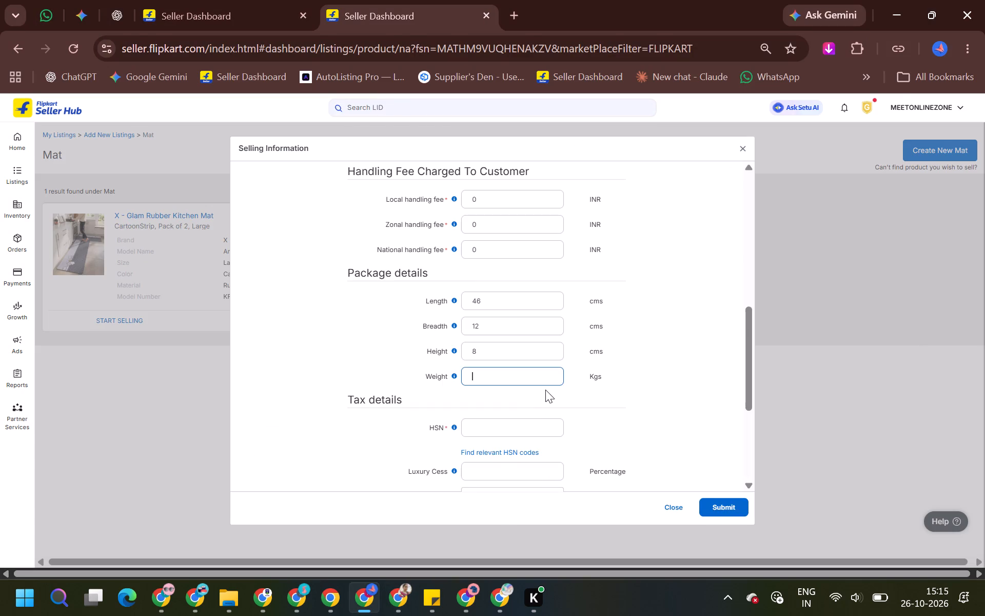
key("alt+Tab")
triple_click(558, 411)
key("ctrl+c")
key("alt+Tab")
key("ctrl+v")
key("Tab")
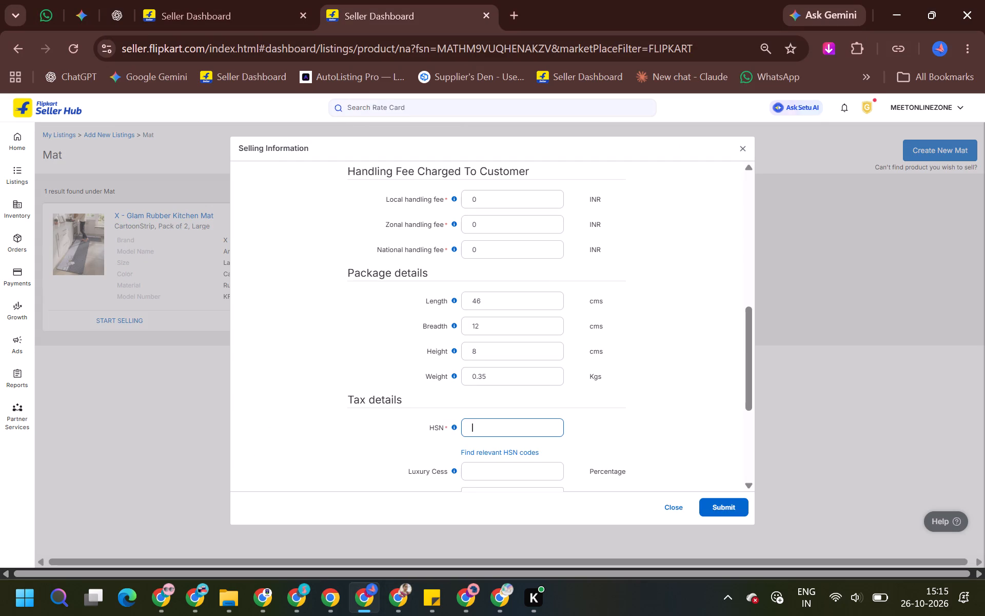
Try to copy the HSN code 5705 from ROHANCART's listing into the HSN field of MEETONLINEZONE's form.
key("alt+Tab")
left_click(547, 436)
left_click(547, 458)
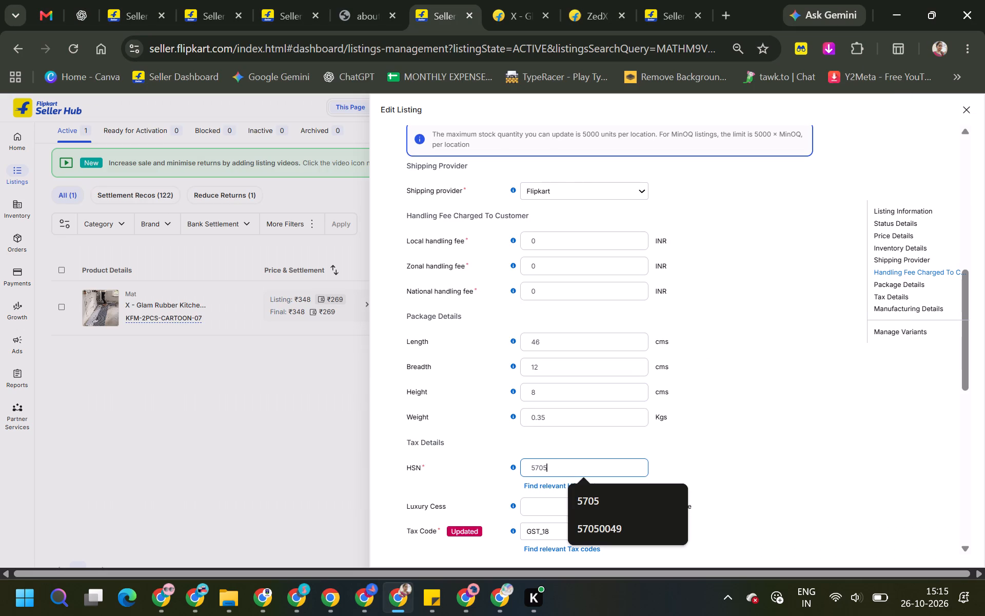
triple_click(548, 461)
key("ctrl+c")
key("alt+Tab")
key("ctrl+v")
key("Tab")
key("Tab")
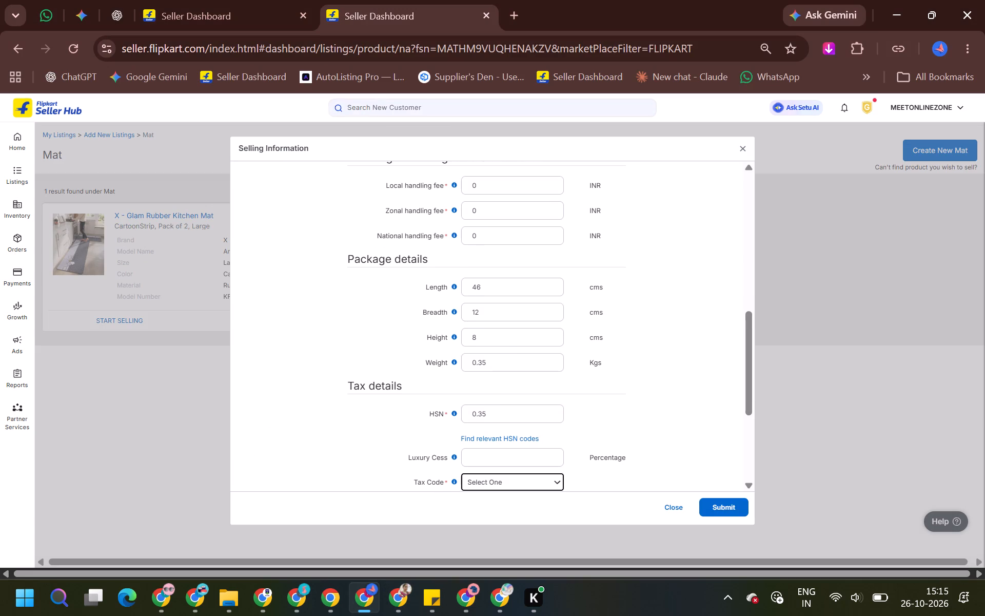
Set the tax code to GST_18 and the country of origin to India.
key("Down")
key("Down")
key("Down")
key("Tab")
type("in")
key("Tab")
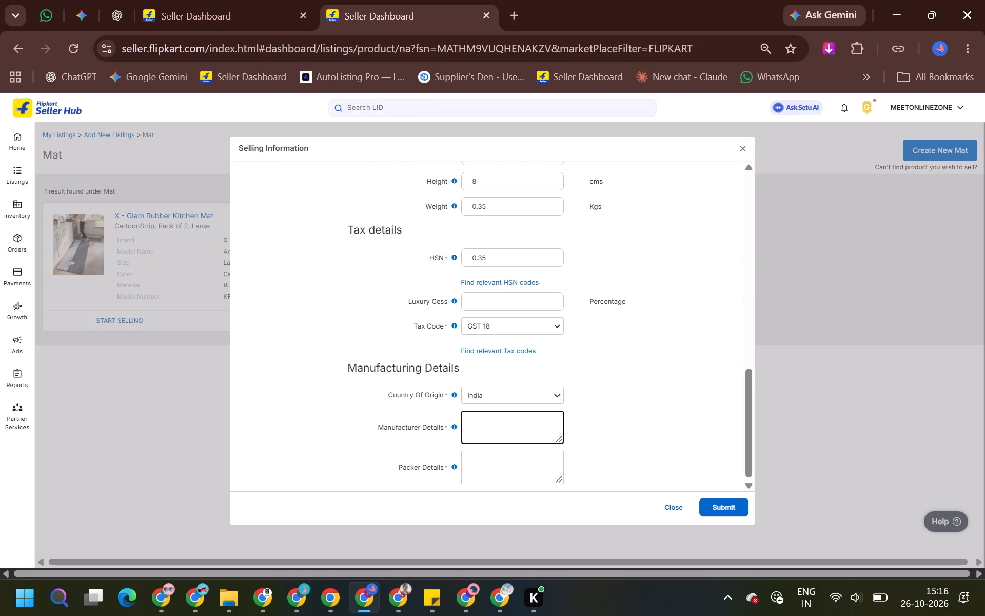
Copy MEET ENTERPISES from MEETONLINEZONE's other seller dashboard page into both the manufacturer and packer details.
left_click(269, 0)
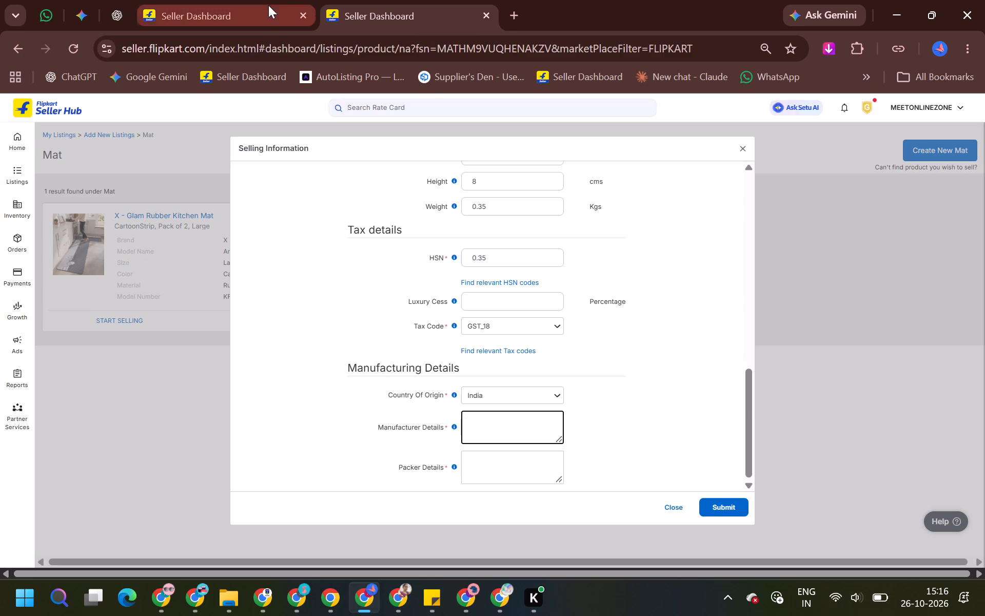
key("ctrl+c")
left_click(376, 0)
key("ctrl+v")
key("Tab")
key("ctrl+v")
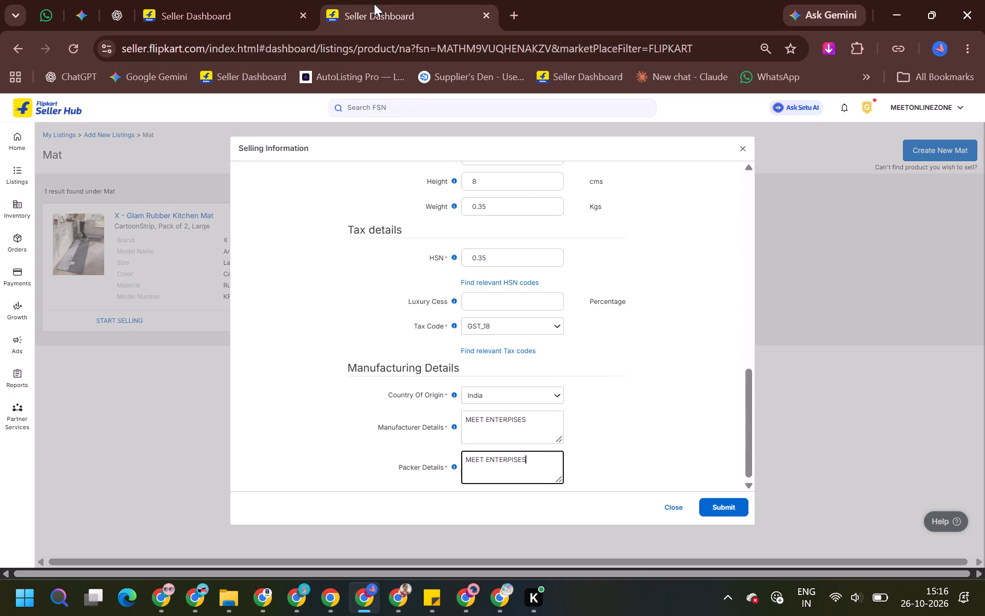
key("Tab")
scroll(588, 280, "down", 5)
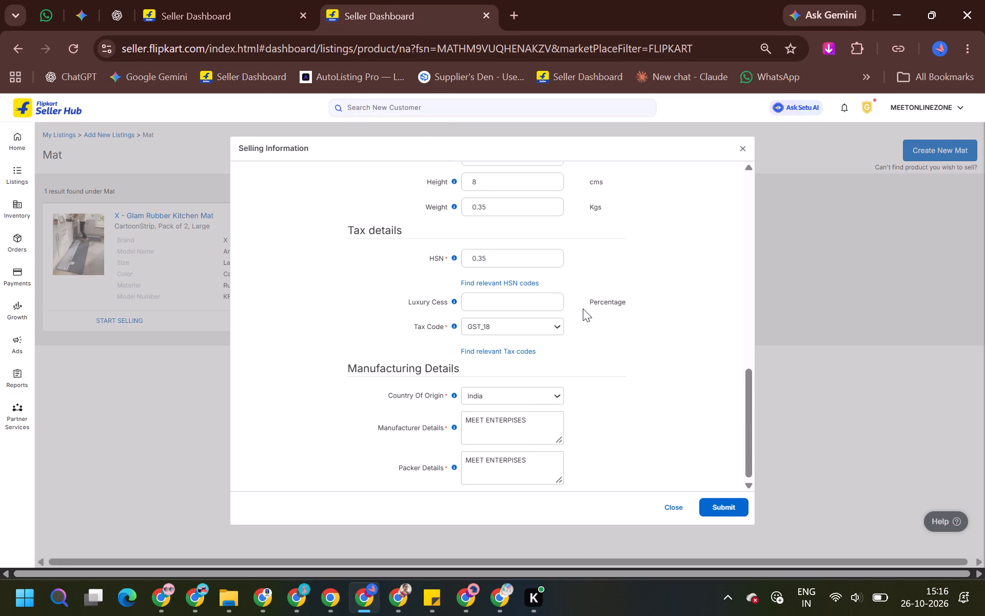
scroll(575, 351, "down", 3)
Add the SKU R-StripGREYcartoon-Mat from MEETONLINEZONE's selling form to the sticky note of mapped listings.
scroll(663, 399, "up", 8)
triple_click(520, 209)
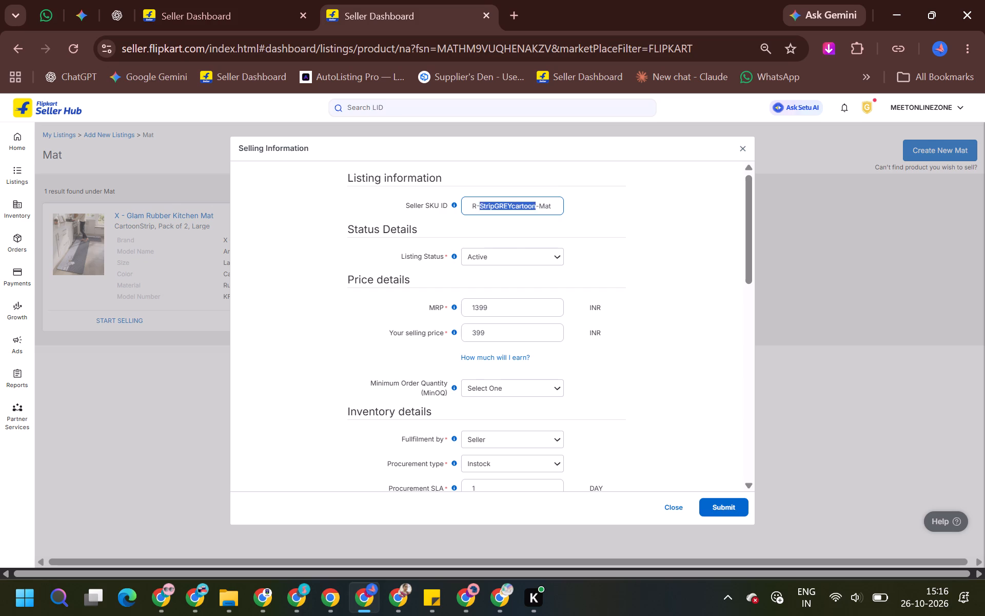
key("ctrl+c")
left_click(425, 596)
left_click(595, 315)
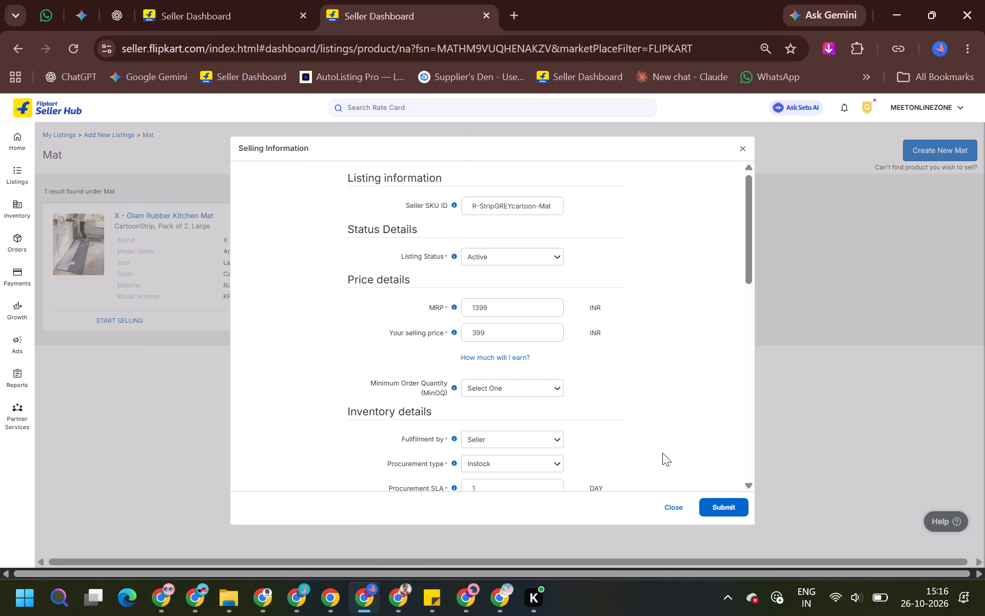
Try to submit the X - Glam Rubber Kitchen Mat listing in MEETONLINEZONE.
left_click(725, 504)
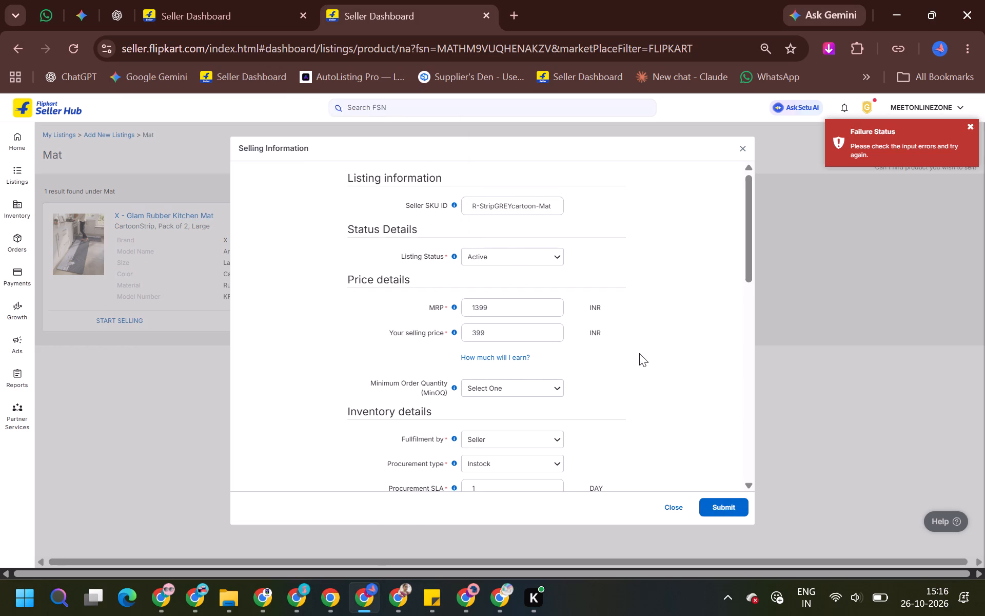
Replace the HSN code with 5705 copied from ROHANCART's listing and submit MEETONLINEZONE's X - Glam mat listing.
scroll(639, 354, "down", 11)
triple_click(509, 239)
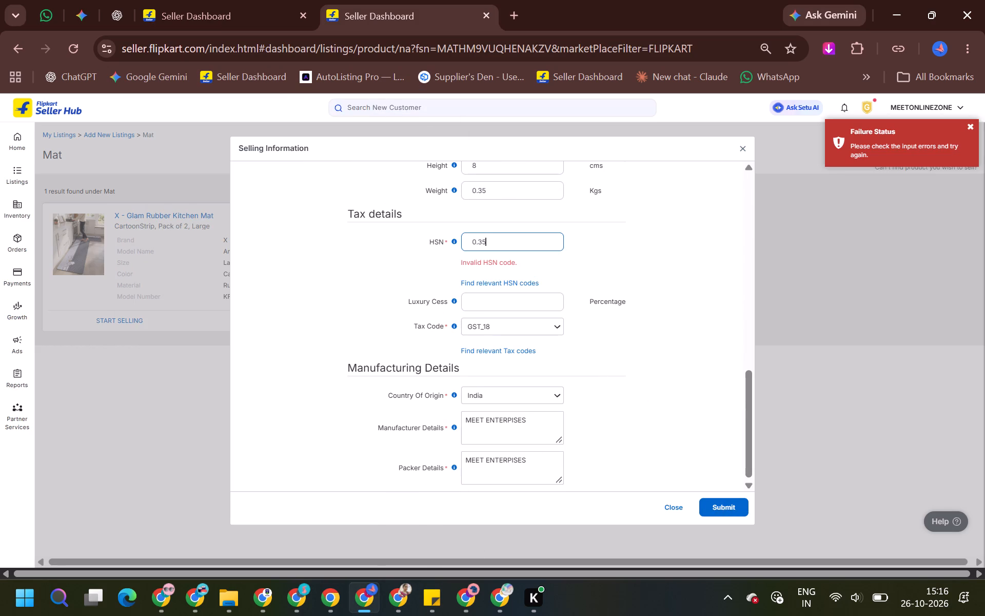
key("BackSpace")
key("alt+Tab")
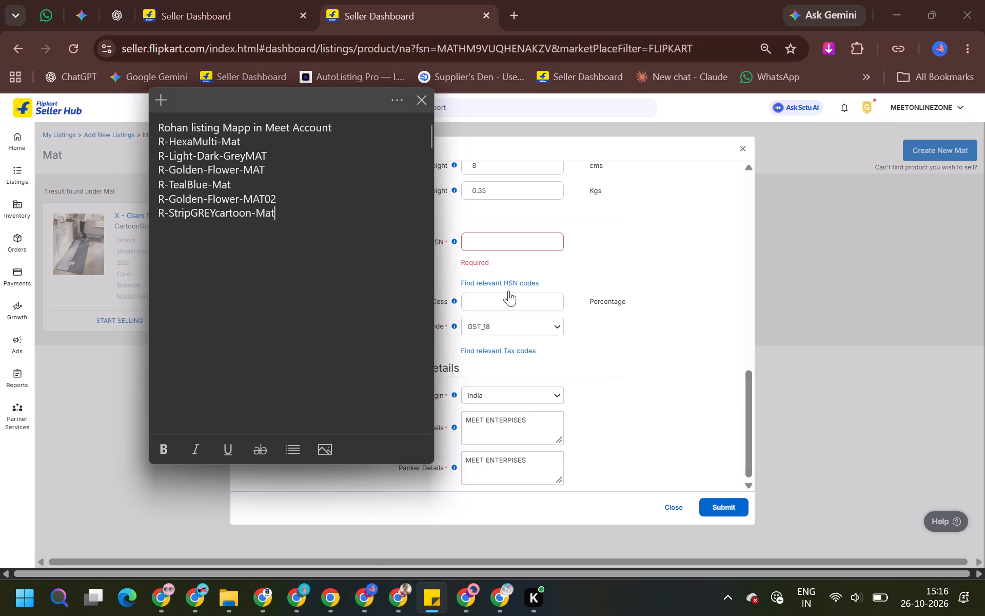
key("alt+Tab")
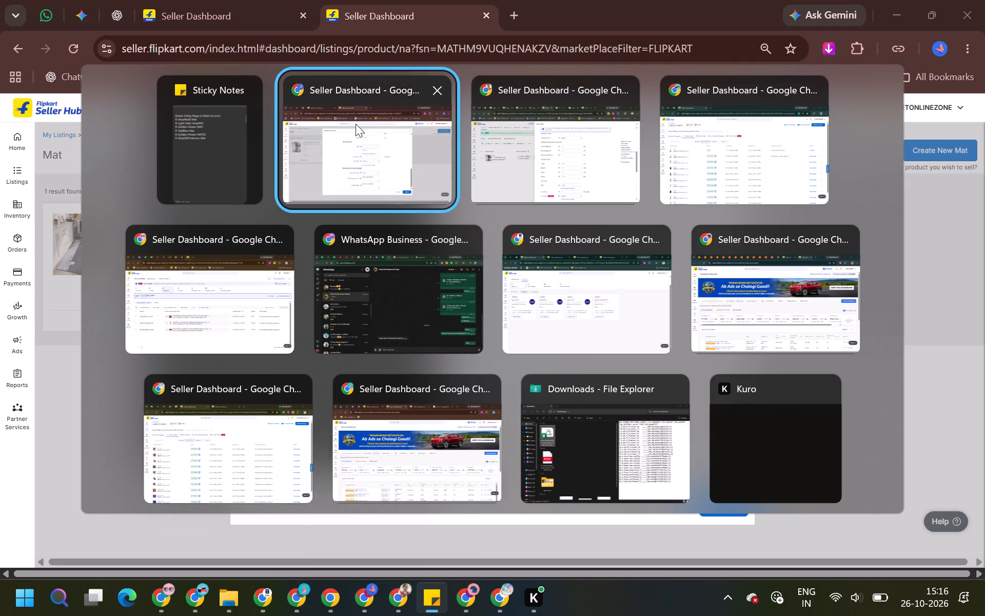
left_click(356, 124)
left_click(395, 602)
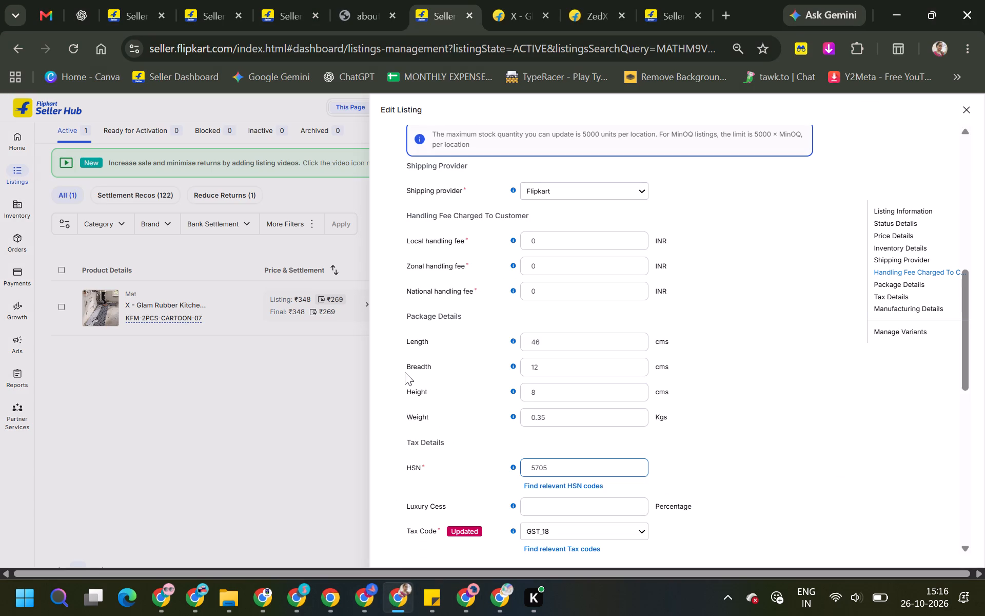
triple_click(548, 457)
left_click(548, 457)
triple_click(547, 462)
key("ctrl+c")
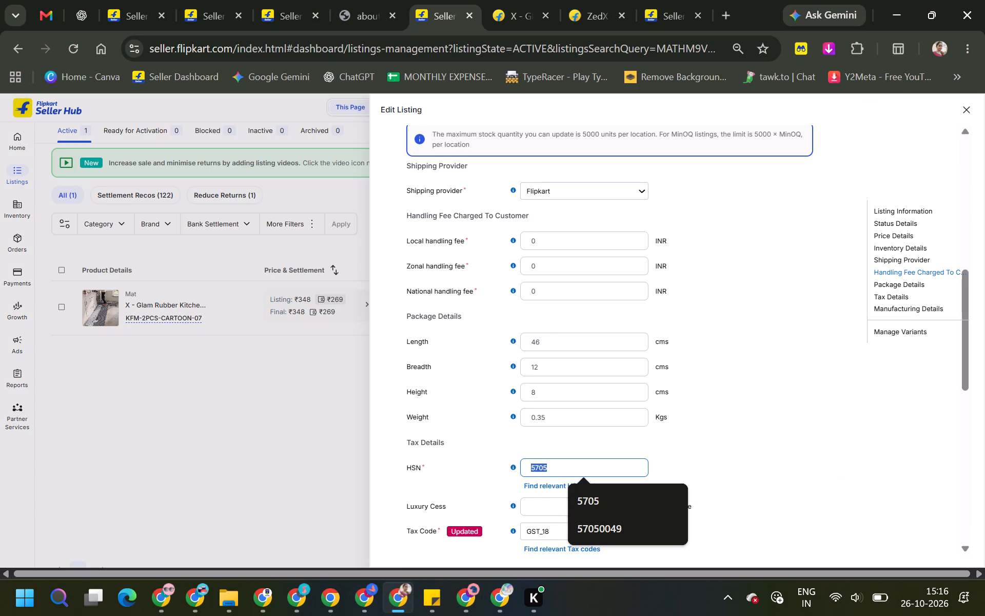
key("alt+Tab")
key("ctrl+v")
key("Tab")
left_click(716, 504)
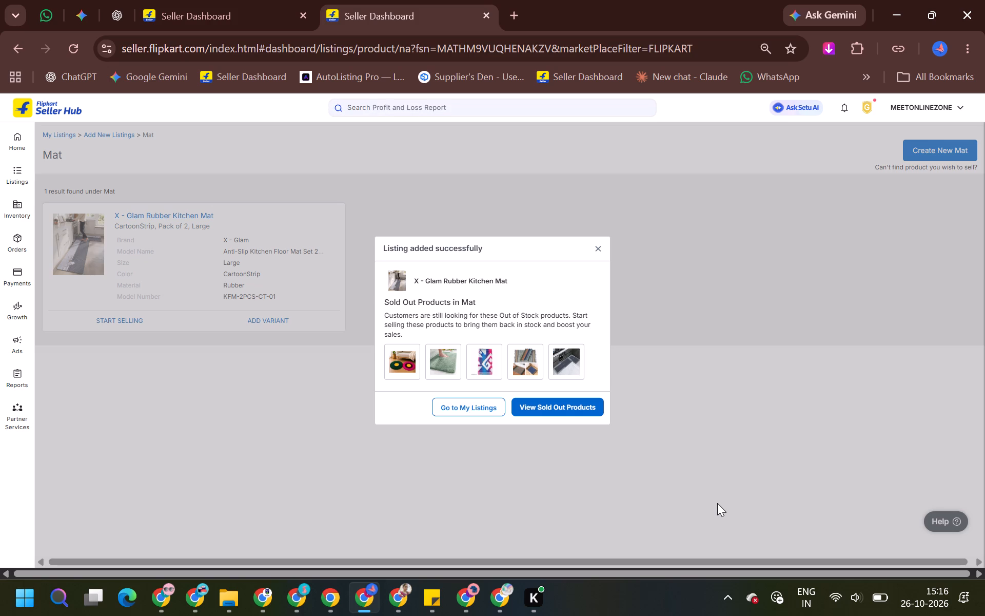
Close the X - Glam Rubber Kitchen Mat's product page in ROHANCART's browser window.
key("alt+Tab")
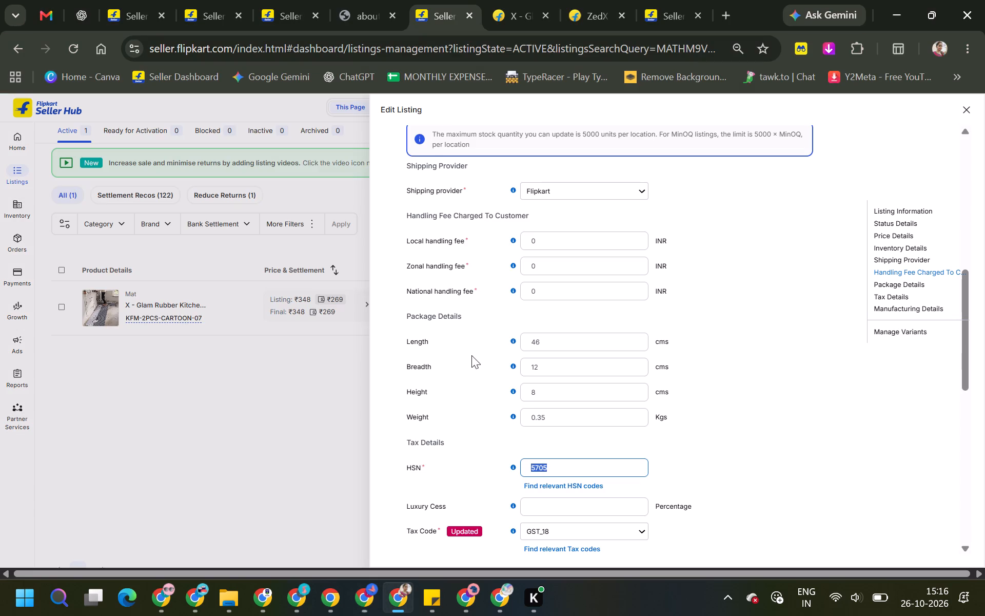
left_click(517, 0)
left_click(539, 11)
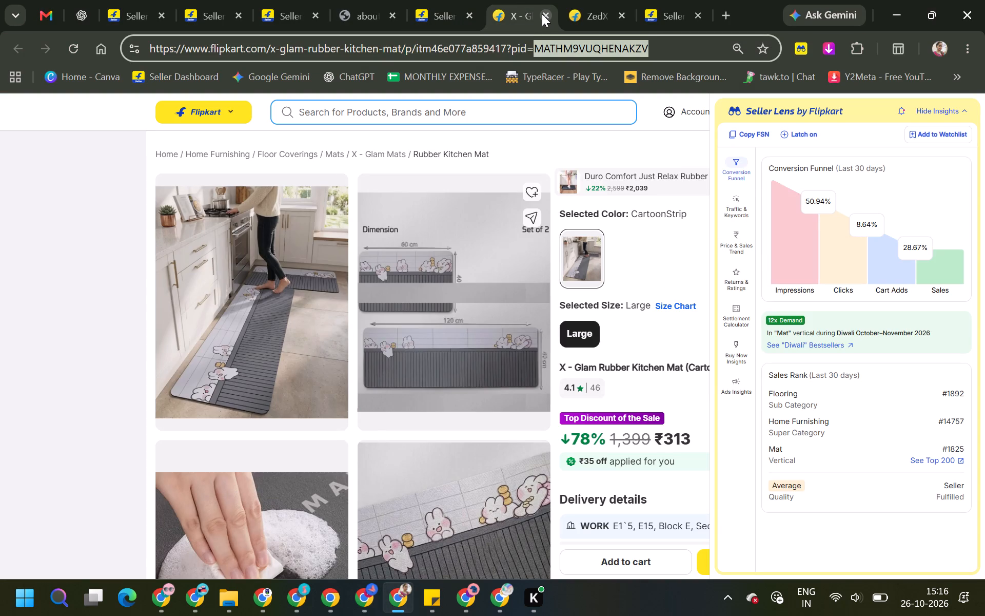
left_click(542, 14)
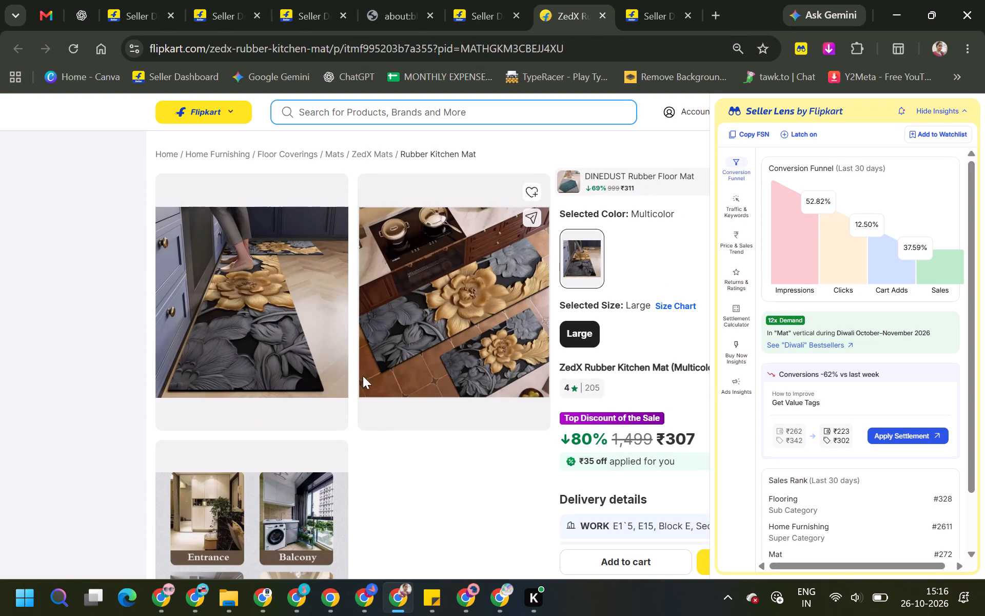
Review ROHANCART's Home Furnishing ad report and the ZedX Rubber Kitchen Mat's product page.
left_click(649, 0)
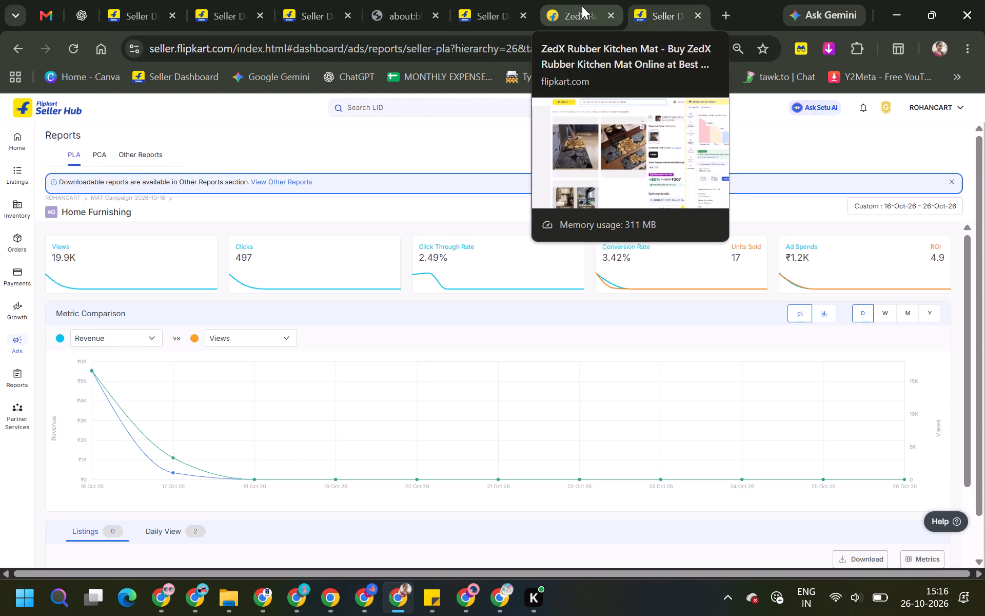
scroll(553, 214, "down", 6)
scroll(541, 232, "up", 3)
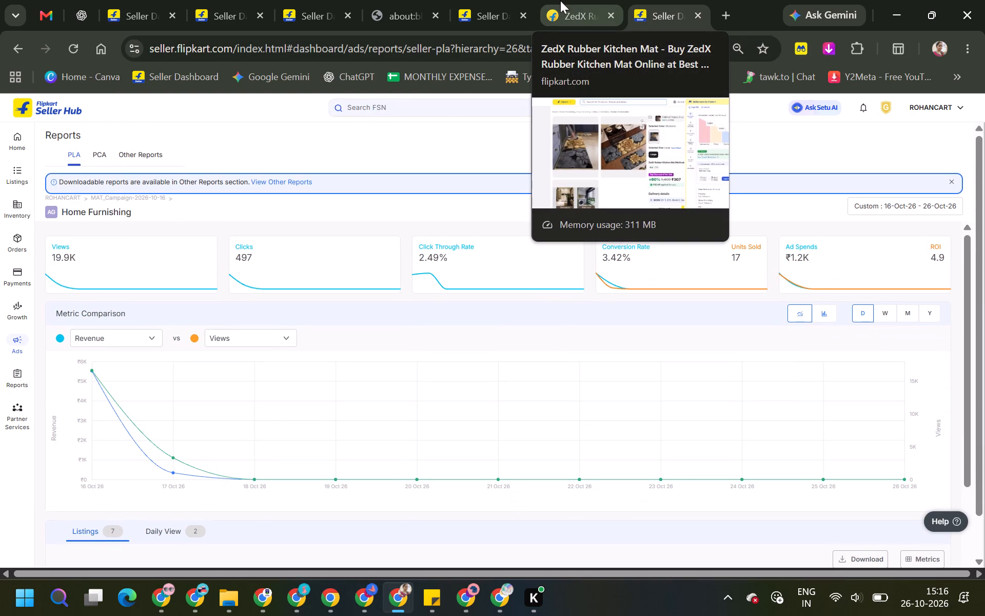
scroll(603, 110, "up", 4)
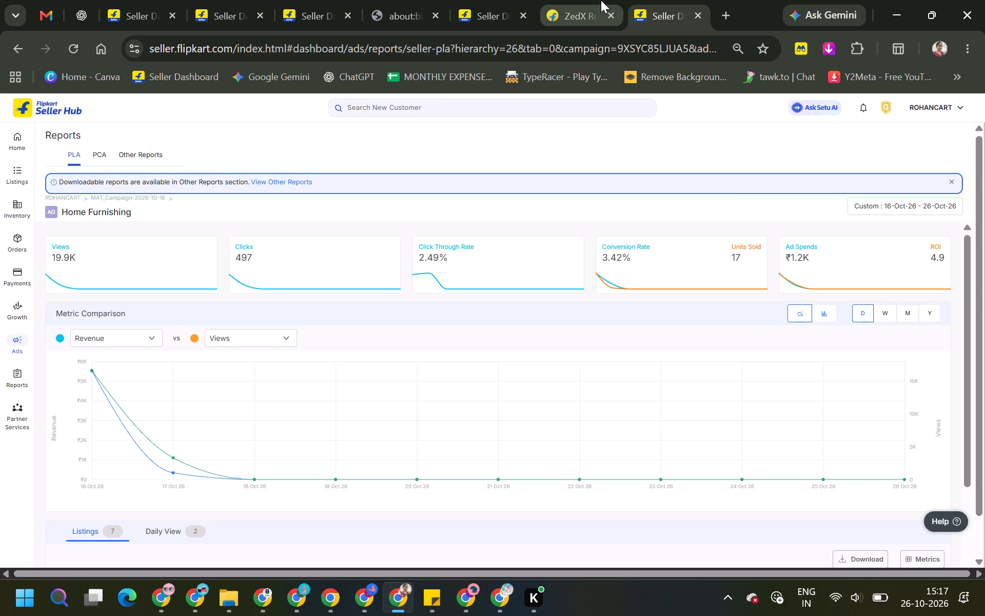
left_click(579, 6)
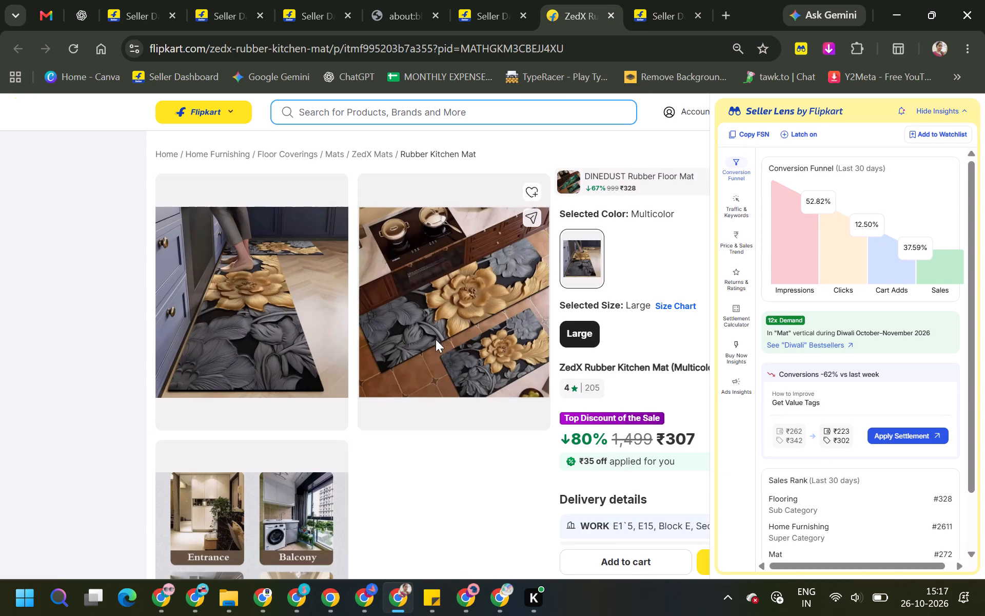
scroll(436, 338, "down", 4)
scroll(439, 355, "up", 3)
left_click(514, 0)
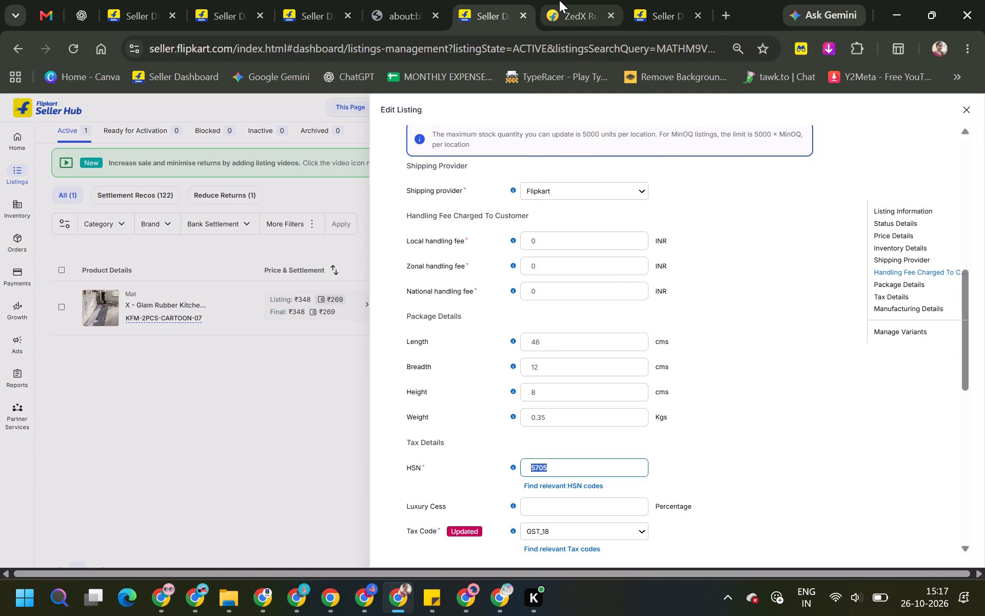
Find the ZedX mat in ROHANCART's listings by product ID MATHGKM3CBEJJ4XU, copied from its product page, and open it for editing.
left_click(587, 0)
double_click(542, 49)
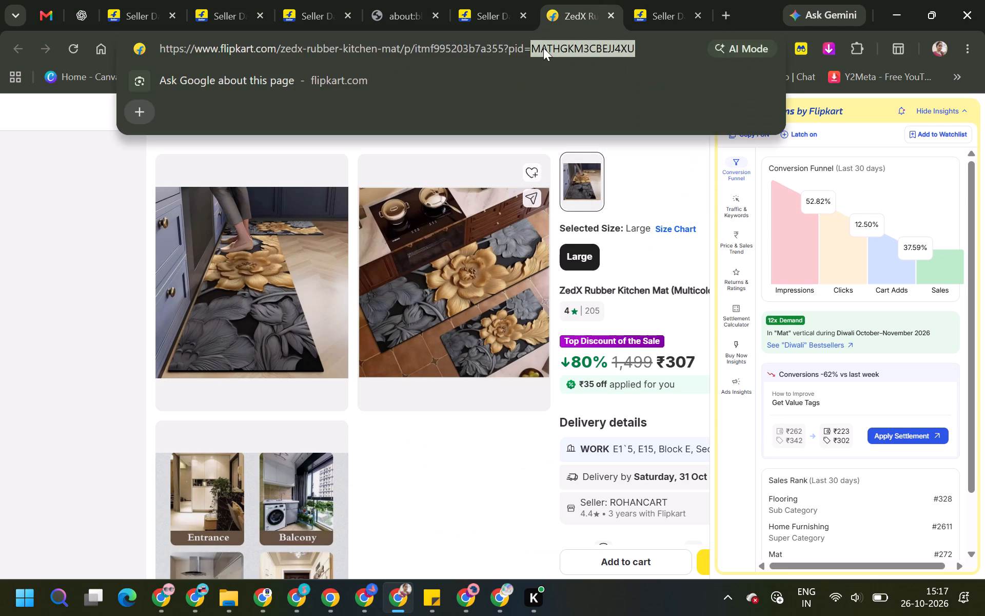
key("ctrl+c")
left_click(495, 0)
left_click(968, 105)
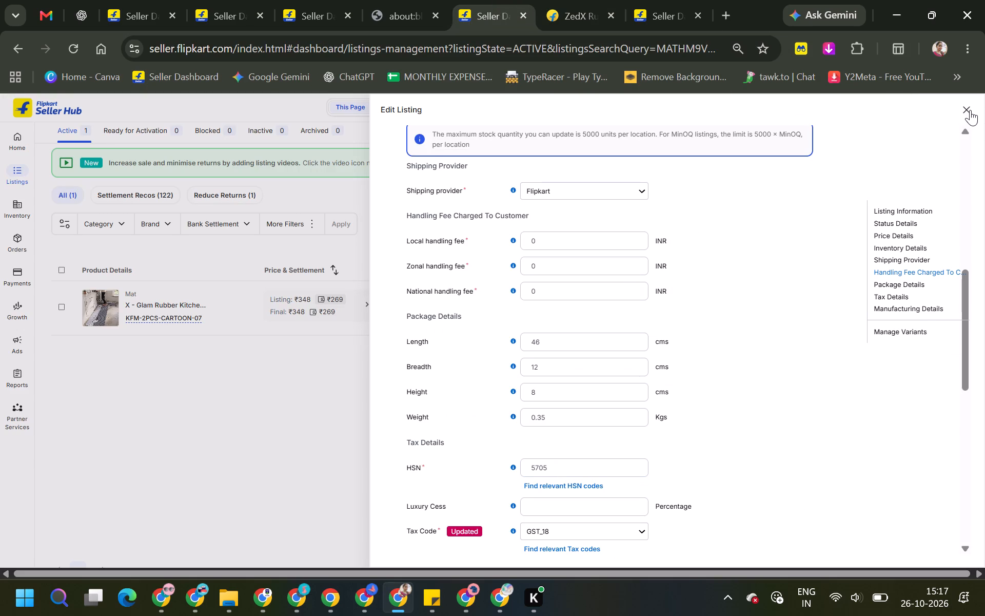
left_click(489, 106)
key("ctrl+a")
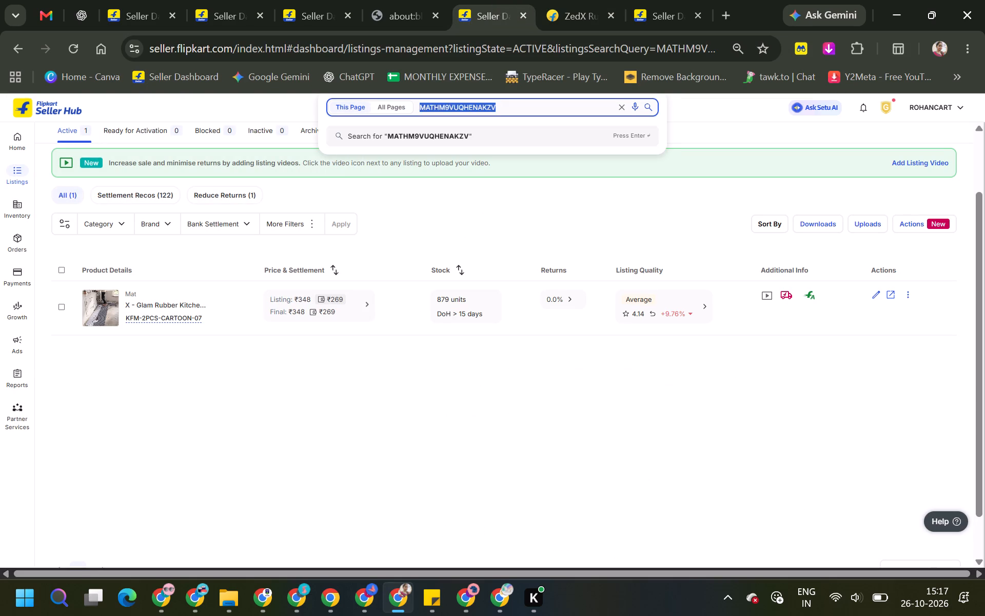
key("ctrl+v")
key("Return")
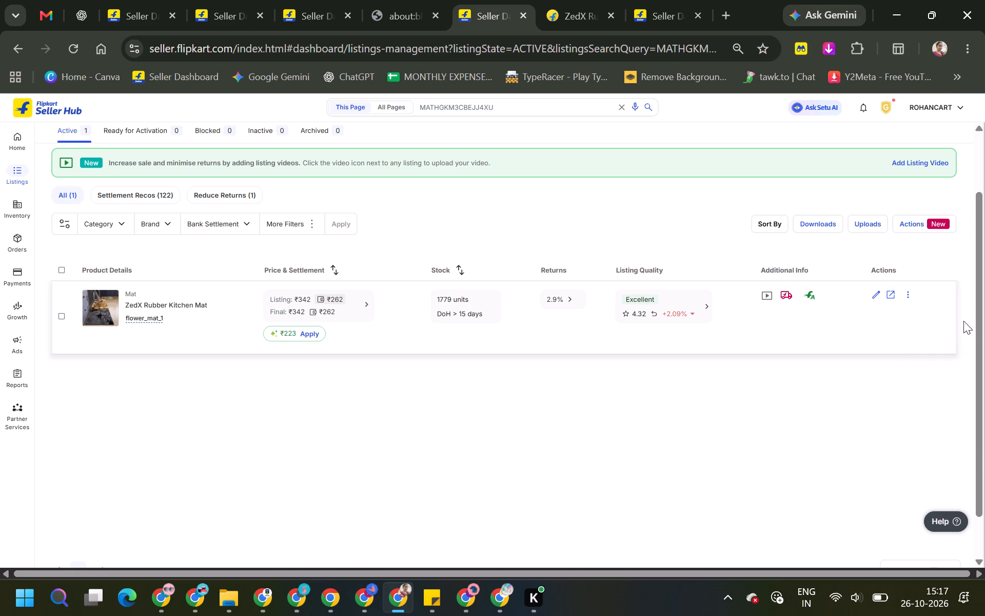
left_click(878, 296)
Dismiss MEETONLINEZONE's listing confirmation and search its listing creation page for product ID MATHGKM3CBEJJ4XU.
key("alt+Tab")
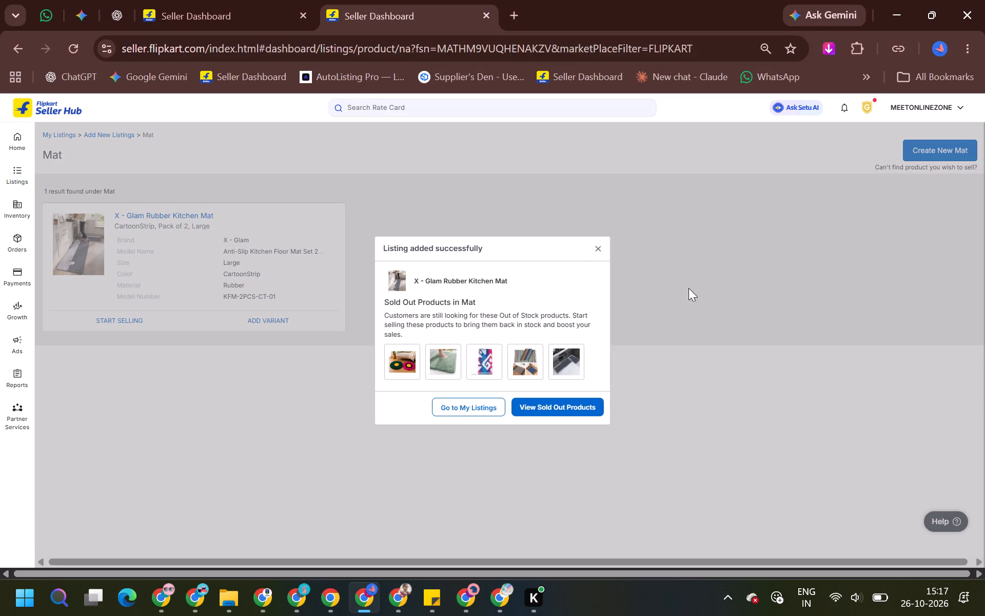
left_click(596, 247)
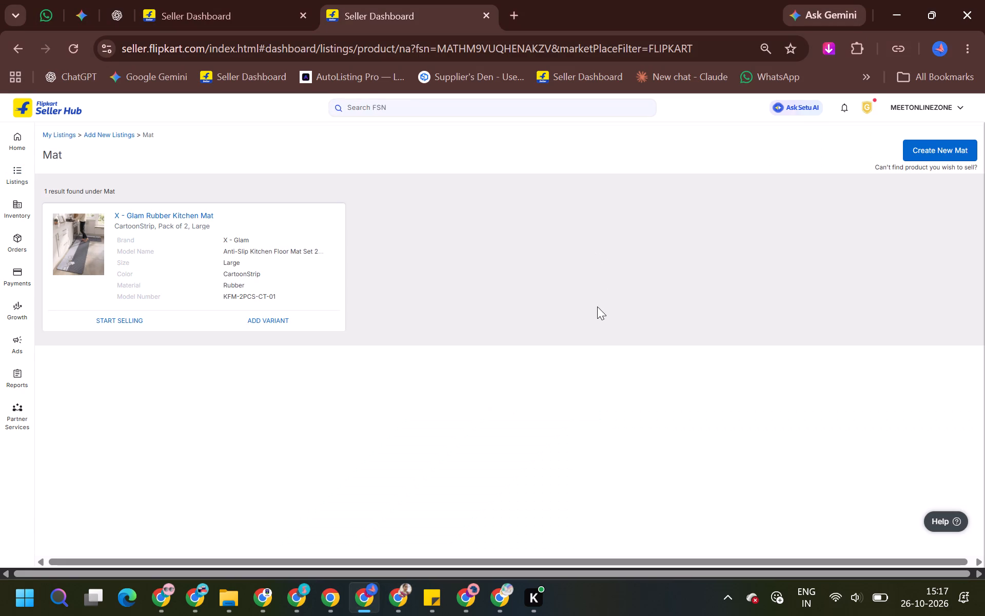
key("alt+Tab")
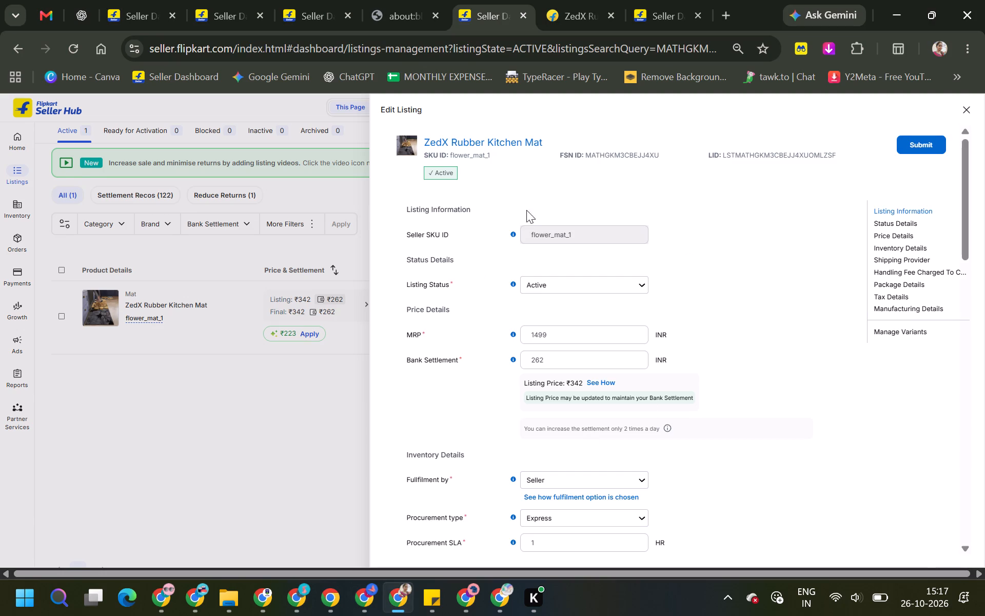
key("alt+Tab")
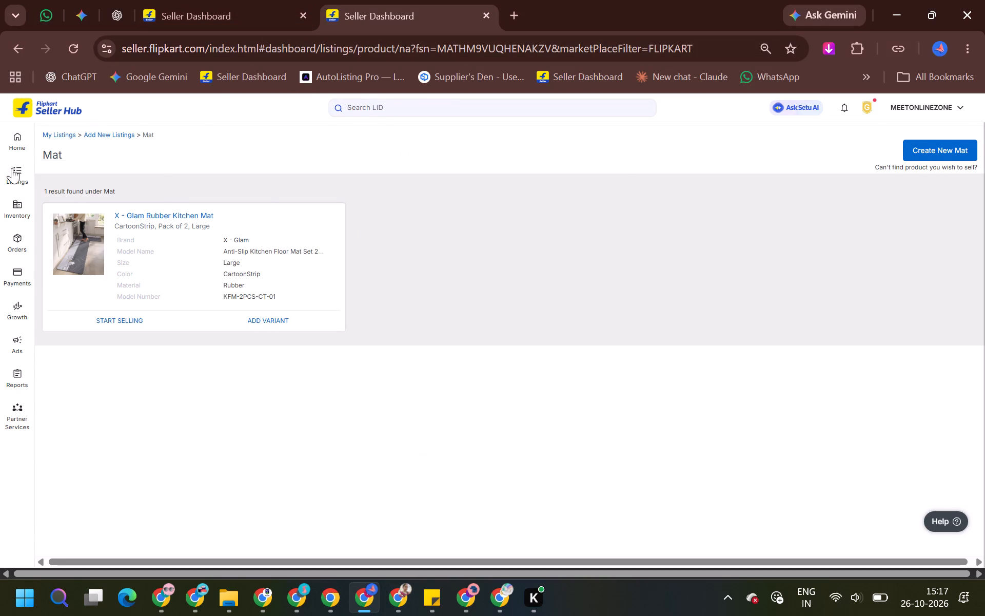
left_click(98, 192)
left_click(332, 182)
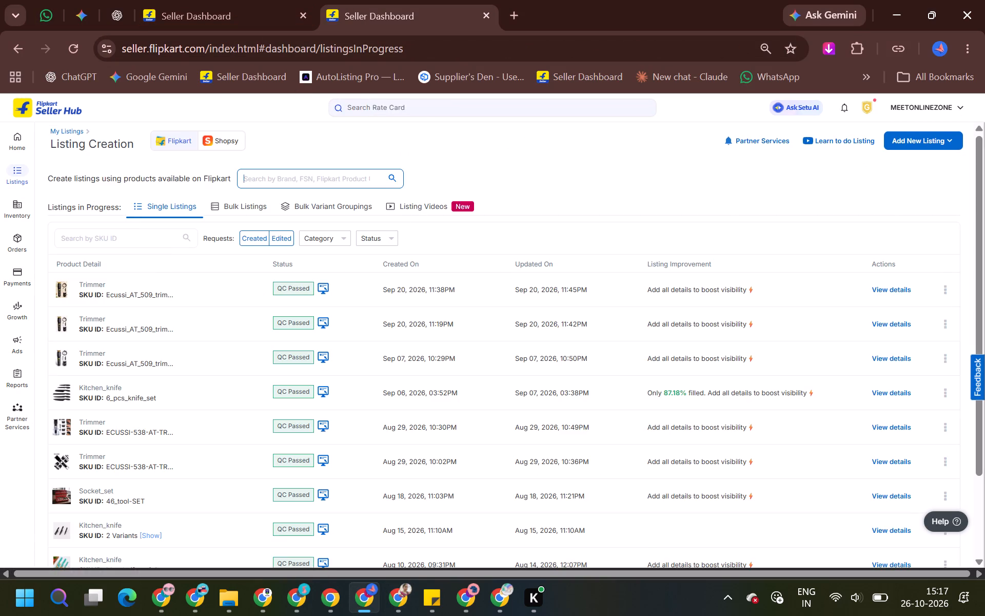
key("alt+Tab")
key("alt+Tab")
key("ctrl+v")
key("Return")
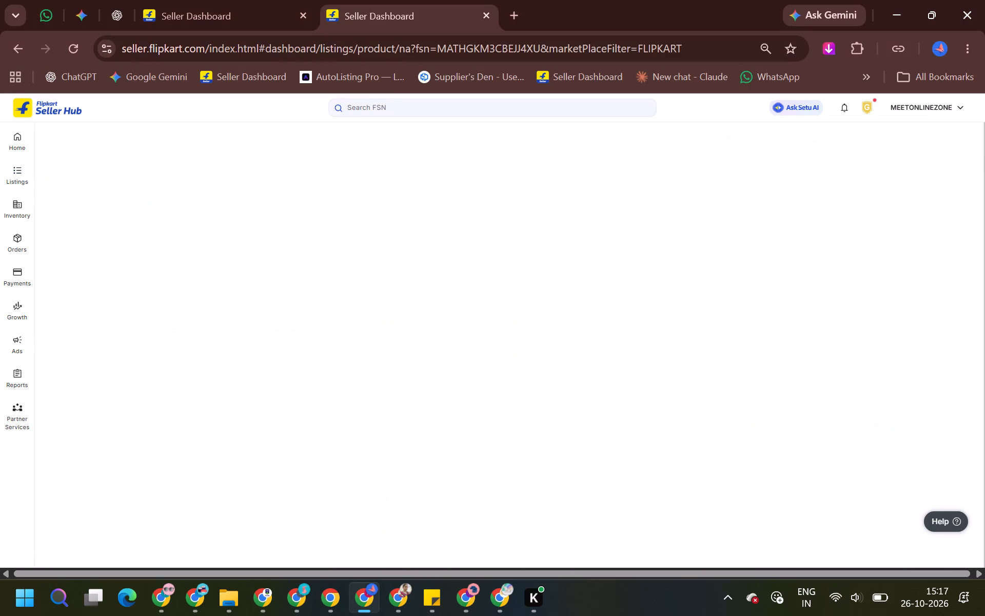
key("alt+Tab")
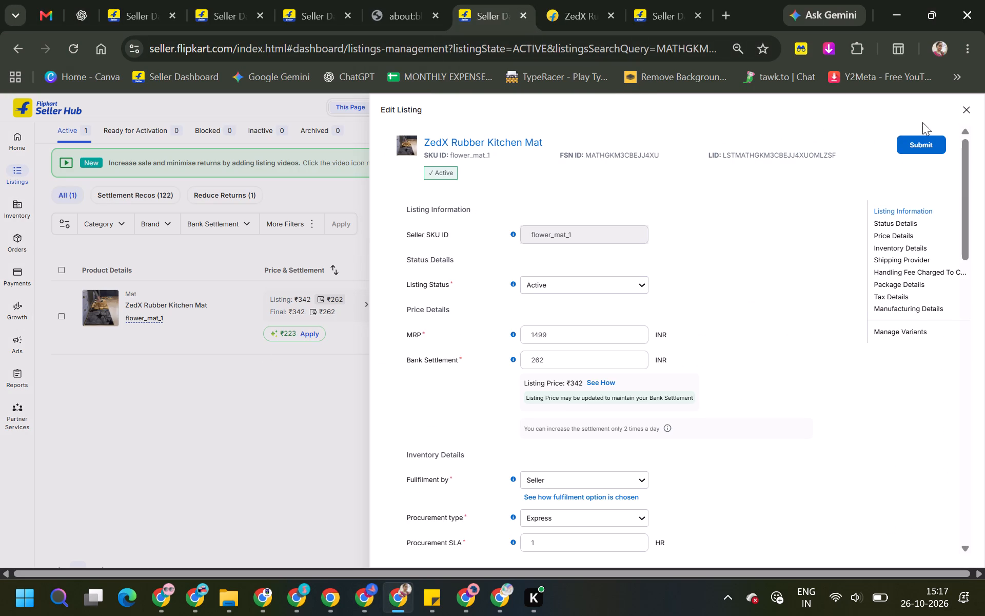
key("alt+Tab")
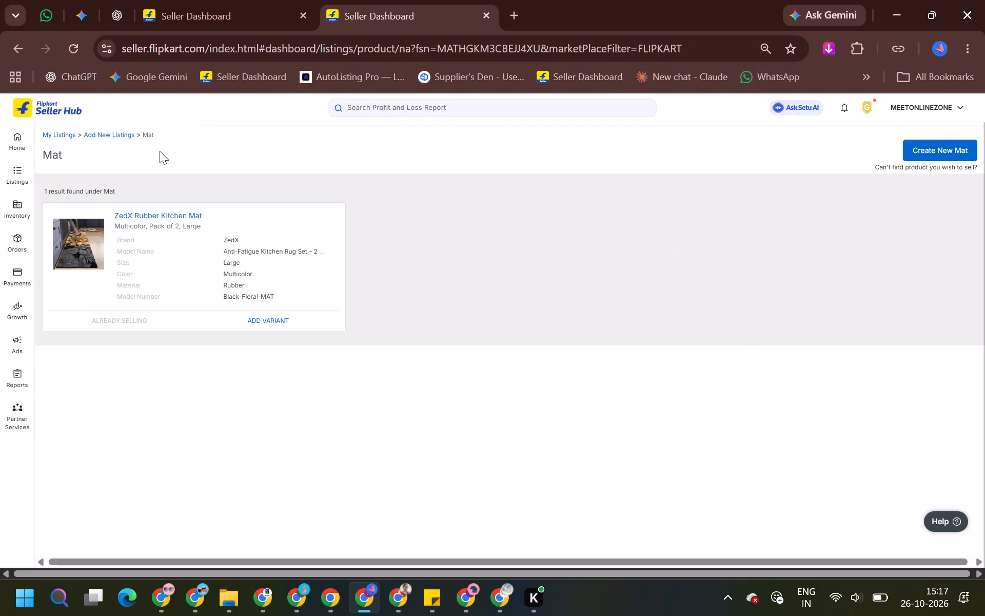
Search MEETONLINEZONE's own active listings for product ID MATHGKM3CBEJJ4XU.
left_click(227, 6)
left_click(344, 0)
left_click(9, 173)
left_click(427, 108)
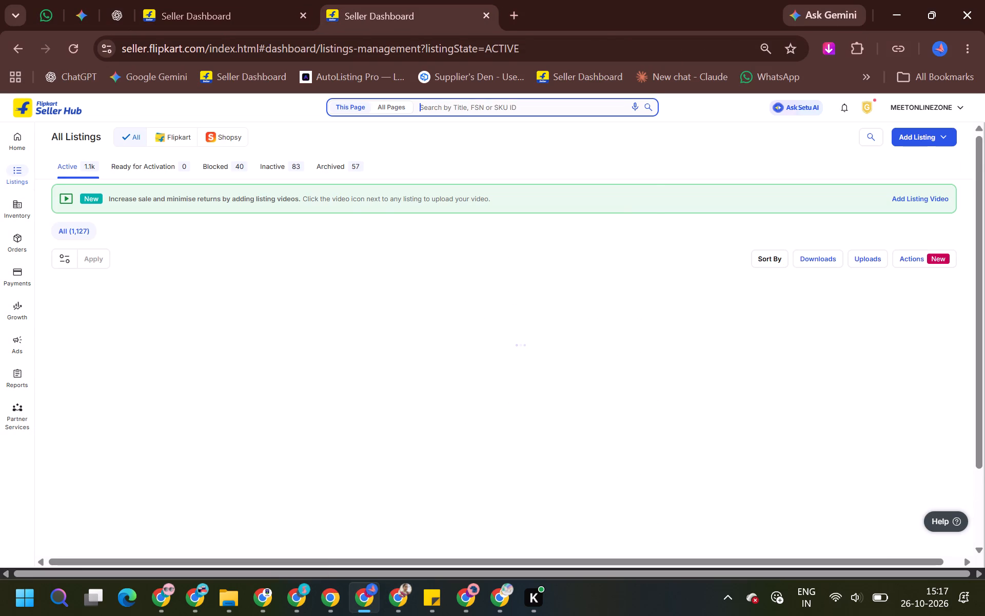
key("ctrl+v")
key("Return")
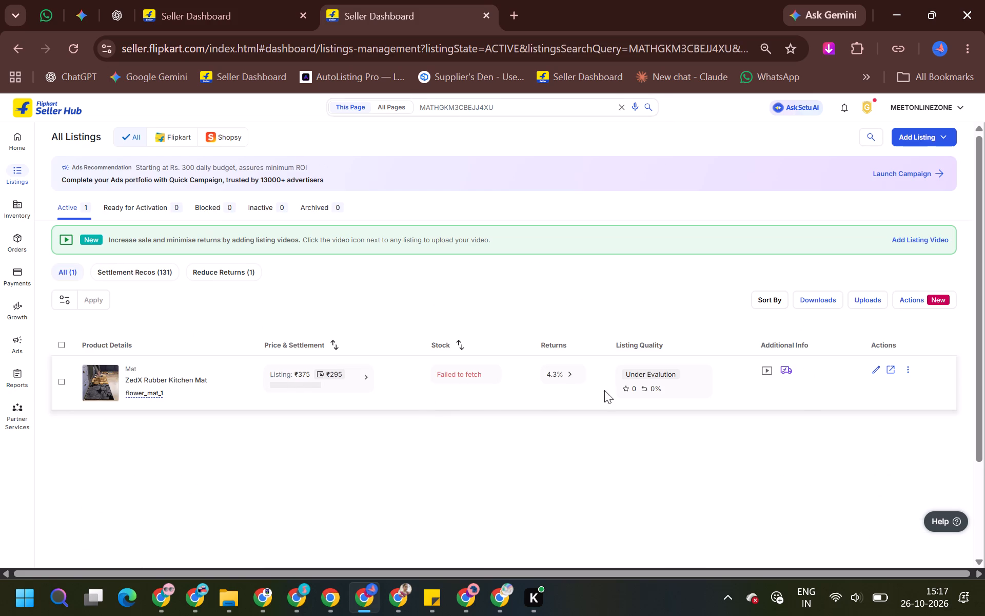
Copy SKU flower_mat_1 from MEETONLINEZONE's ZedX Rubber Kitchen Mat listing and add it on a new line at the end of the mapping note.
left_click_drag(194, 395, 129, 395)
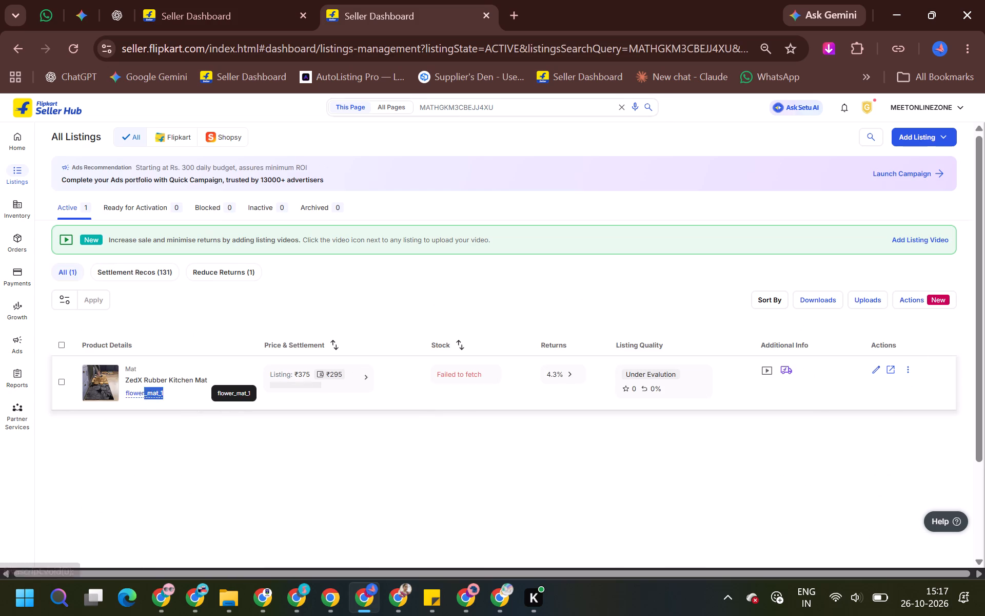
left_click_drag(129, 395, 128, 398)
left_click(188, 455)
left_click_drag(179, 401, 167, 405)
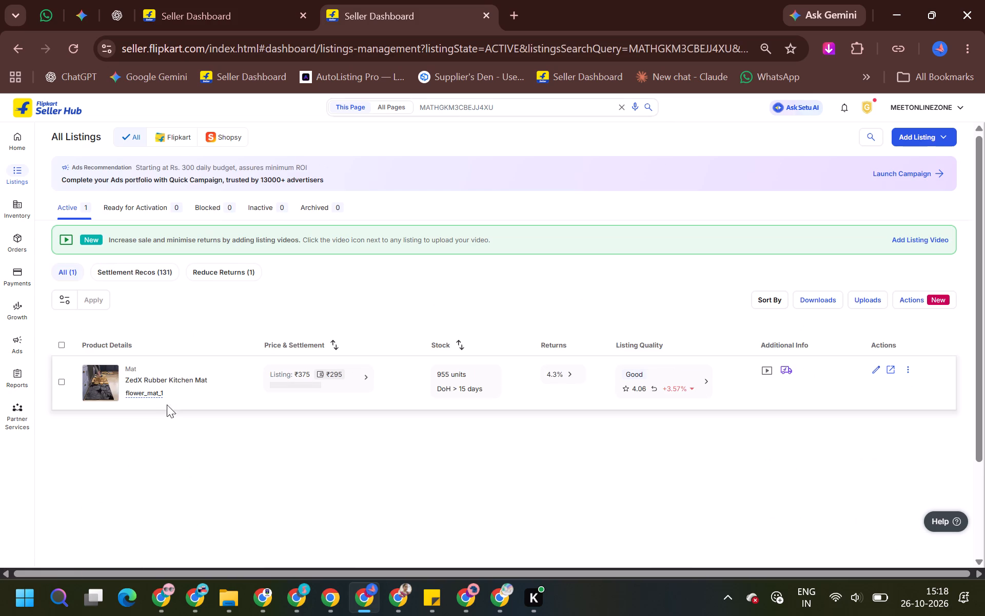
left_click_drag(167, 405, 127, 394)
key("ctrl+c")
key("ctrl+c")
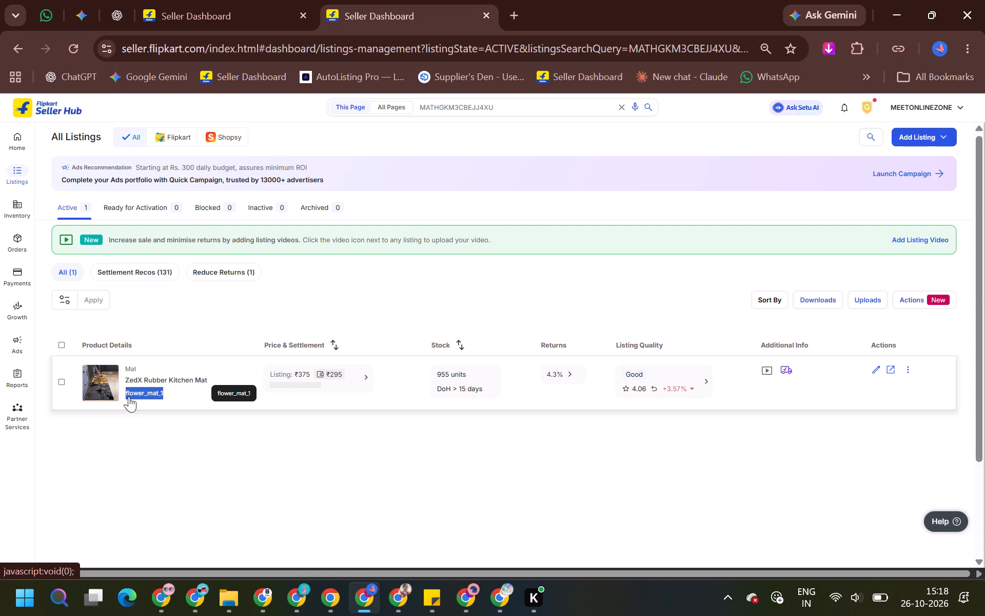
left_click(439, 599)
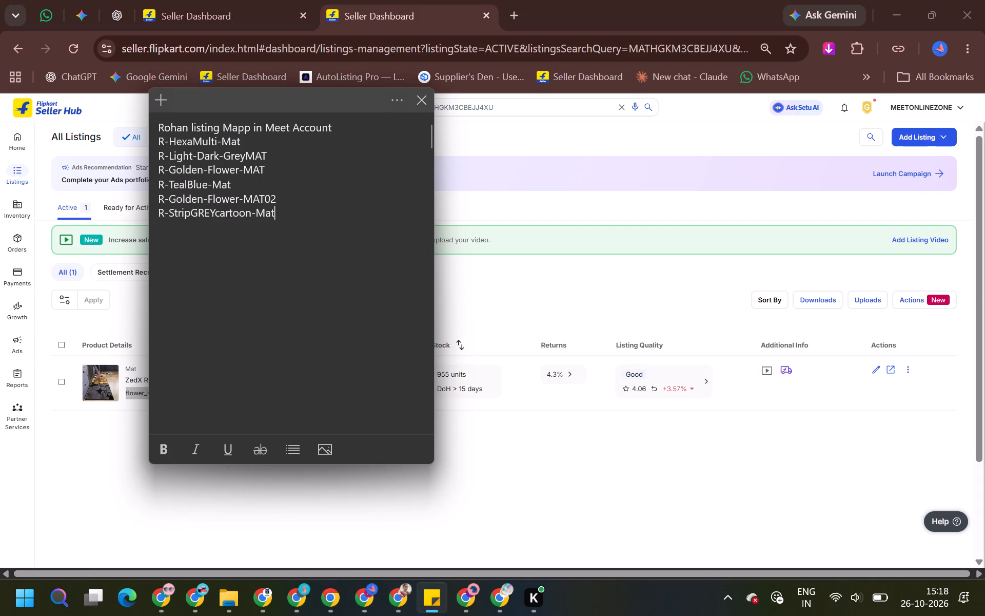
key("Return")
key("ctrl+v")
left_click(577, 438)
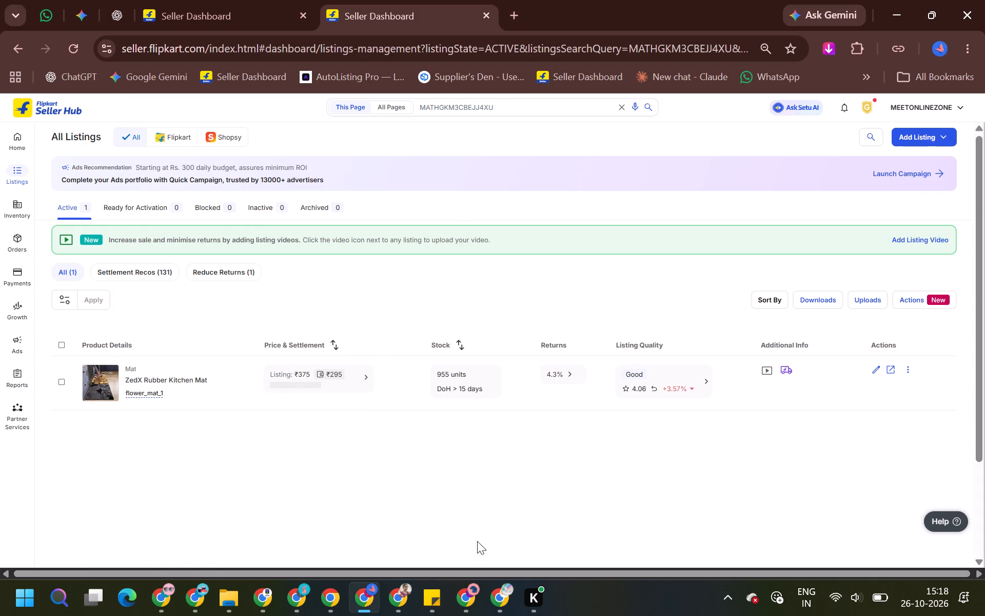
Return to ROHANCART's listings and close the ZedX Rubber Kitchen Mat's listing editor without submitting.
left_click(466, 593)
left_click(475, 610)
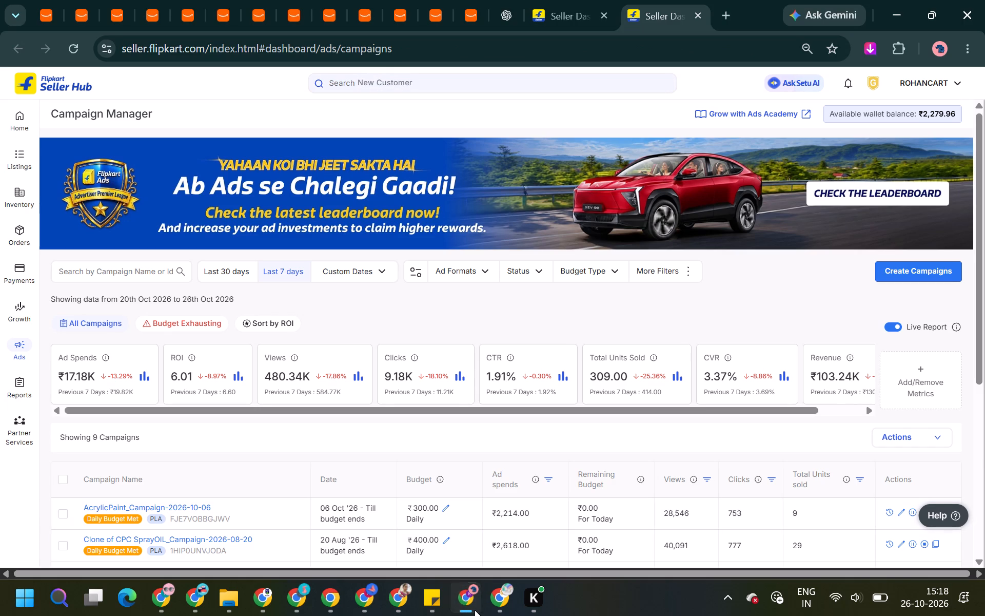
left_click(398, 600)
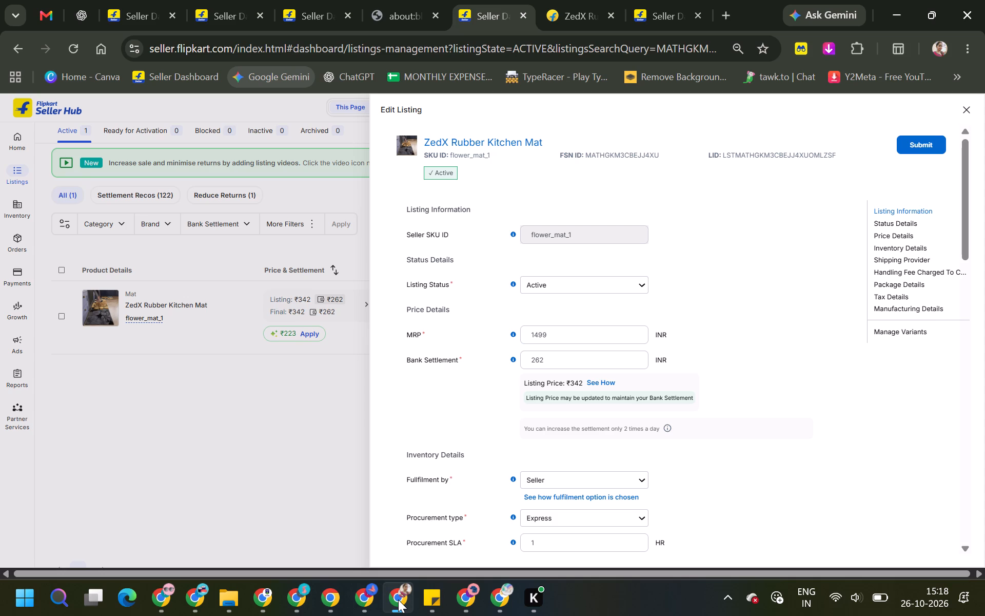
left_click(964, 112)
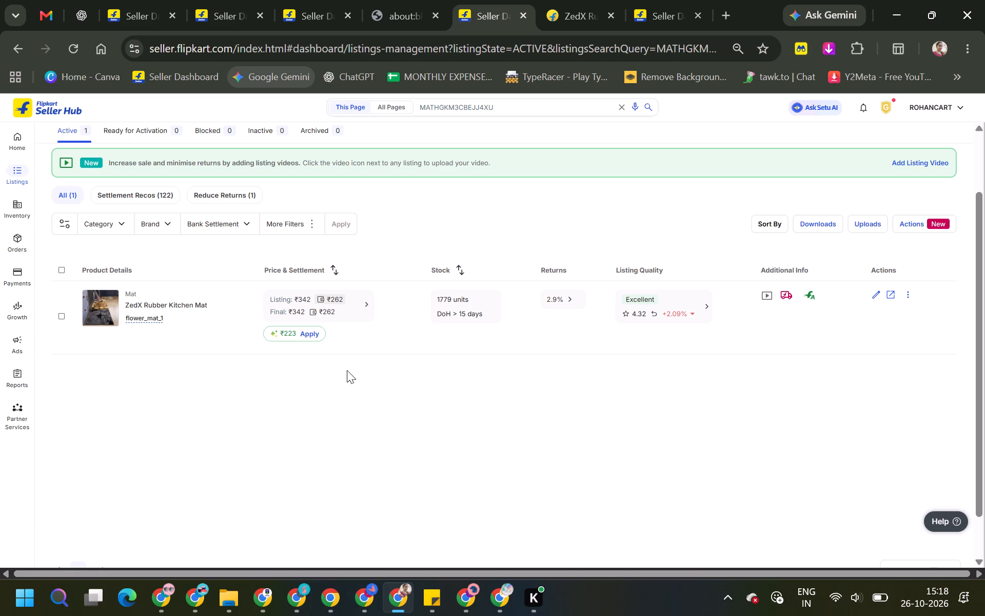
Close the blank page and the ZedX Rubber Kitchen Mat's product page, keeping ROHANCART's listings and ad reports open.
left_click(569, 0)
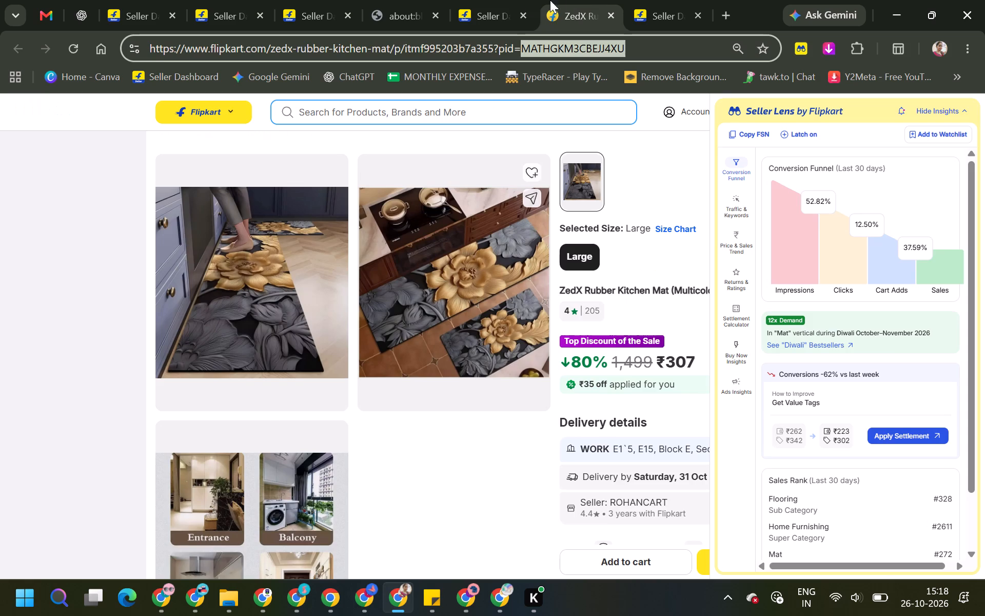
left_click(499, 7)
left_click(422, 0)
left_click(436, 15)
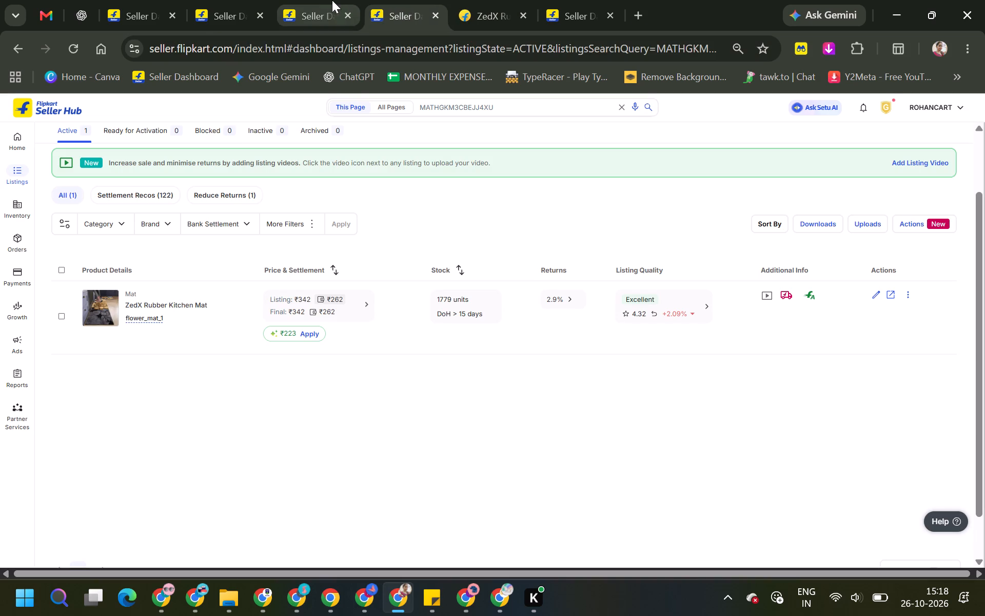
left_click(492, 5)
left_click(559, 5)
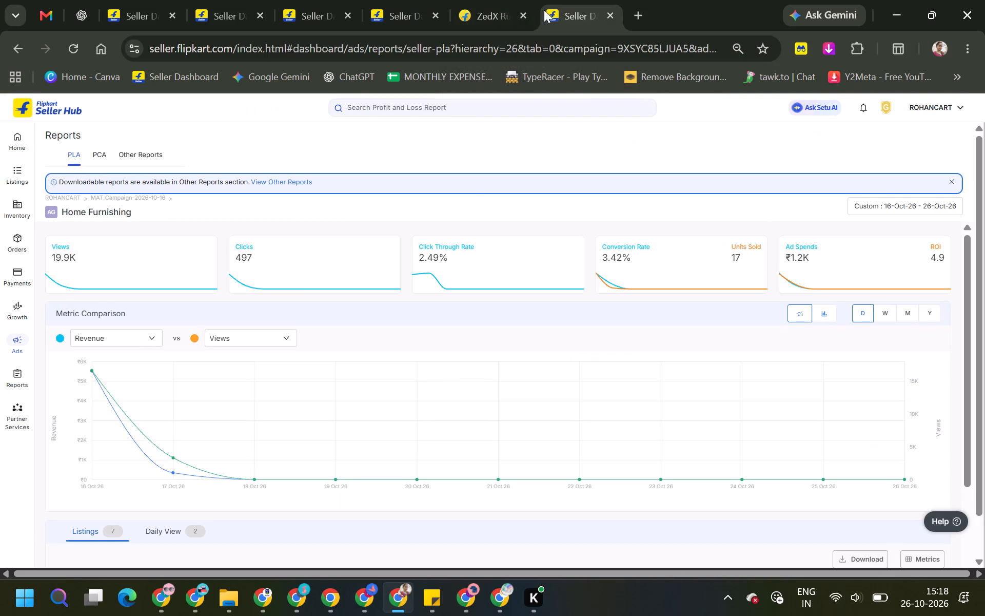
scroll(466, 189, "down", 4)
scroll(420, 220, "down", 2)
scroll(381, 242, "down", 6)
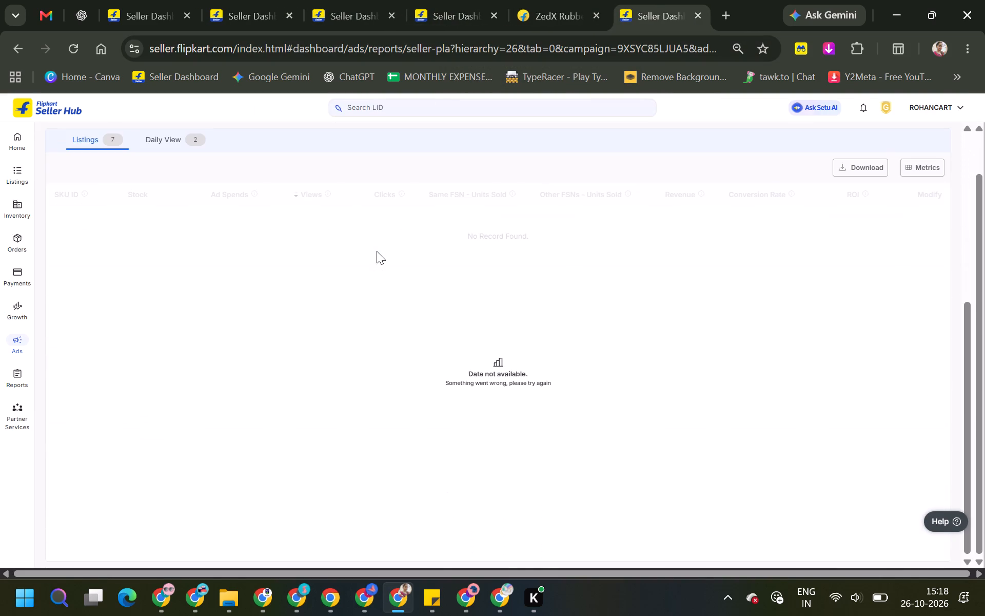
left_click(458, 2)
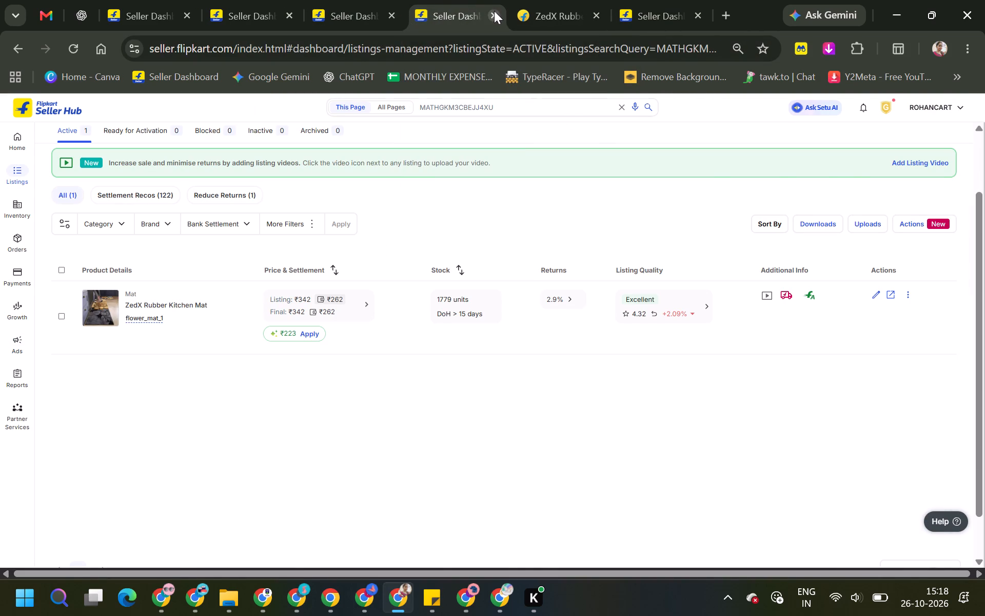
left_click(535, 13)
left_click(597, 19)
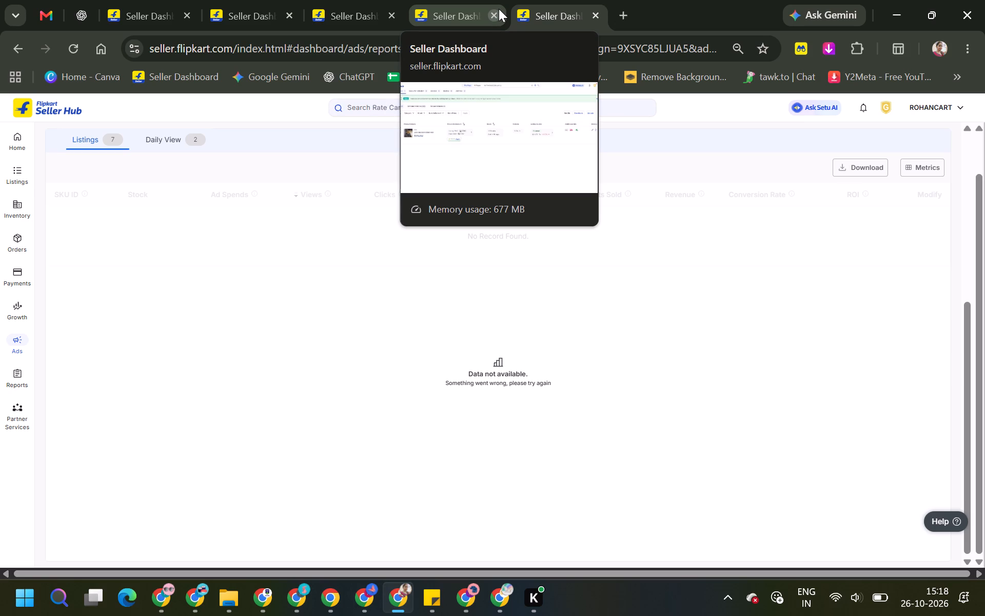
Close the Home Furnishing ad report of MAT_Campaign-2026-10-16.
left_click(516, 0)
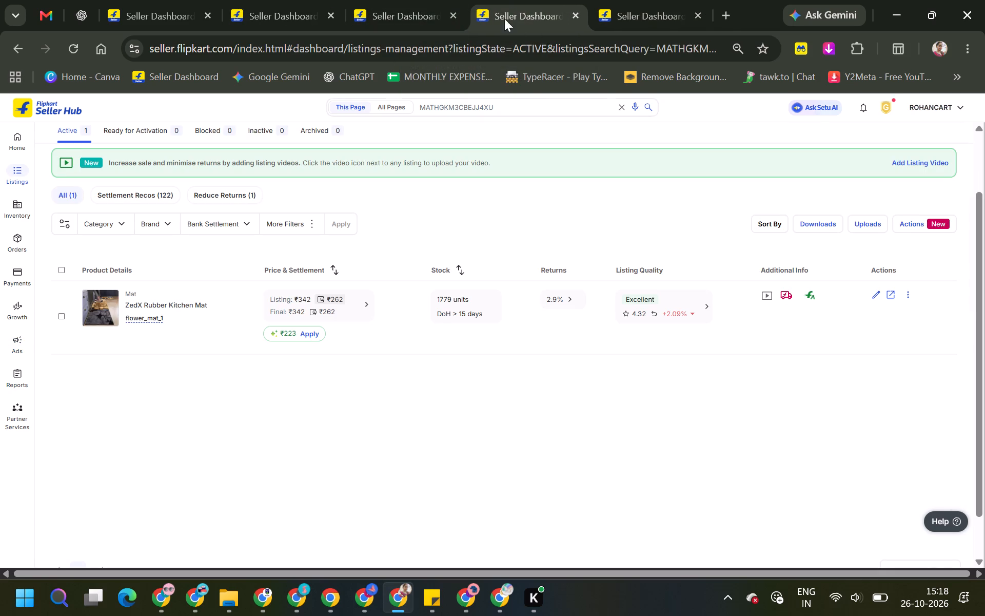
left_click(379, 0)
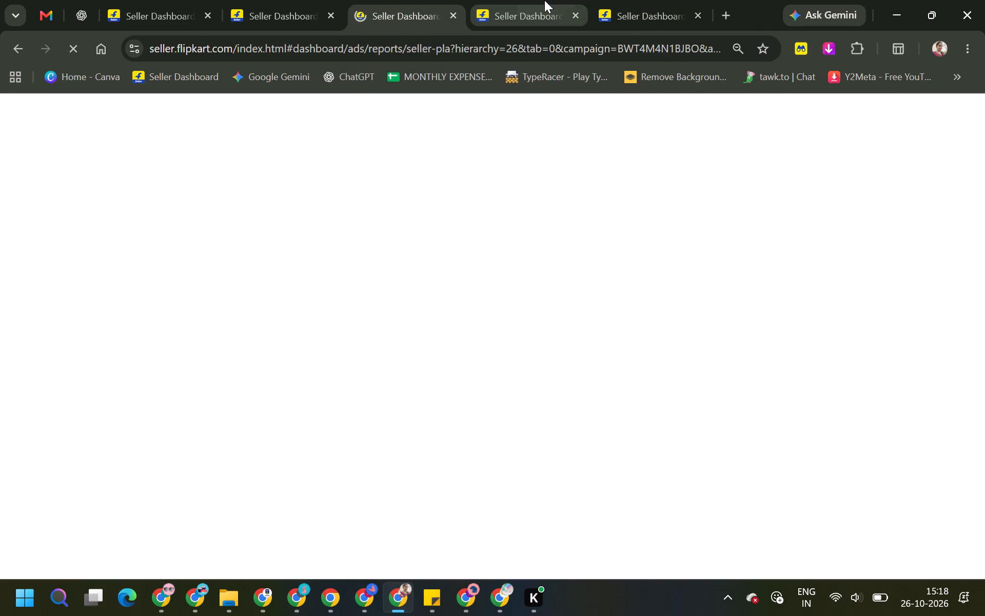
left_click(546, 0)
left_click(633, 14)
left_click(697, 16)
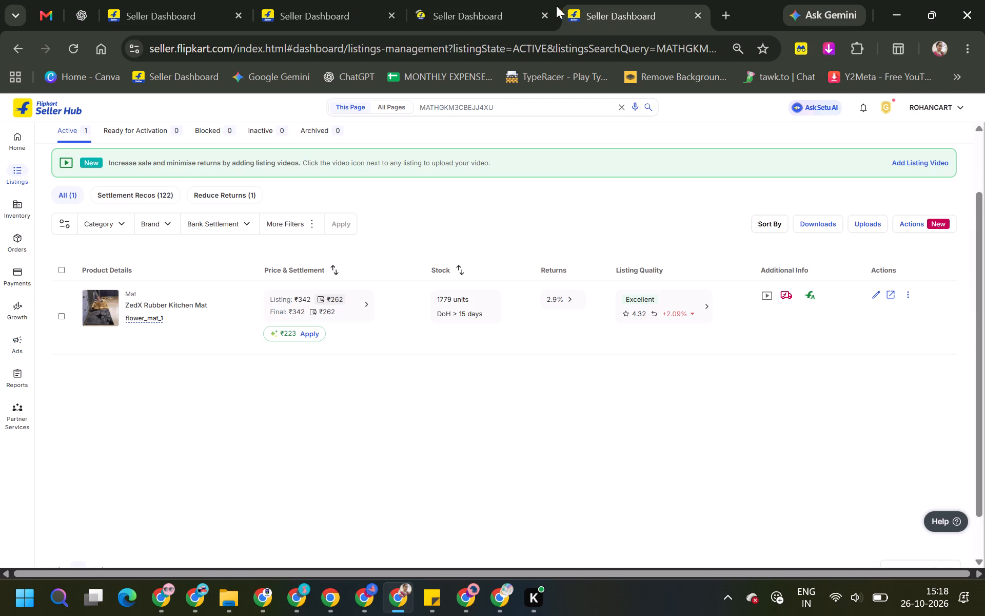
Examine the advertised mats in the Home Furnishing ad report of MAT-Campaign-2026-09-09.
left_click(448, 0)
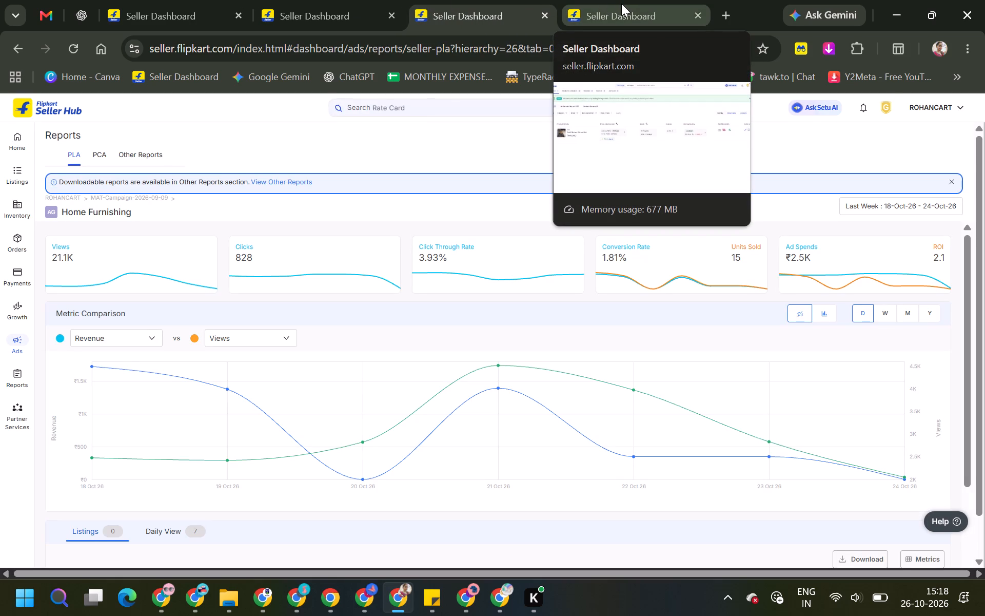
scroll(529, 161, "down", 5)
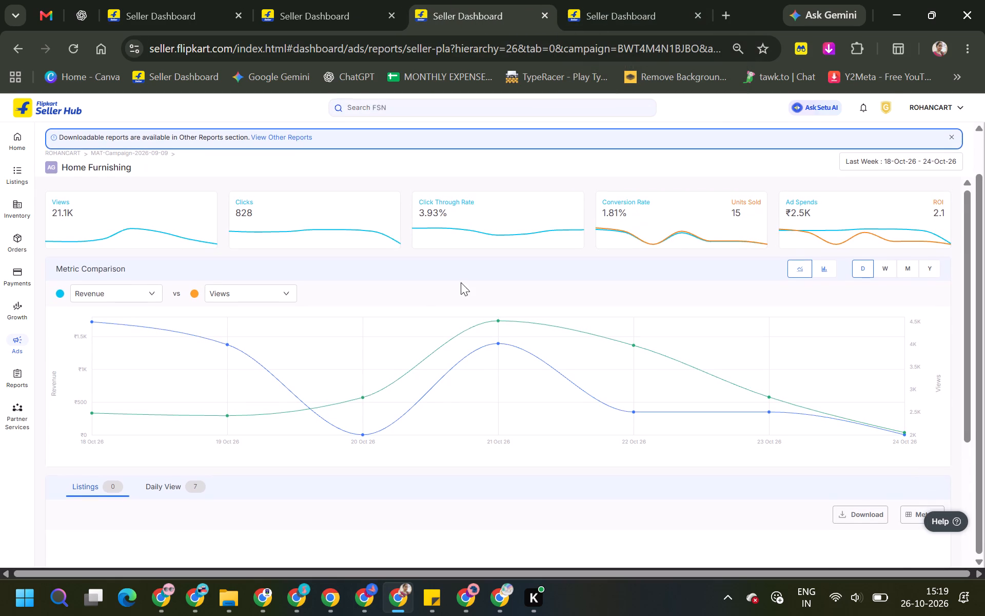
scroll(379, 325, "down", 6)
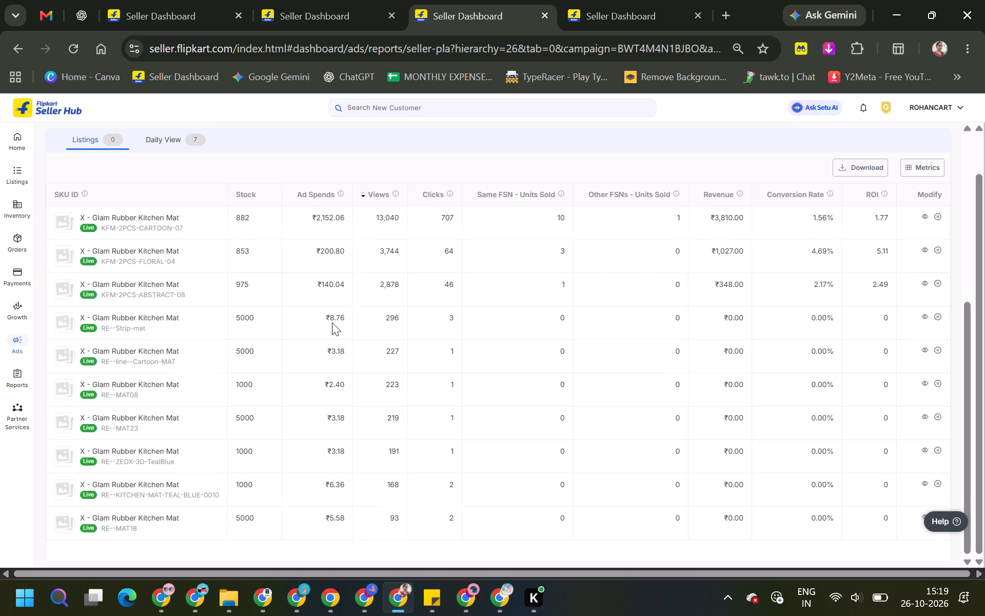
scroll(332, 322, "up", 5)
scroll(336, 317, "down", 8)
left_click(651, 7)
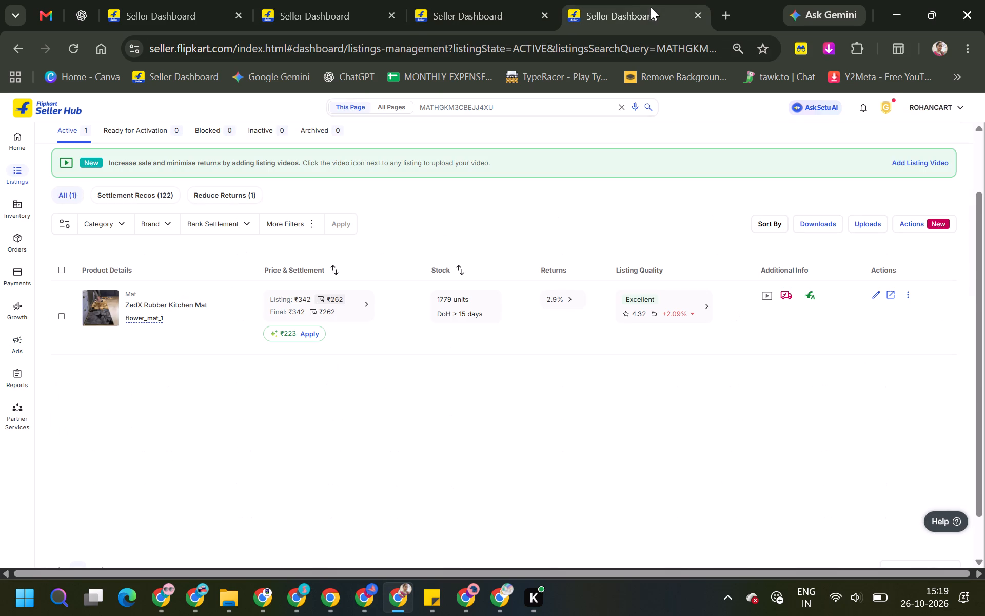
Rearrange ROHANCART's open pages: the Clone-AUG-MOP campaign before Campaign Manager, and the listings page before the MAT-Campaign-2026-09-09 report.
left_click(444, 0)
left_click(338, 0)
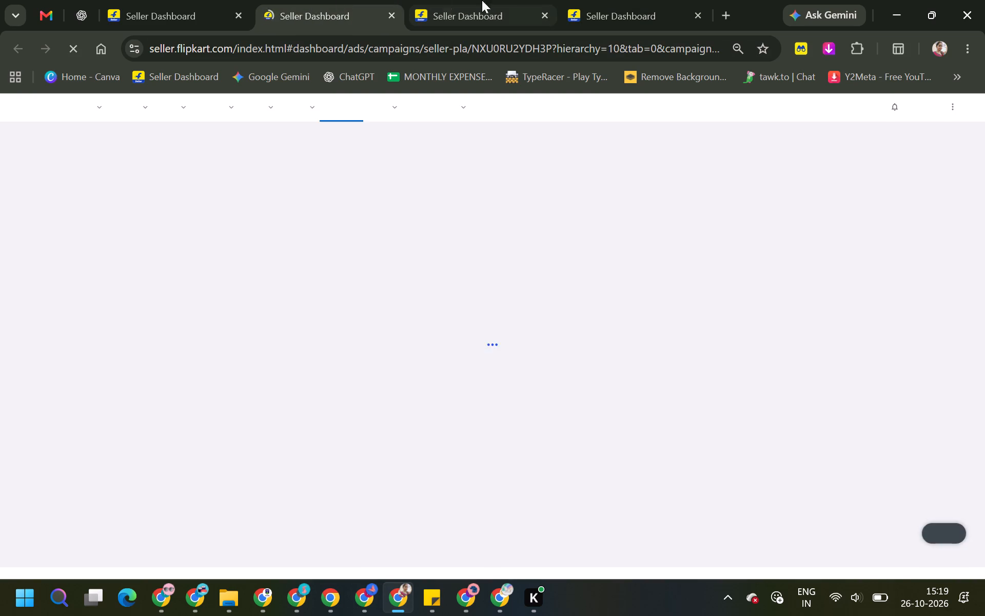
left_click_drag(626, 0, 470, 0)
left_click(340, 0)
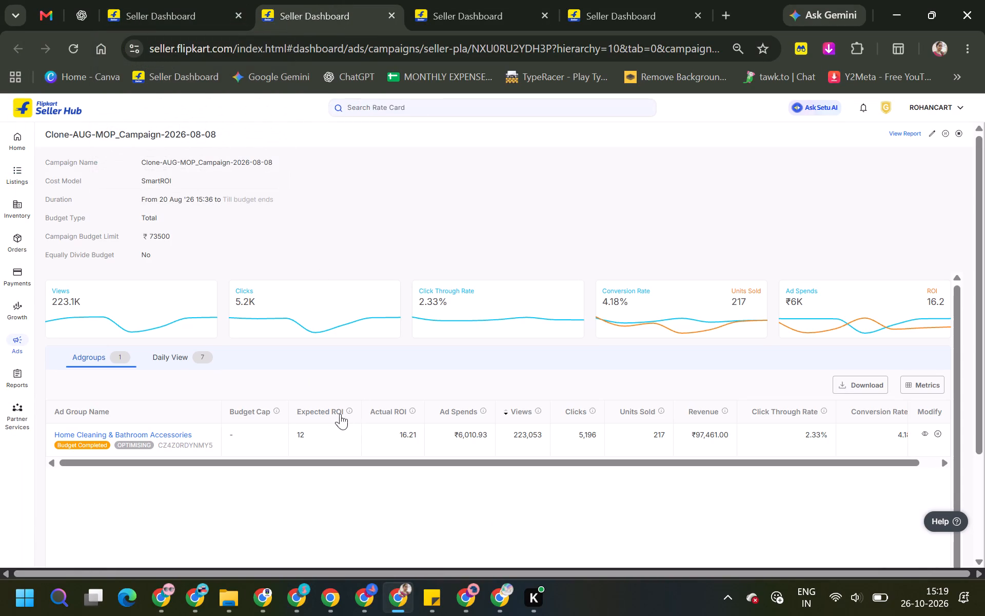
left_click_drag(304, 0, 212, 0)
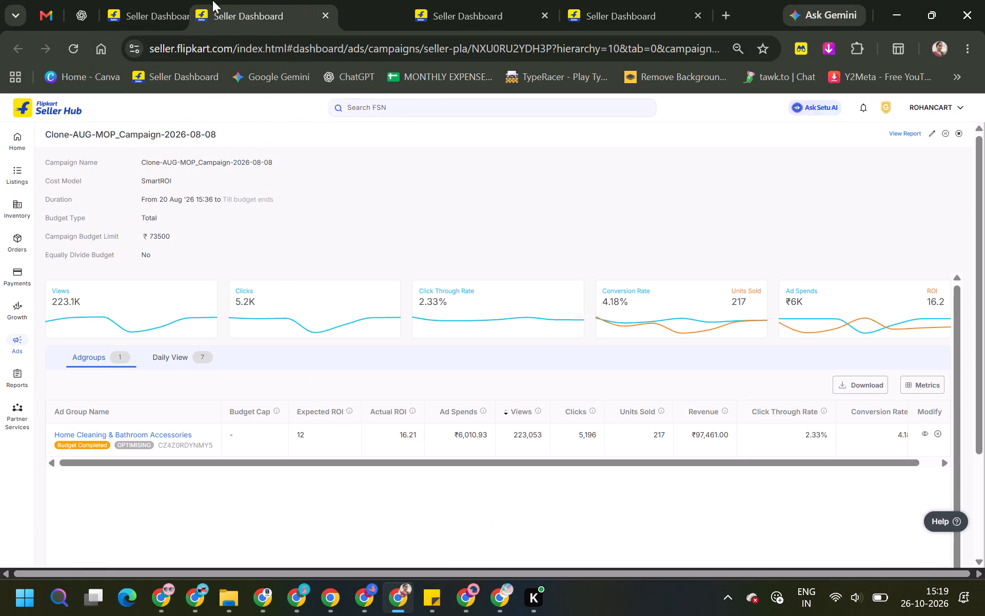
left_click_drag(212, 0, 193, 0)
Review ROHANCART's campaigns in Campaign Manager, checking their status, budgets, ad spends and units sold.
left_click(300, 0)
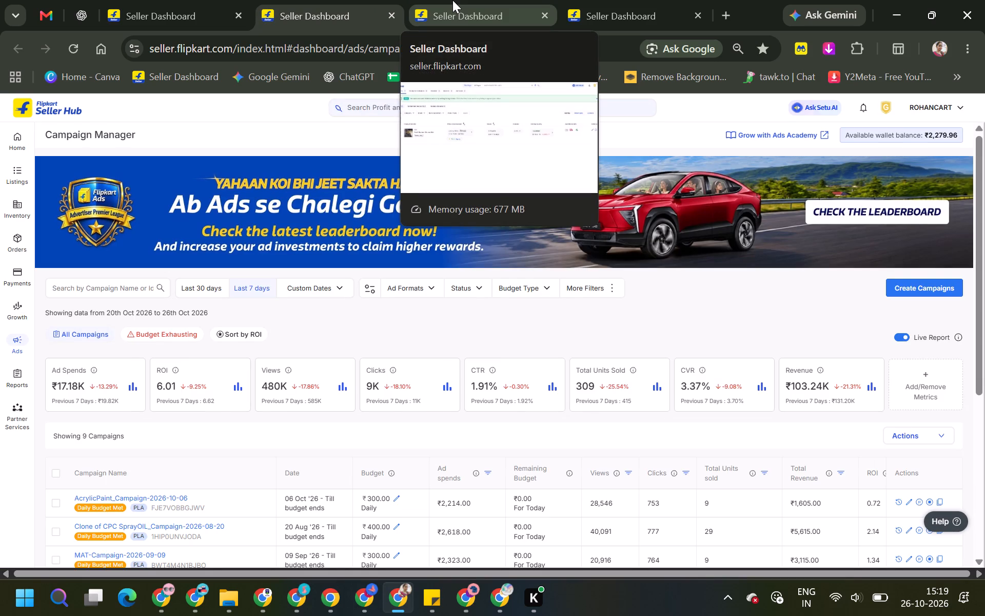
scroll(300, 400, "down", 4)
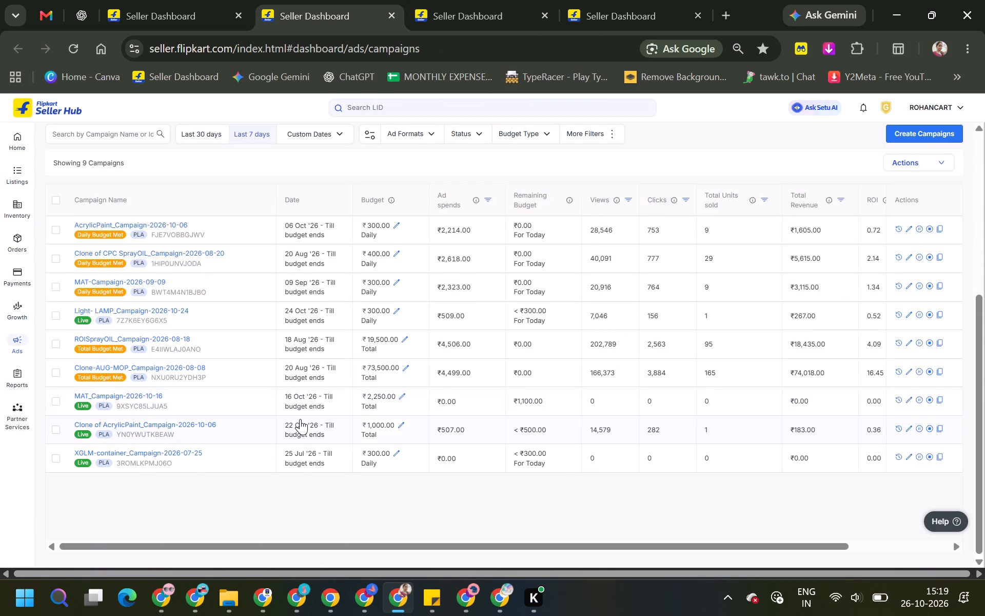
scroll(300, 419, "up", 2)
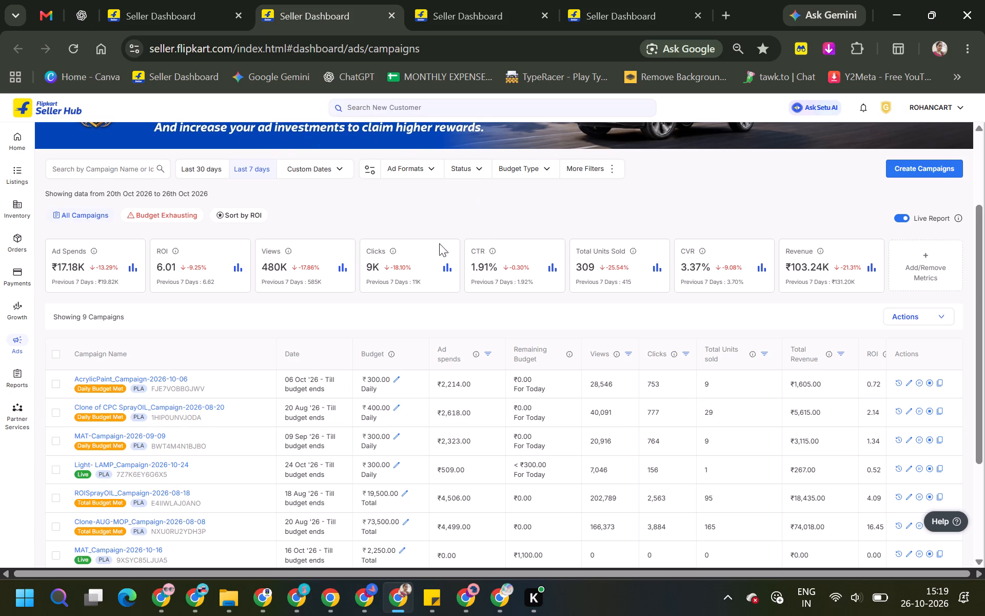
scroll(401, 287, "down", 3)
scroll(339, 342, "up", 2)
scroll(313, 305, "up", 1)
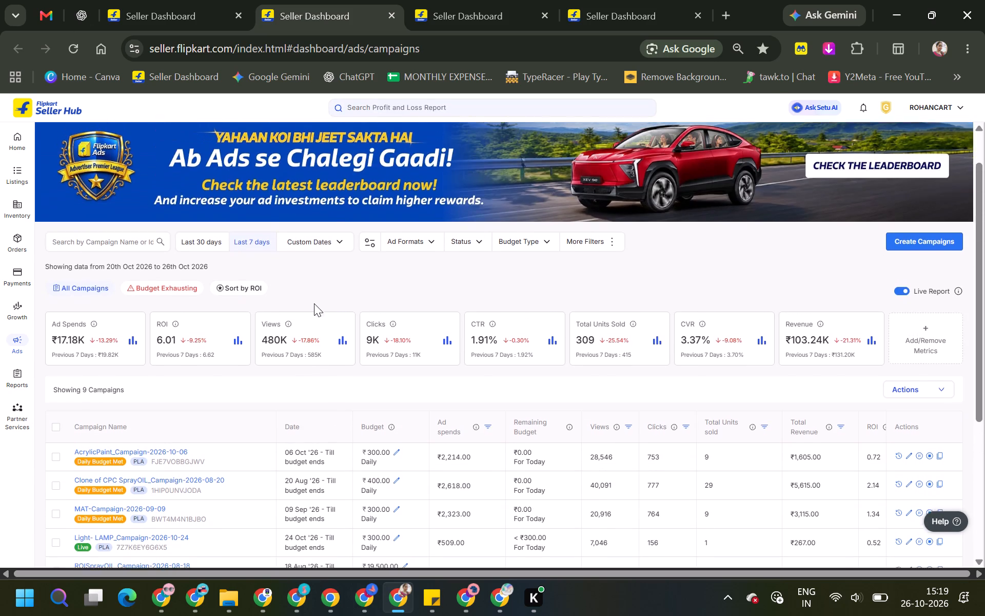
scroll(314, 303, "up", 2)
scroll(314, 303, "down", 2)
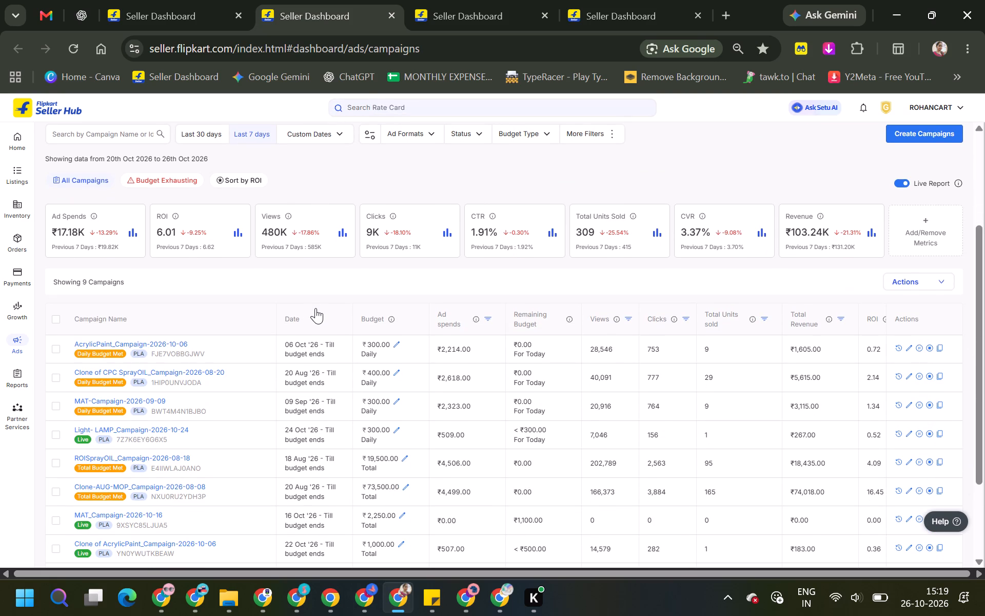
Bring up the MAT-Campaign-2026-09-09 ad report and start a new line below flower_mat_1 in the mapping note.
left_click(484, 0)
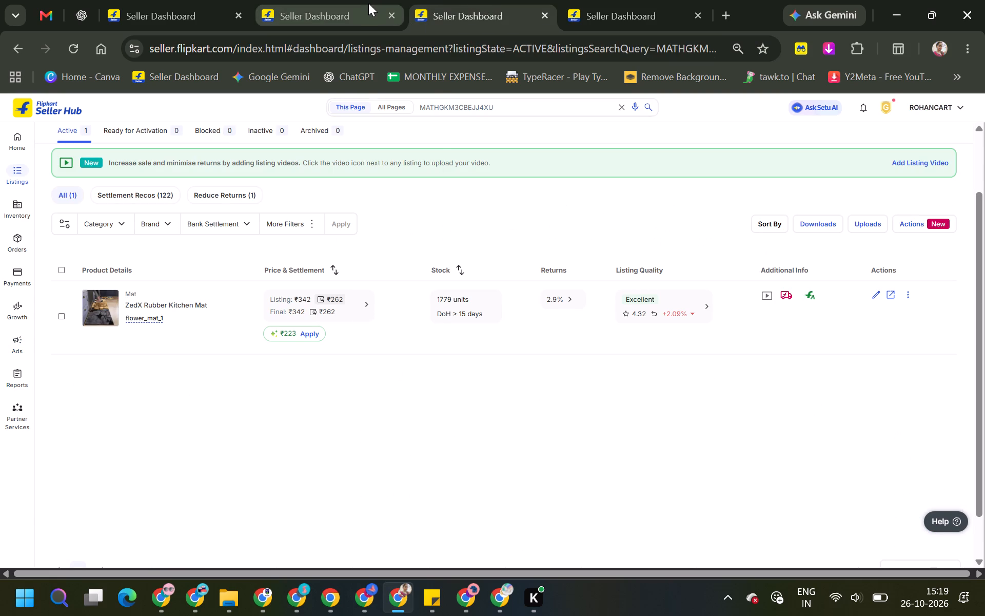
left_click(631, 0)
left_click(467, 0)
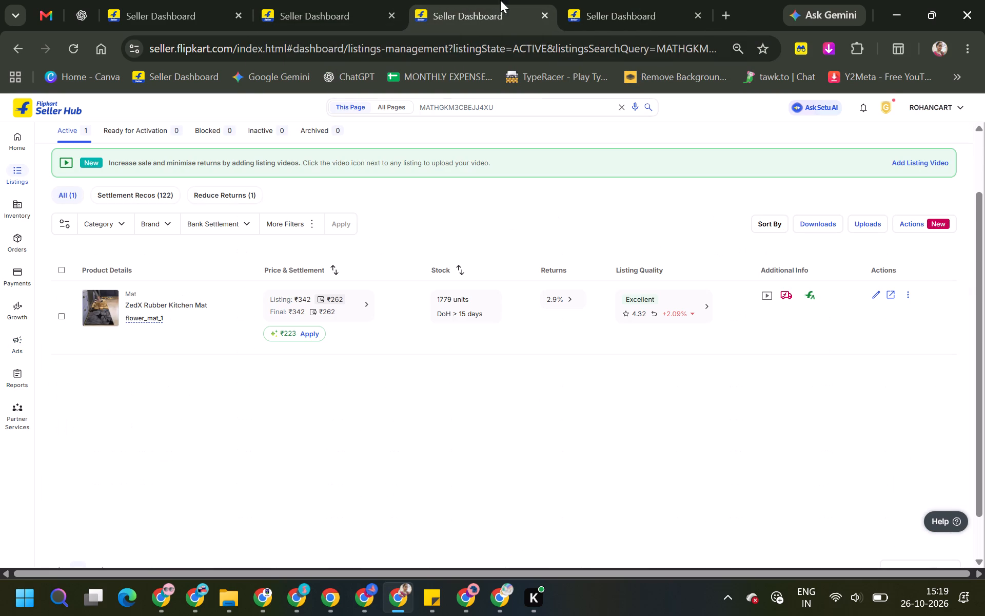
scroll(480, 254, "up", 5)
left_click(587, 0)
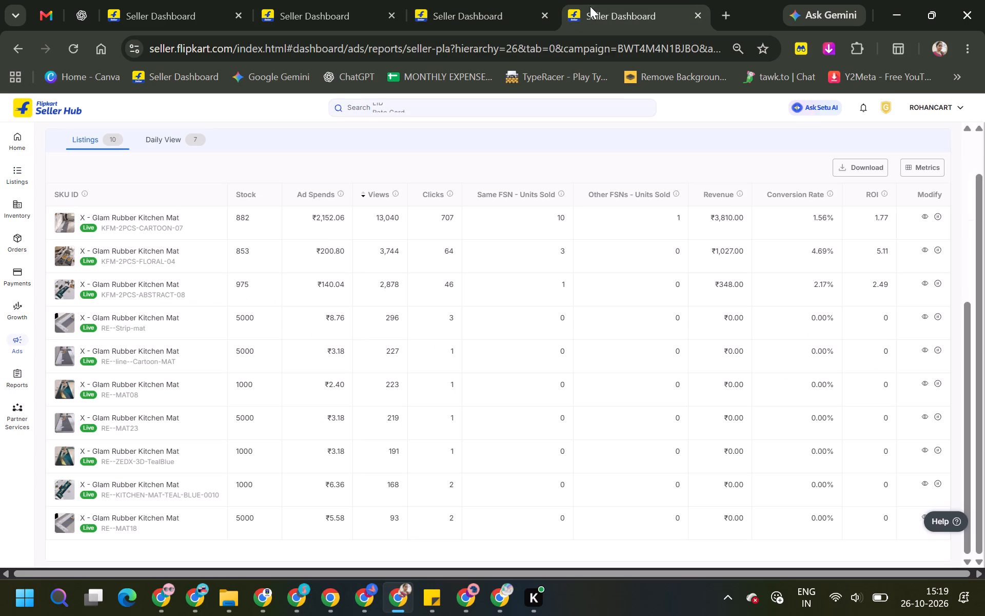
left_click(440, 596)
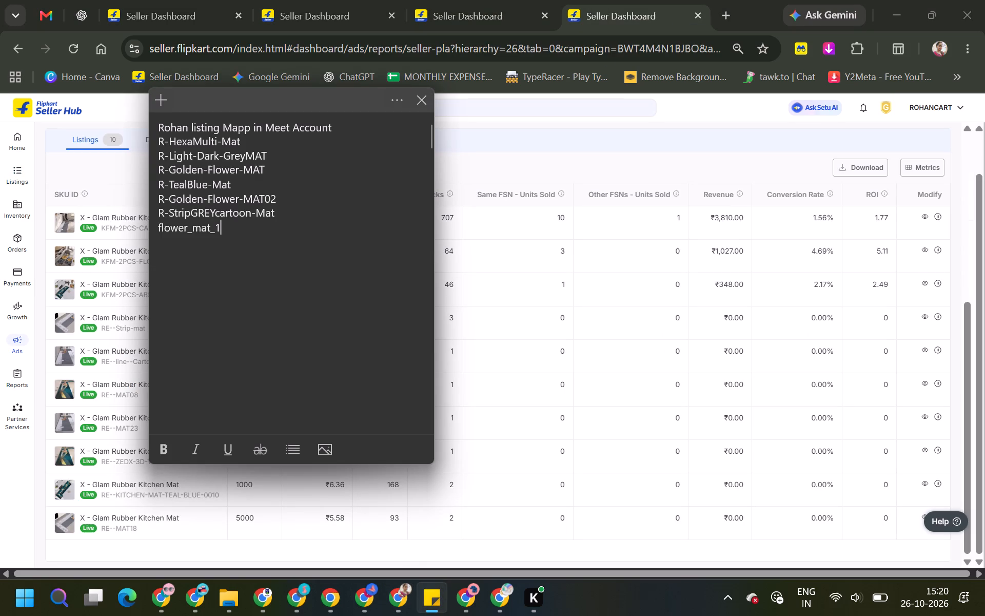
key("Return")
Examine the advertised mats in ROHANCART's MAT-Campaign-2026-09-09 ad report alongside its listings page.
left_click(505, 0)
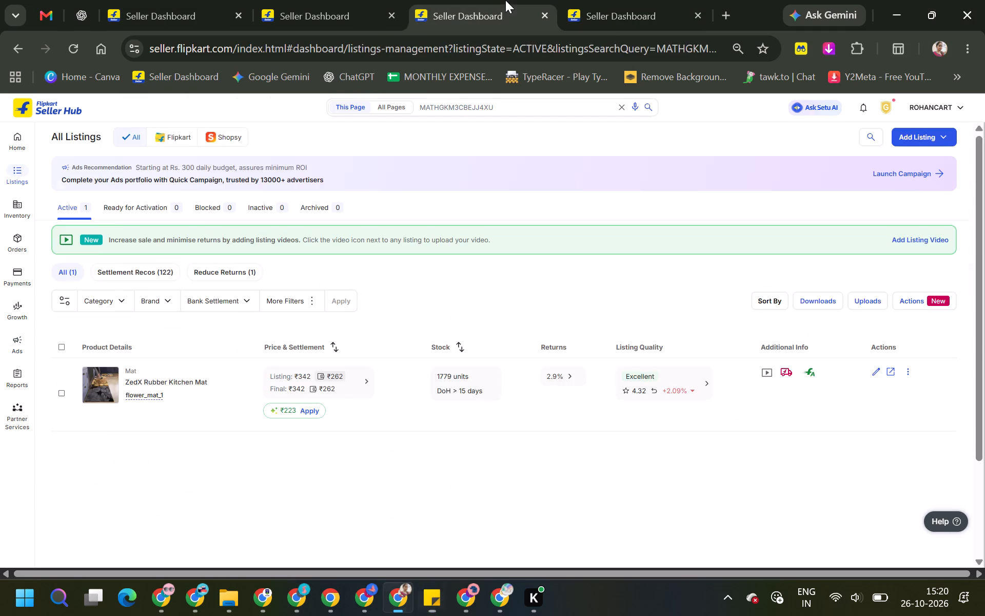
left_click(644, 0)
scroll(323, 257, "down", 3)
scroll(229, 322, "up", 3)
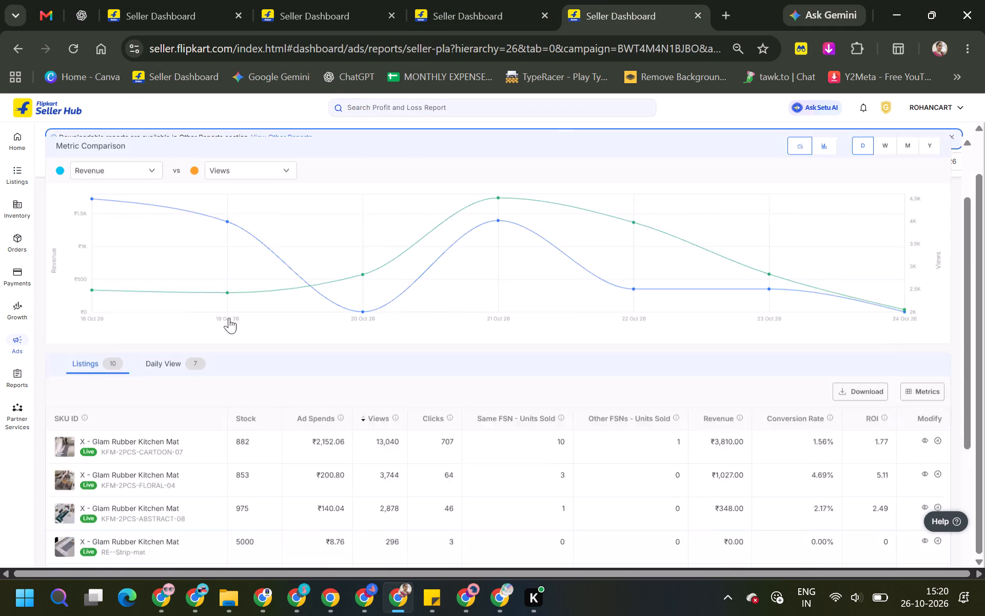
scroll(229, 317, "down", 9)
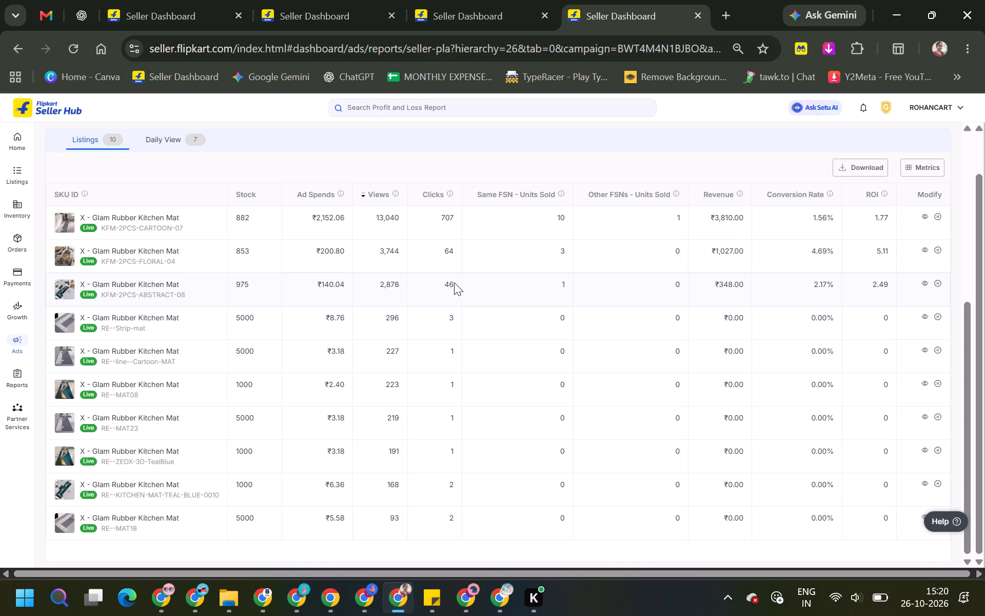
scroll(439, 297, "down", 4)
left_click(451, 0)
left_click(603, 0)
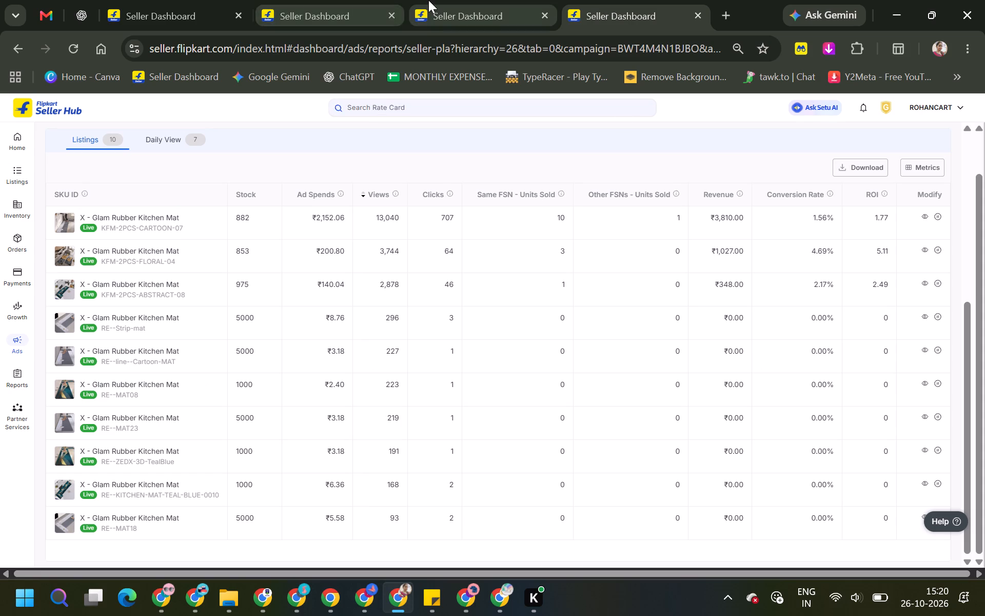
left_click(489, 0)
left_click(648, 0)
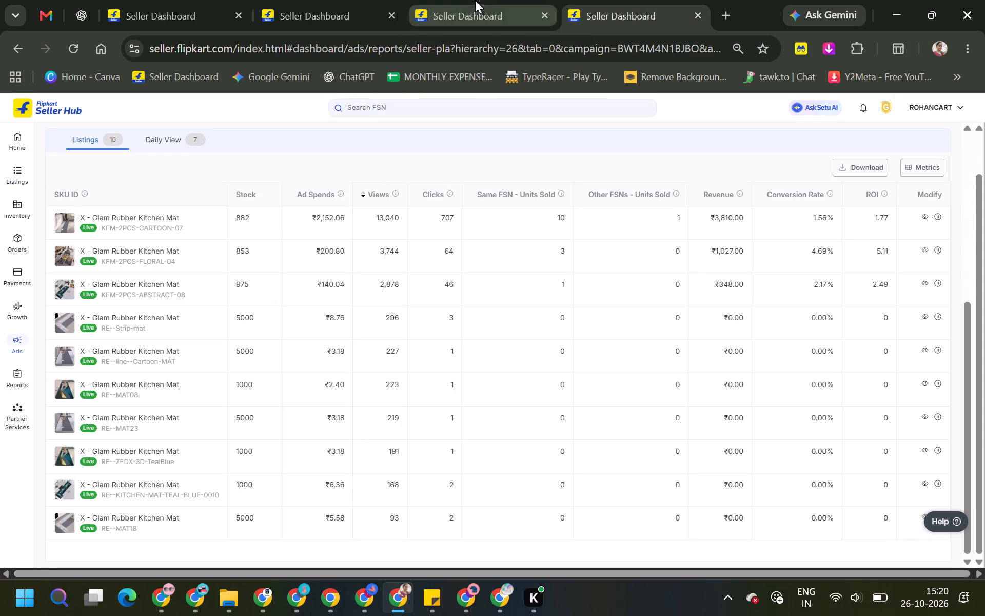
Switch to the MEETONLINEZONE account, open its listings in a separate page, and move the MATHGKM3CBEJJ4XU search page ahead of the other page.
left_click(372, 601)
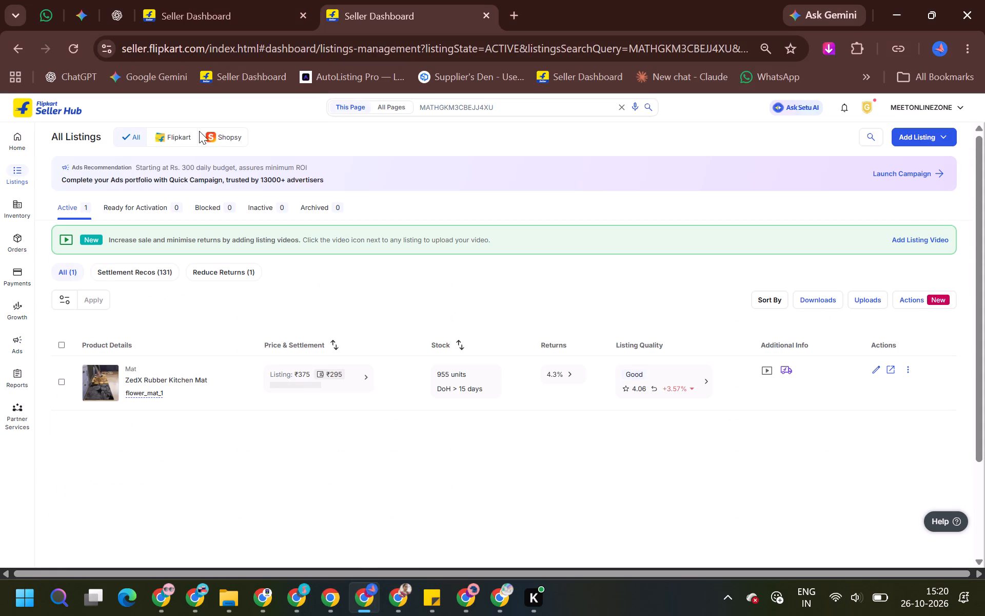
left_click(198, 0)
left_click(370, 0)
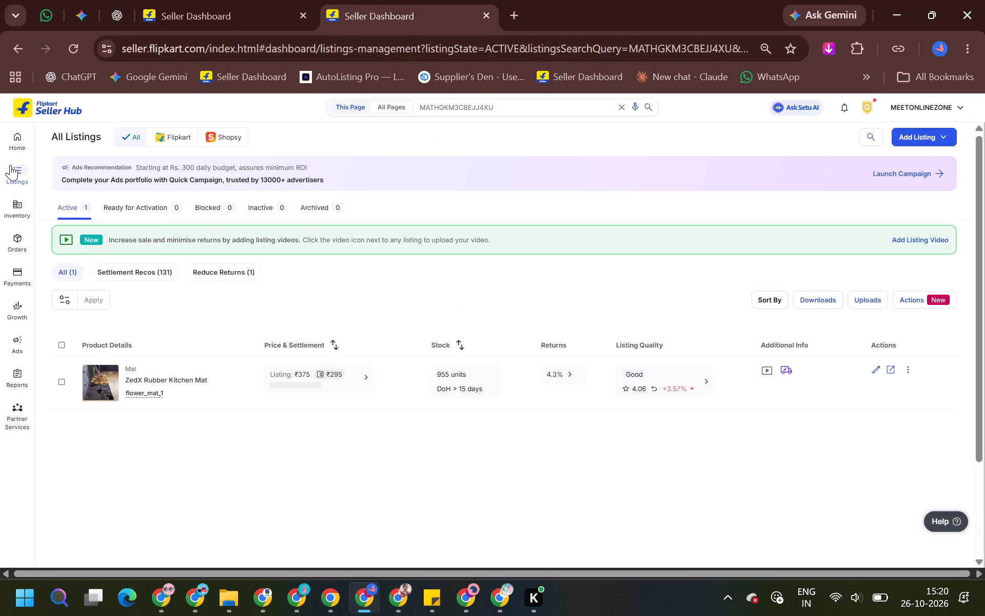
right_click(17, 168)
left_click(65, 185)
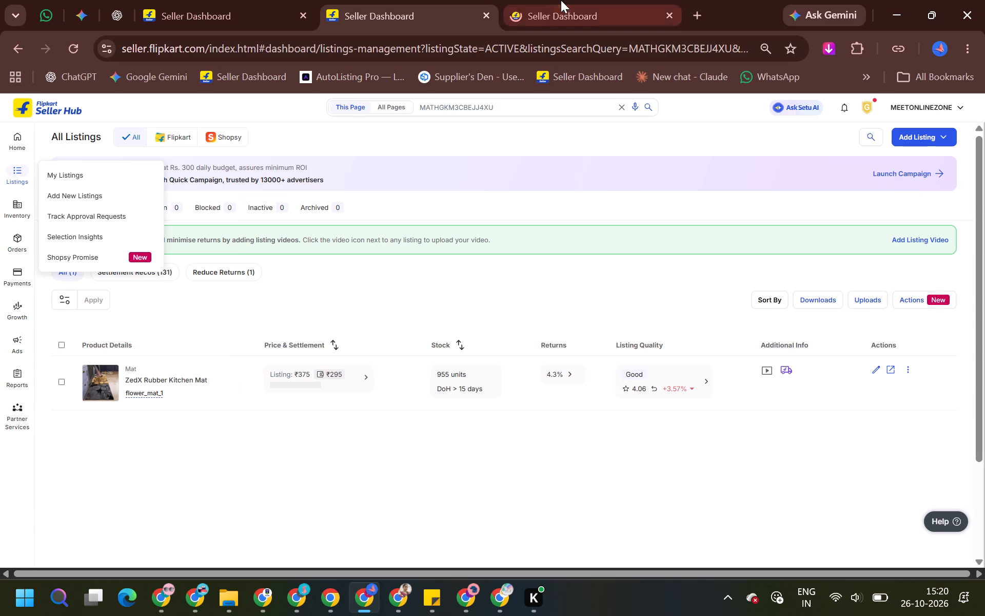
left_click(561, 0)
left_click(270, 3)
left_click_drag(403, 0, 263, 0)
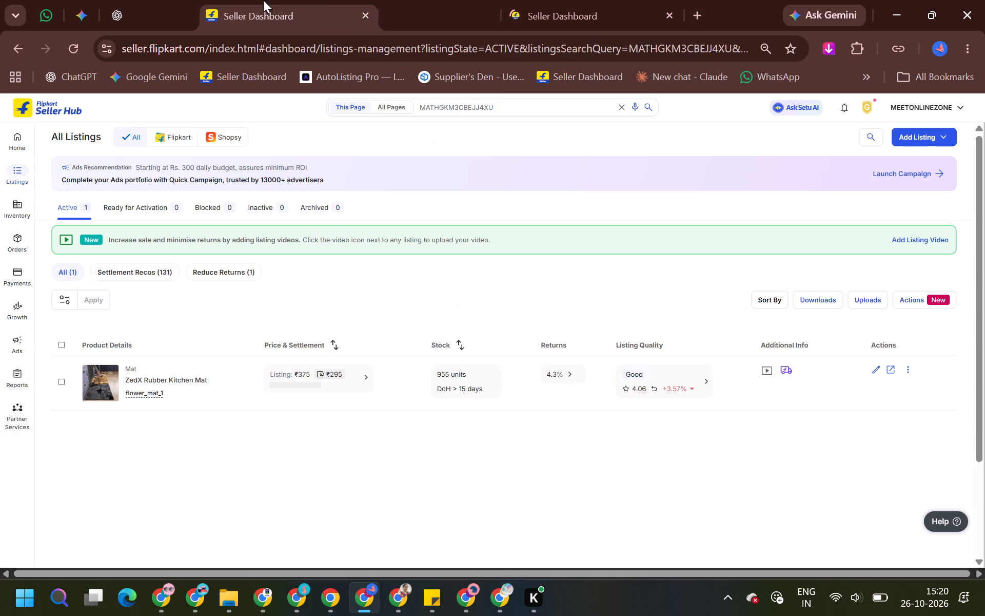
left_click_drag(263, 0, 262, 0)
left_click(557, 0)
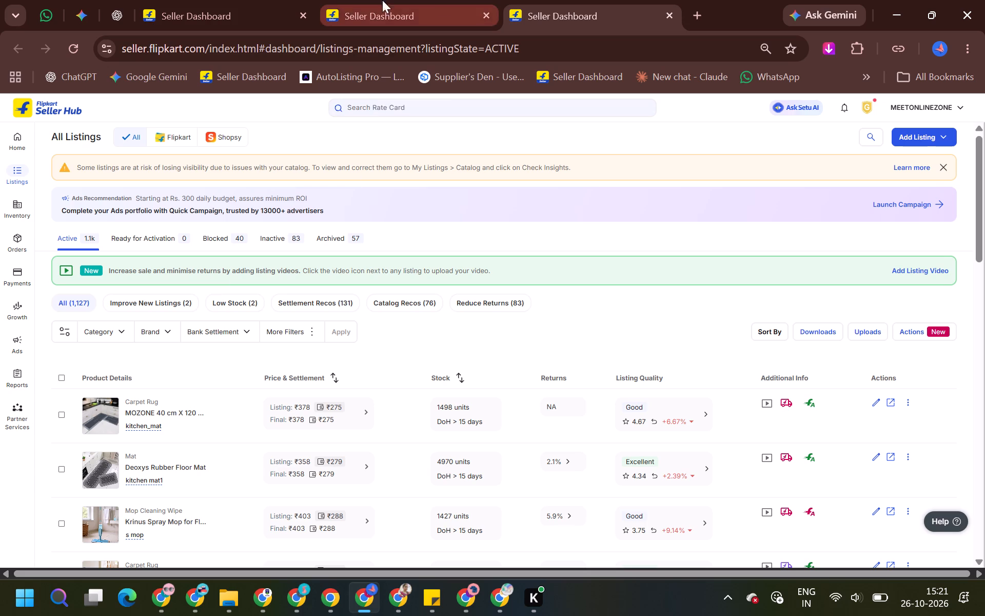
Open Add New Listings for MEETONLINEZONE in the newly opened page.
left_click(68, 188)
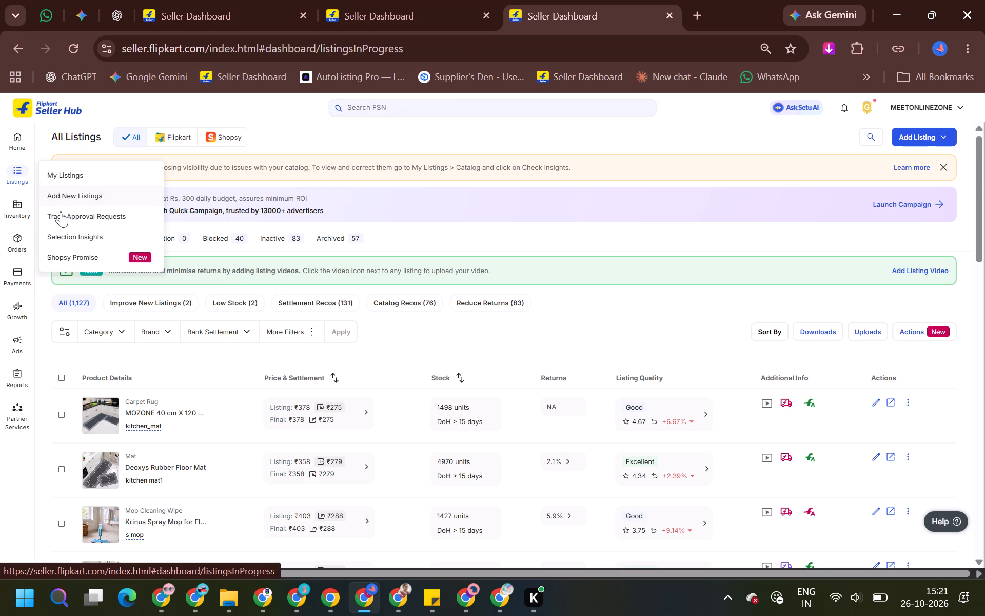
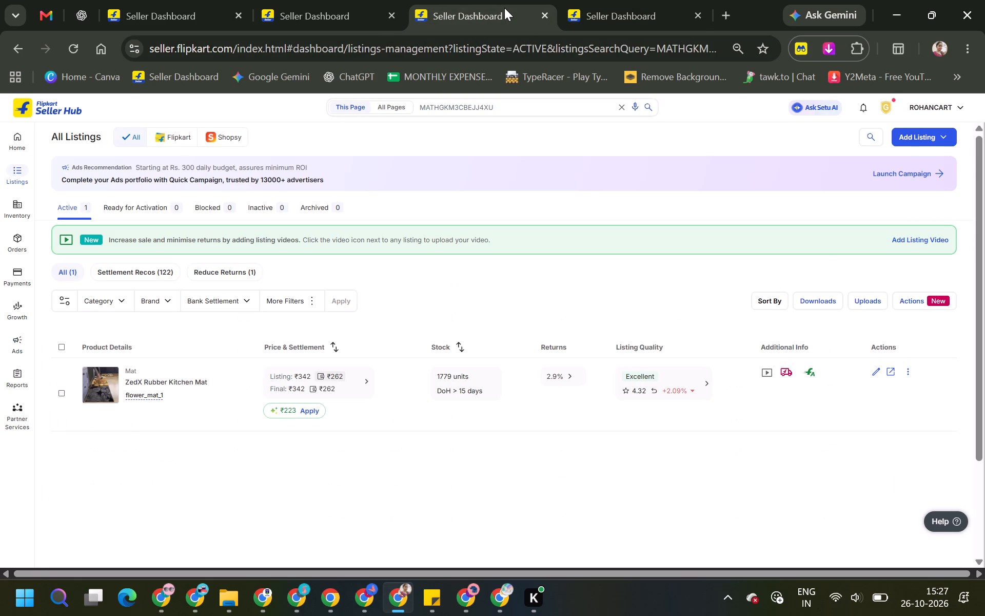
Look up the advertised SKU KFM-2PCS-CARTOON-07 from the campaign report in ROHANCART's listings and open its Flipkart product page.
key("alt+Tab")
key("alt+Tab")
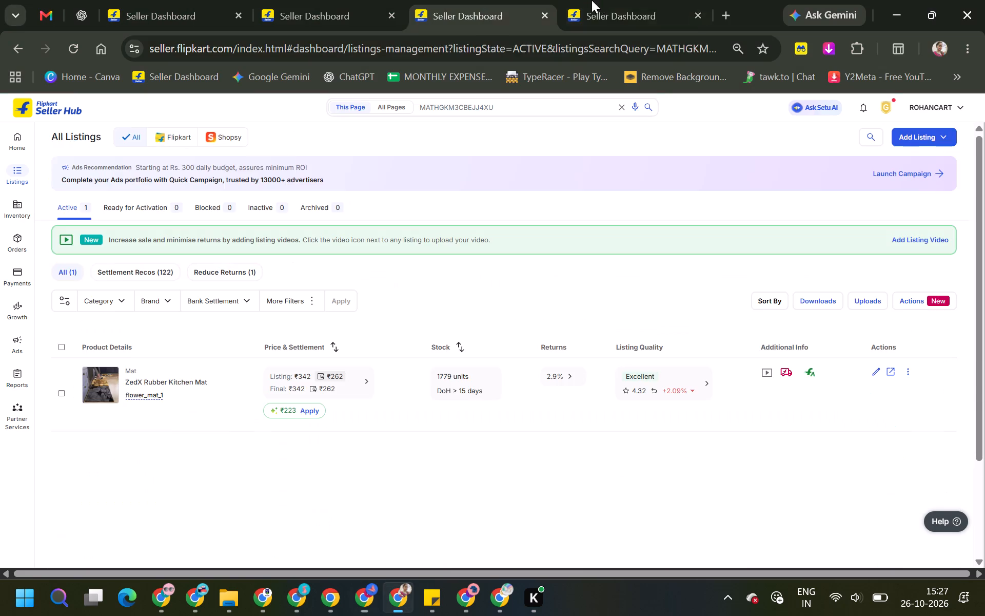
left_click(607, 1)
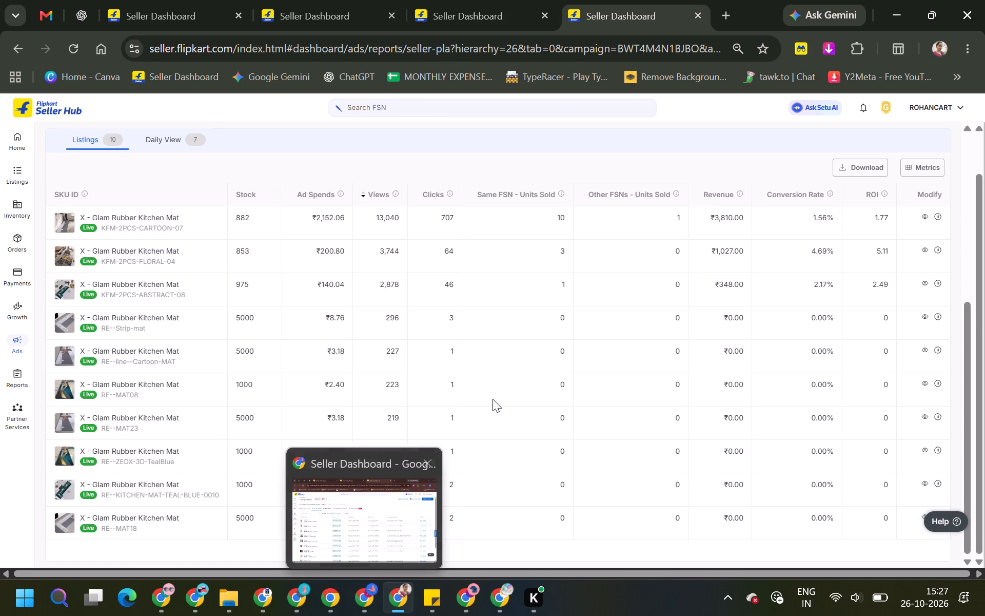
left_click(136, 254)
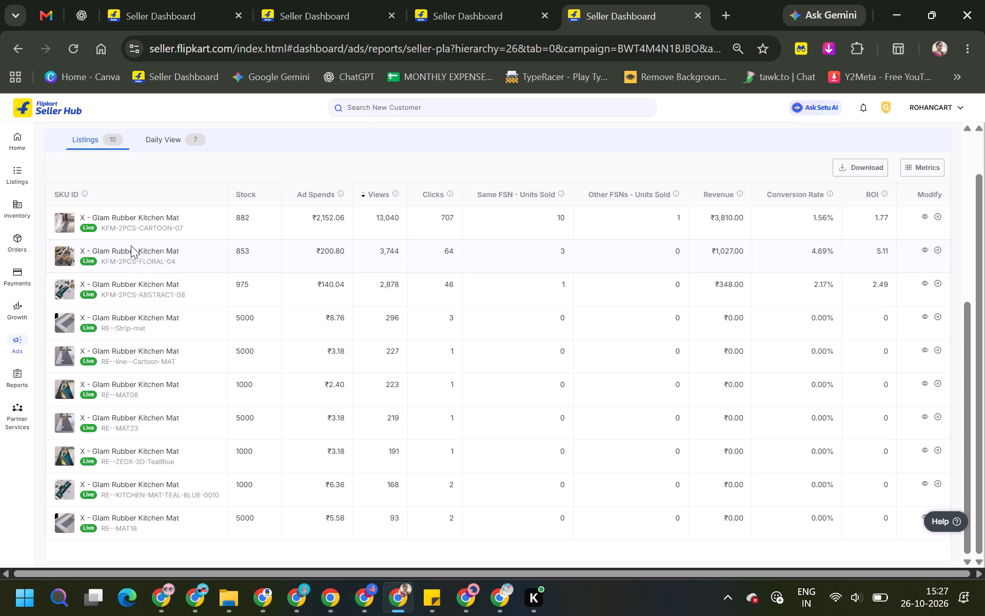
triple_click(131, 232)
key("ctrl+c")
scroll(155, 274, "down", 5)
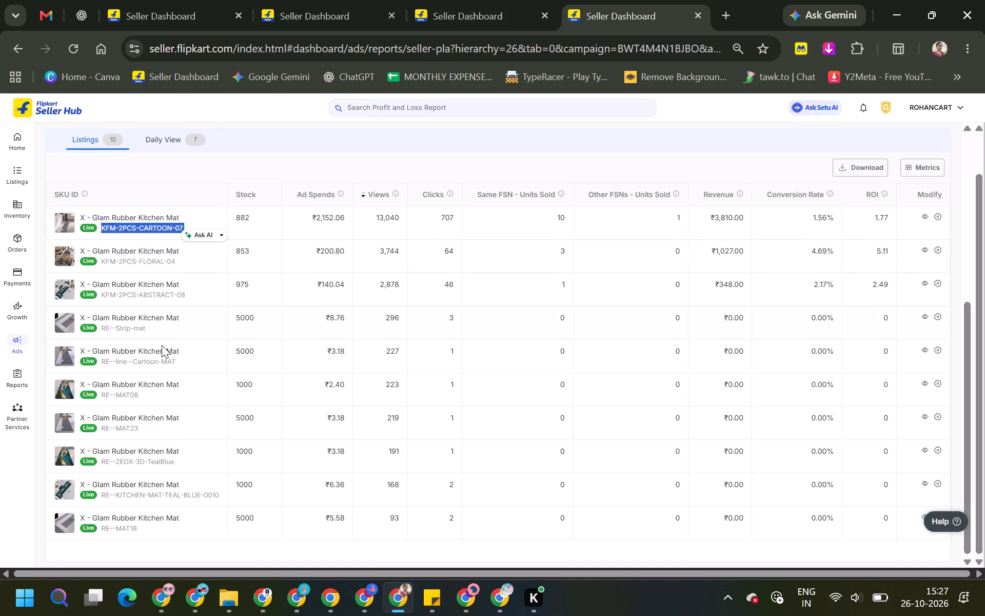
scroll(163, 345, "up", 5)
scroll(183, 334, "down", 4)
left_click(439, 0)
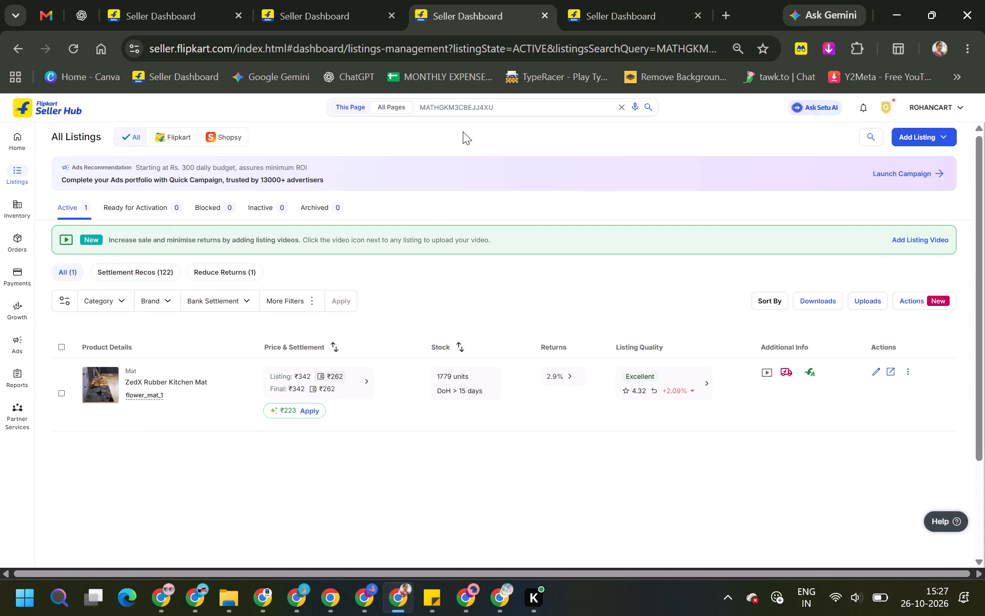
triple_click(443, 104)
key("ctrl+v")
key("Return")
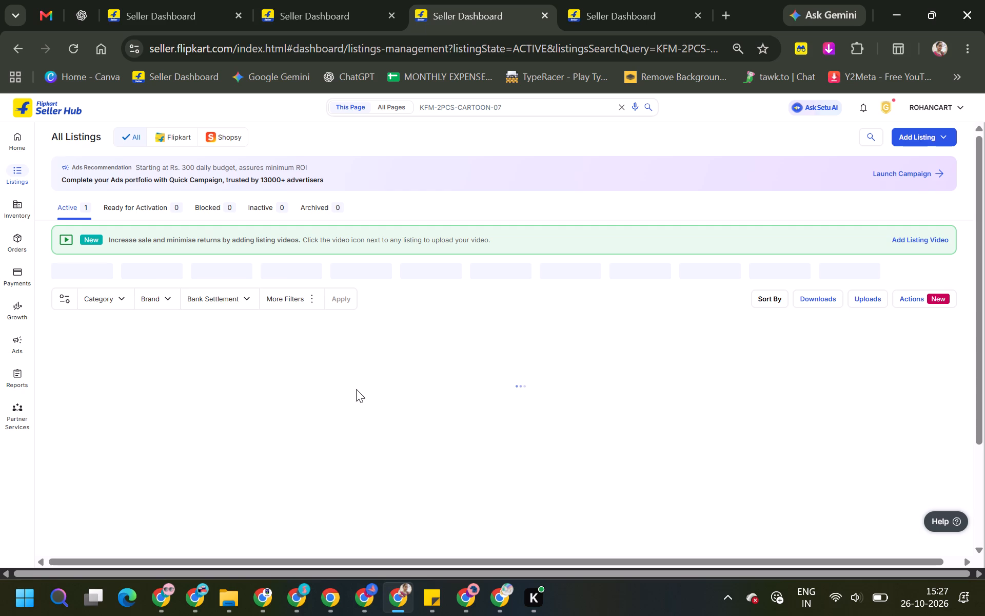
left_click(658, 0)
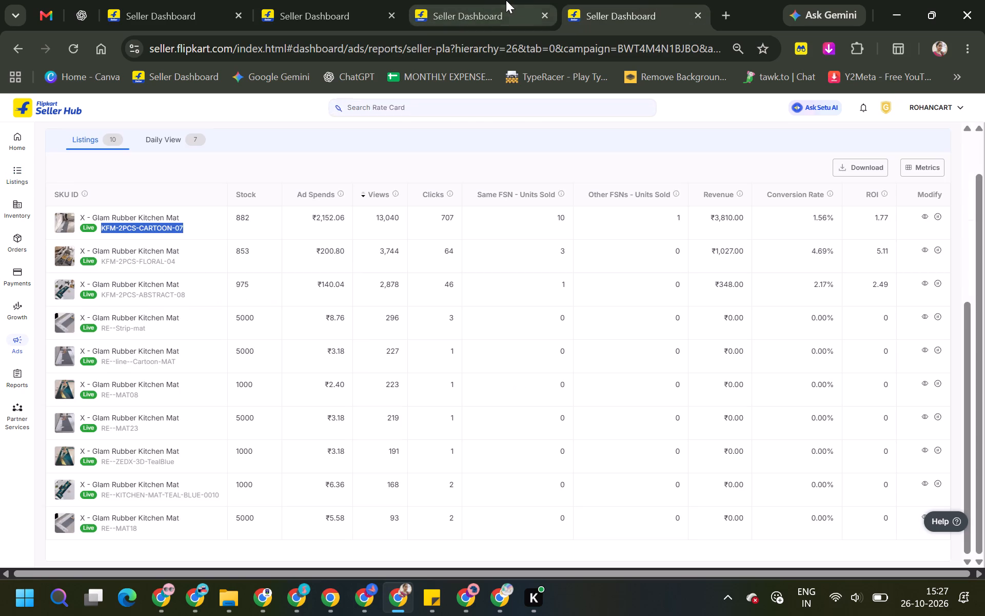
left_click(487, 0)
left_click(889, 372)
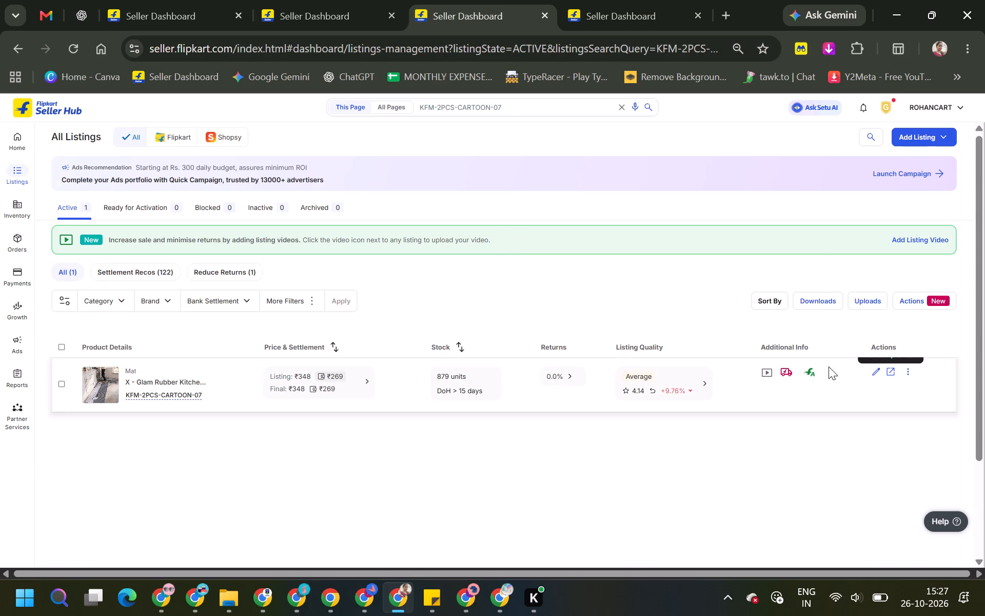
Look up the advertised SKU KFM-2PCS-FLORAL-04 in ROHANCART's listings and open its Flipkart product page.
left_click(665, 0)
triple_click(169, 258)
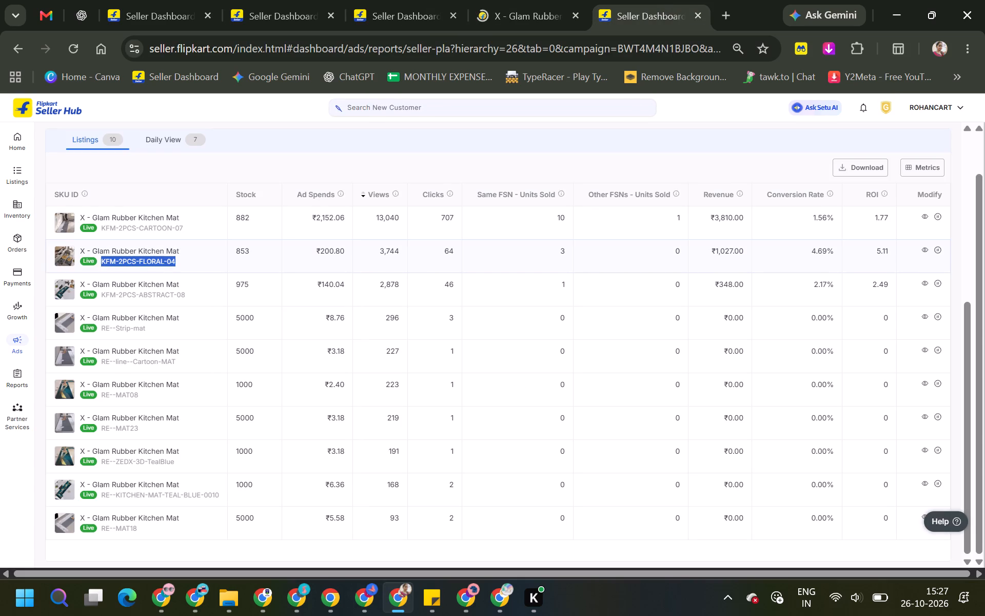
key("ctrl+c")
left_click(428, 0)
left_click(473, 111)
key("ctrl+a")
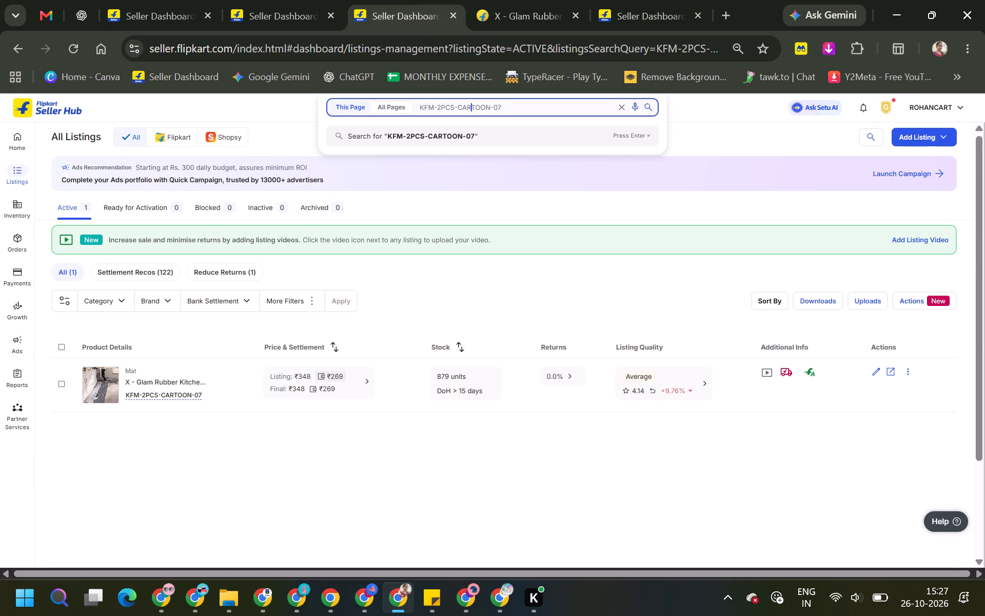
key("ctrl+v")
key("ctrl+Return")
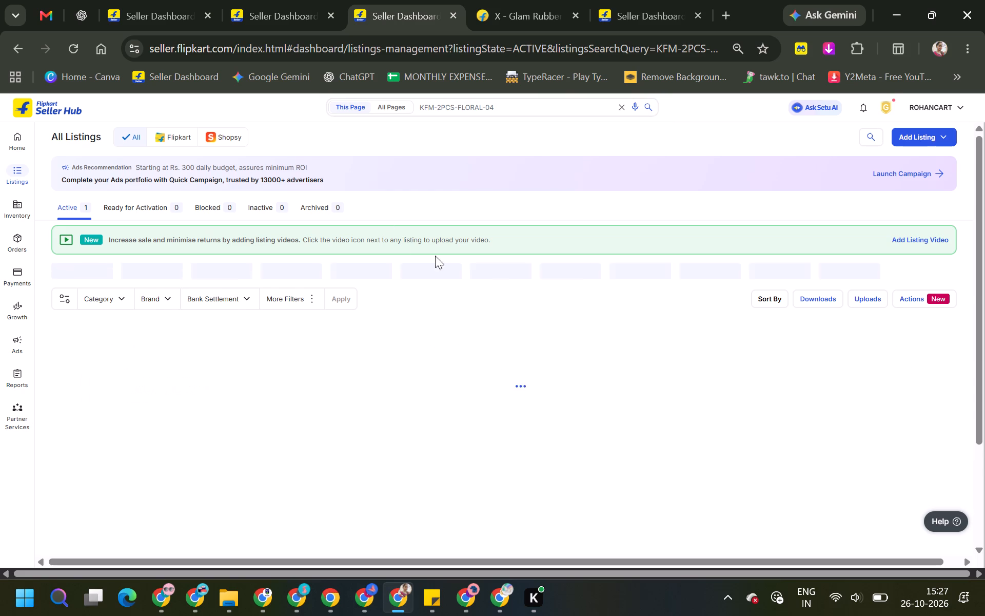
left_click(503, 259)
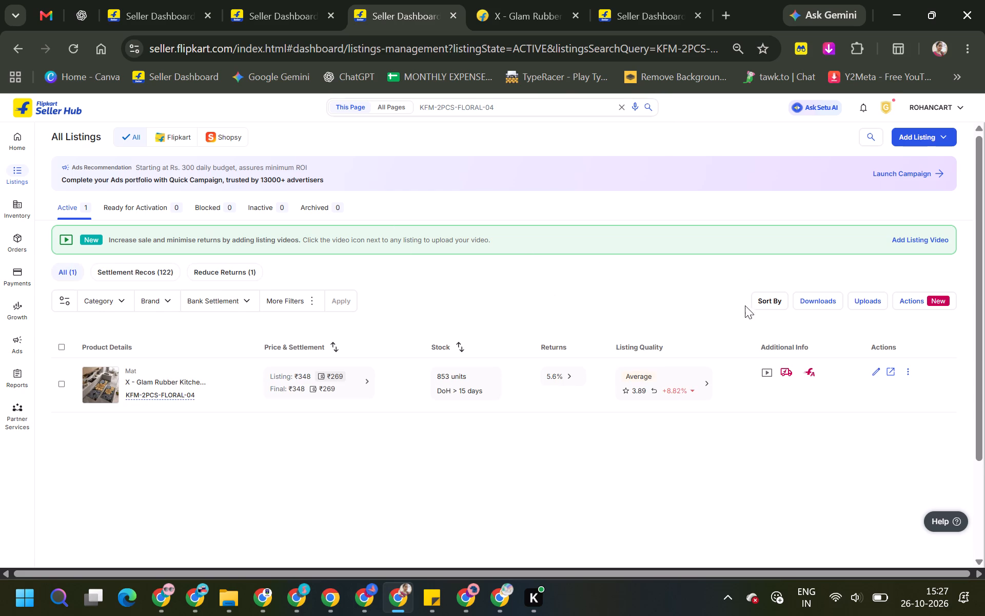
left_click(890, 367, "ctrl")
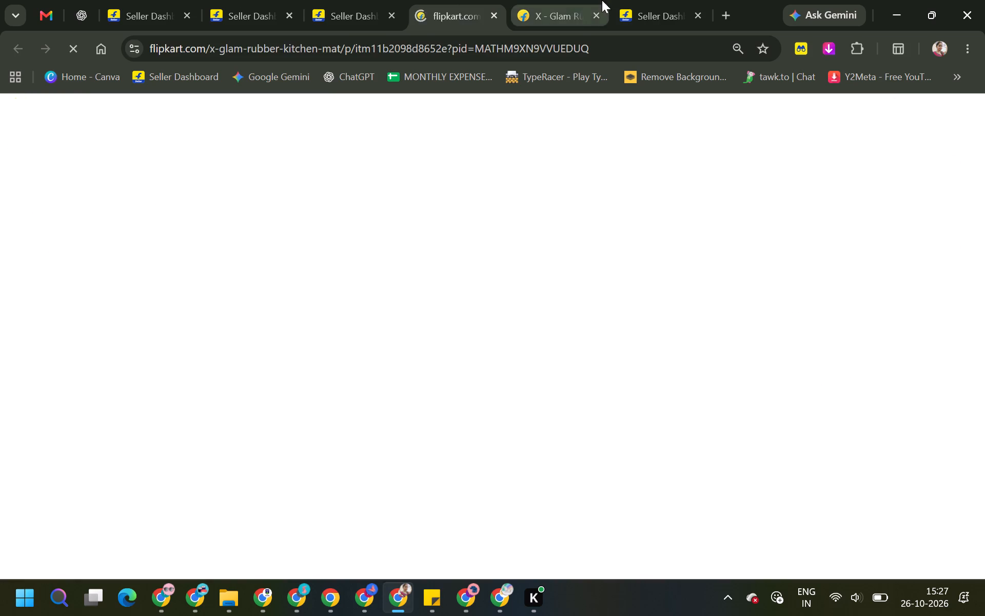
Look up the advertised SKU KFM-2PCS-ABSTRACT-08 in ROHANCART's listings and open its Flipkart product page.
left_click(661, 1)
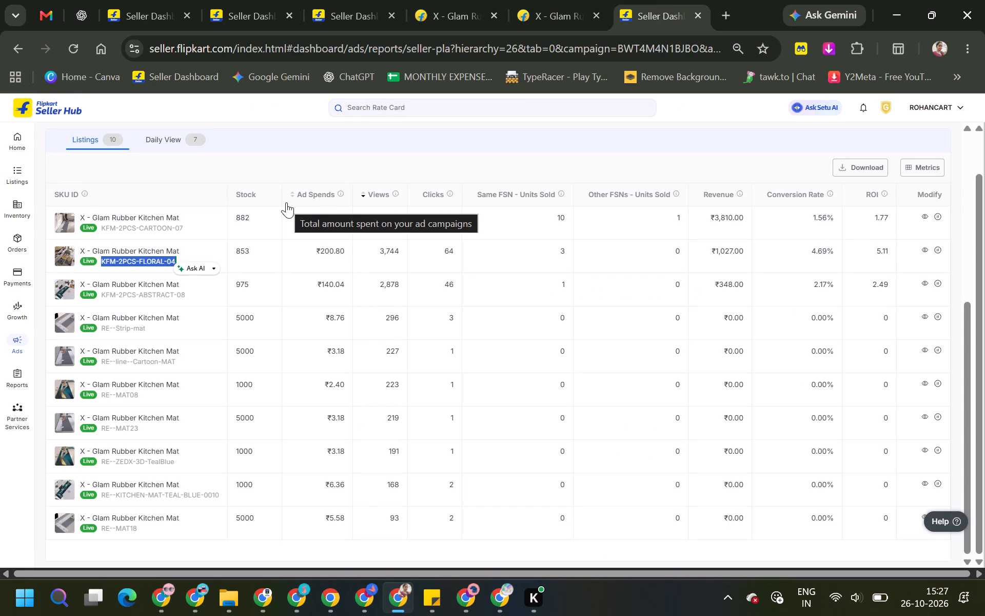
triple_click(131, 298)
key("ctrl+c")
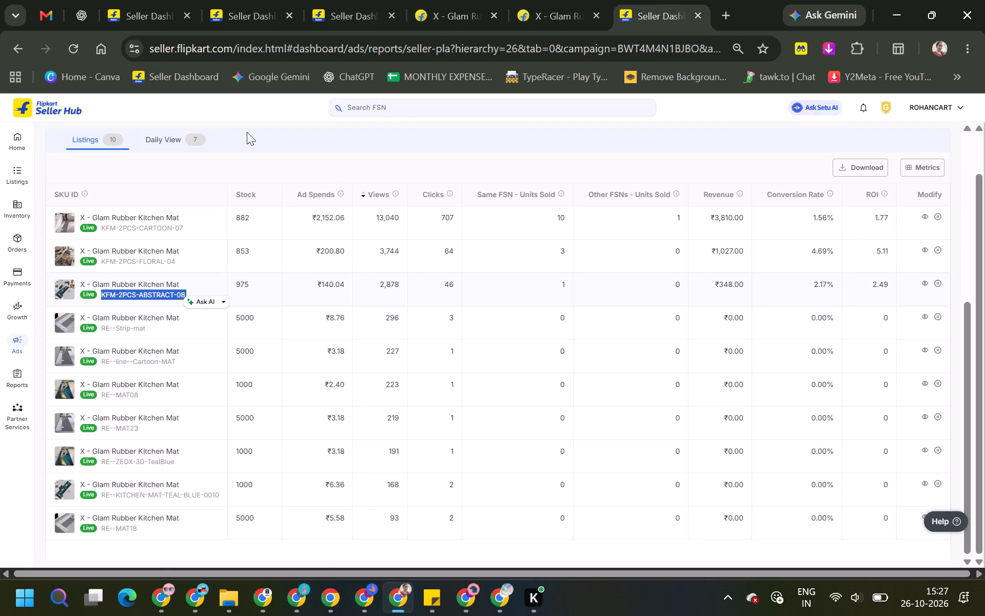
left_click(485, 0)
left_click(523, 110)
left_click(346, 0)
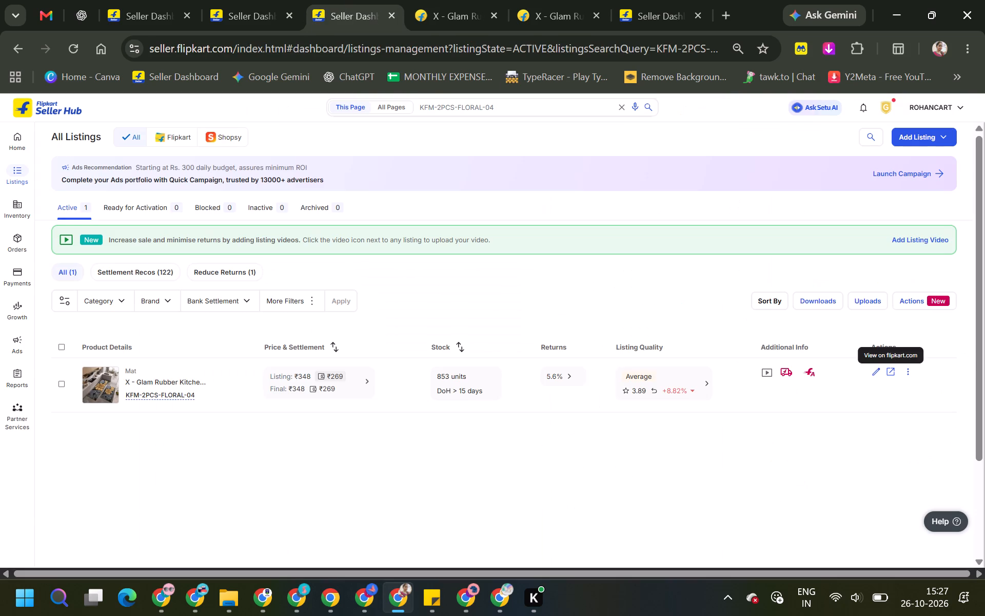
triple_click(434, 114)
key("ctrl+a")
key("ctrl+v")
key("Return")
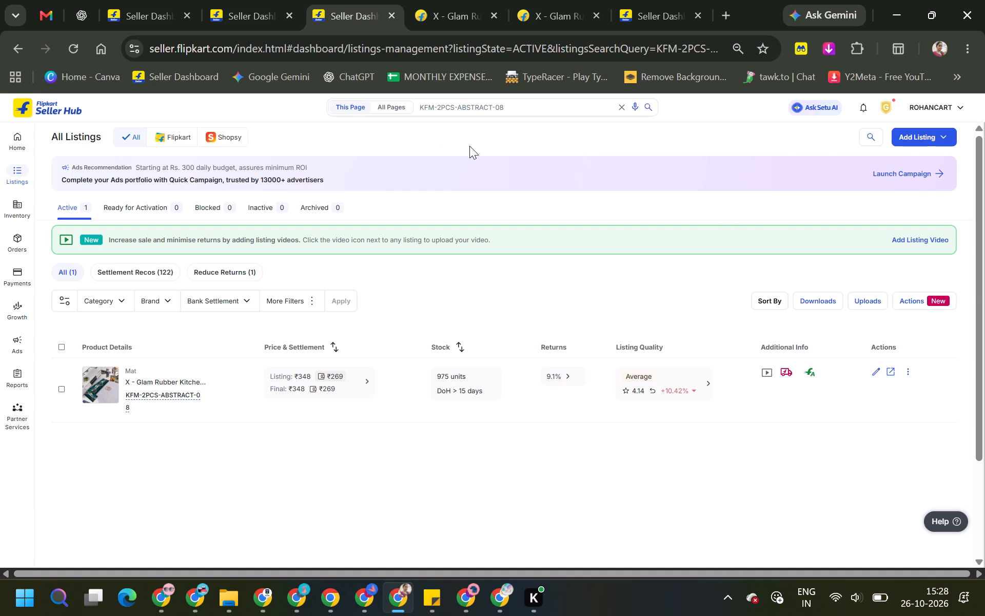
left_click(886, 375, "ctrl")
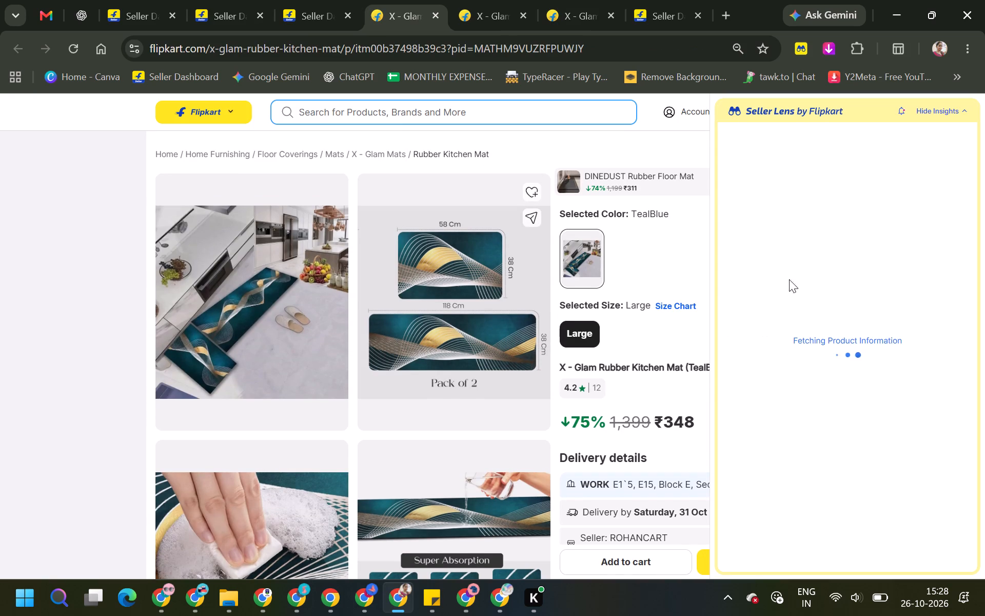
Copy the SKU RE--Strip-mat from the campaign report and search ROHANCART's listings for it.
left_click(324, 6)
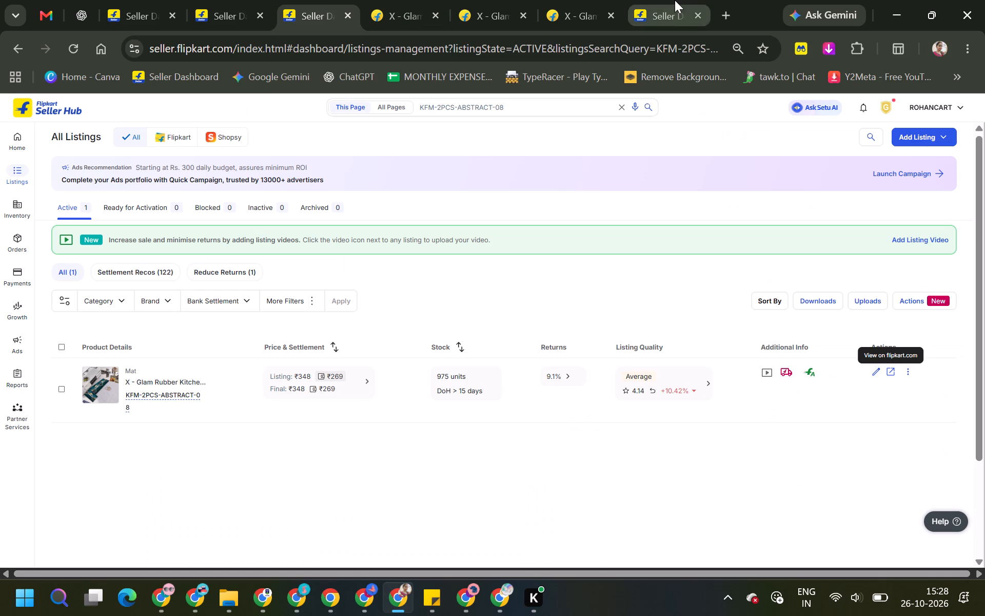
left_click(675, 0)
triple_click(149, 328)
left_click(149, 328)
key("ctrl+c")
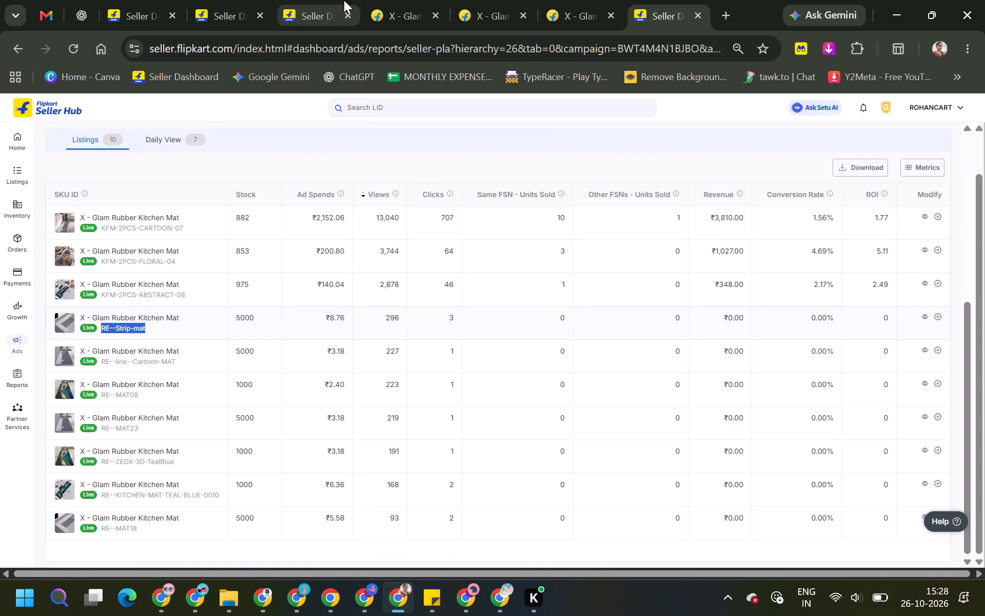
left_click(313, 0)
triple_click(427, 110)
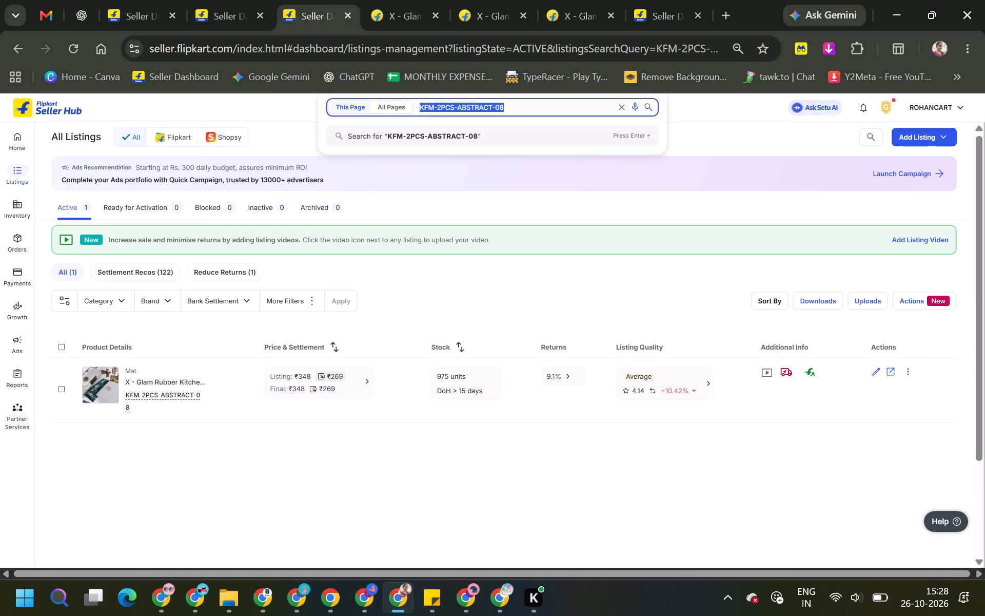
key("ctrl+v")
key("Return")
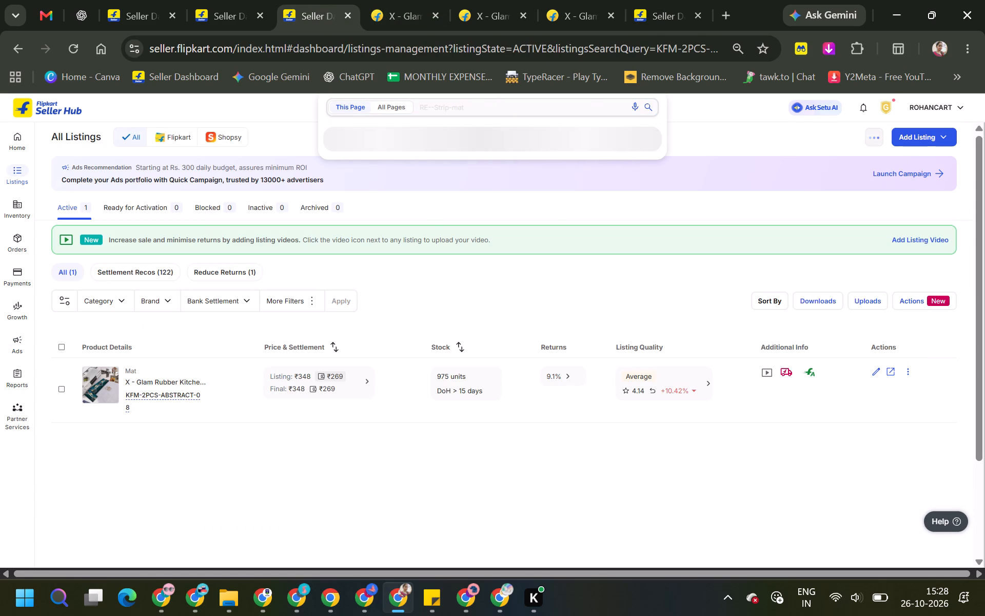
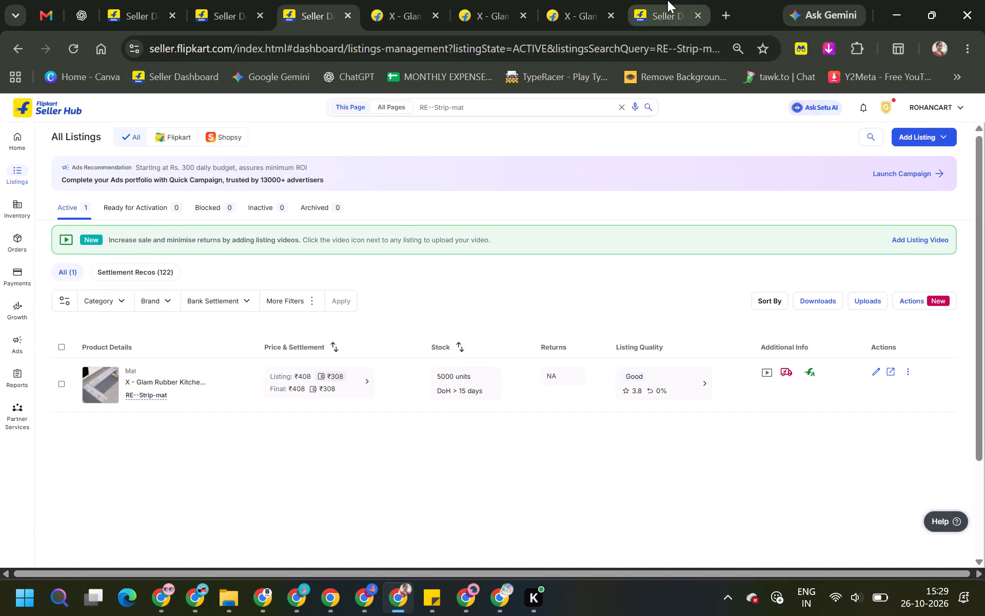
Open the Flipkart product page of the RE--Strip-mat listing.
left_click(398, 0)
left_click(334, 0)
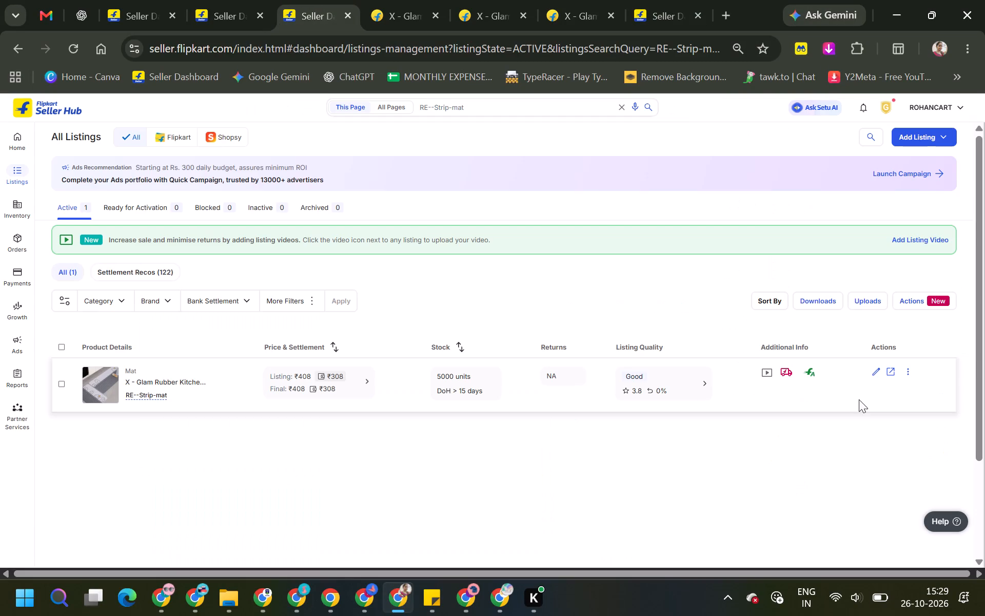
left_click(887, 373)
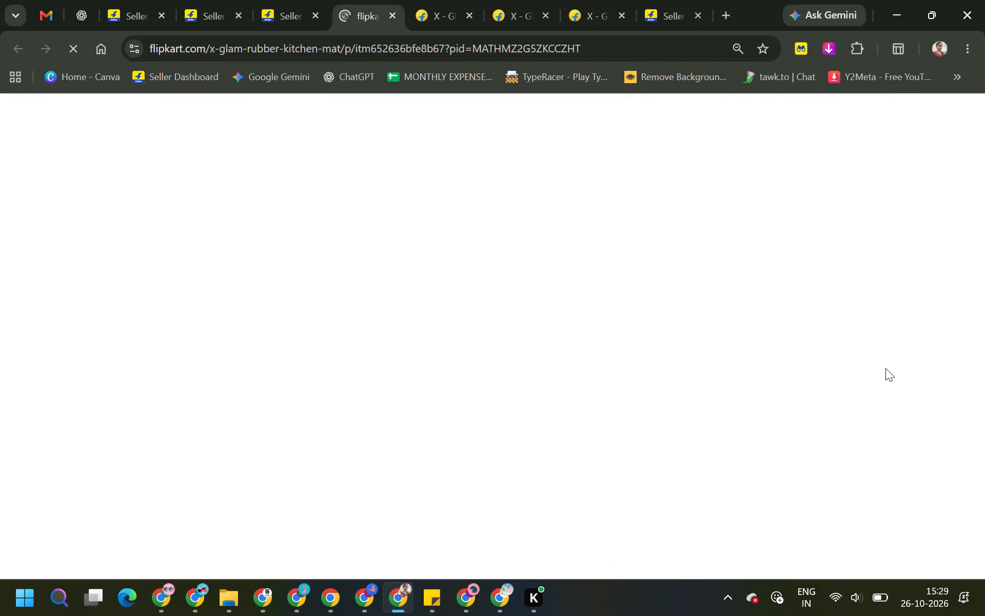
Look up the advertised SKU RE--line--Cartoon-MAT from the campaign report in ROHANCART's listings and open its Flipkart product page.
left_click(673, 0)
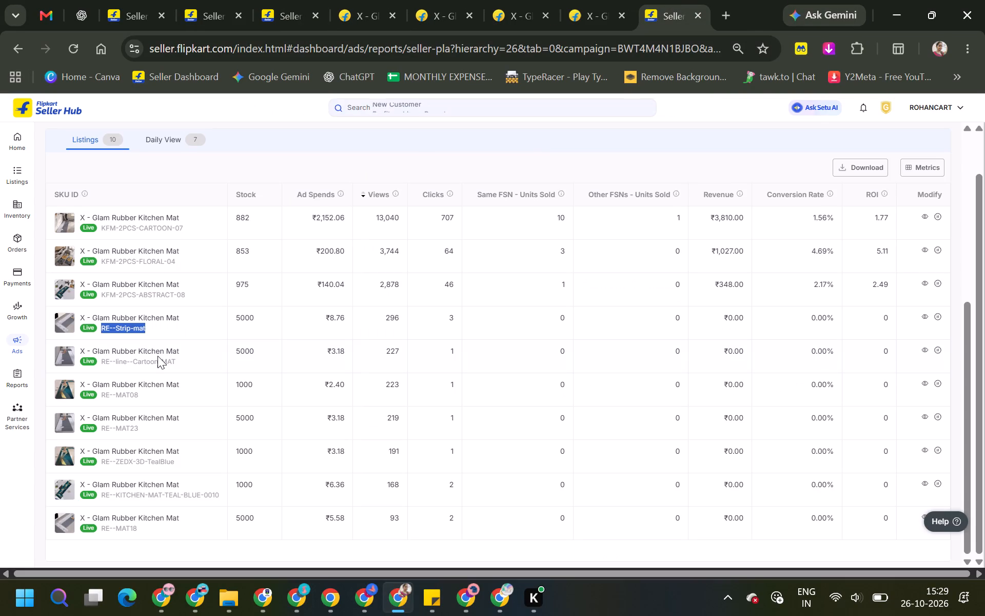
triple_click(157, 356)
key("ctrl+c")
left_click(258, 0)
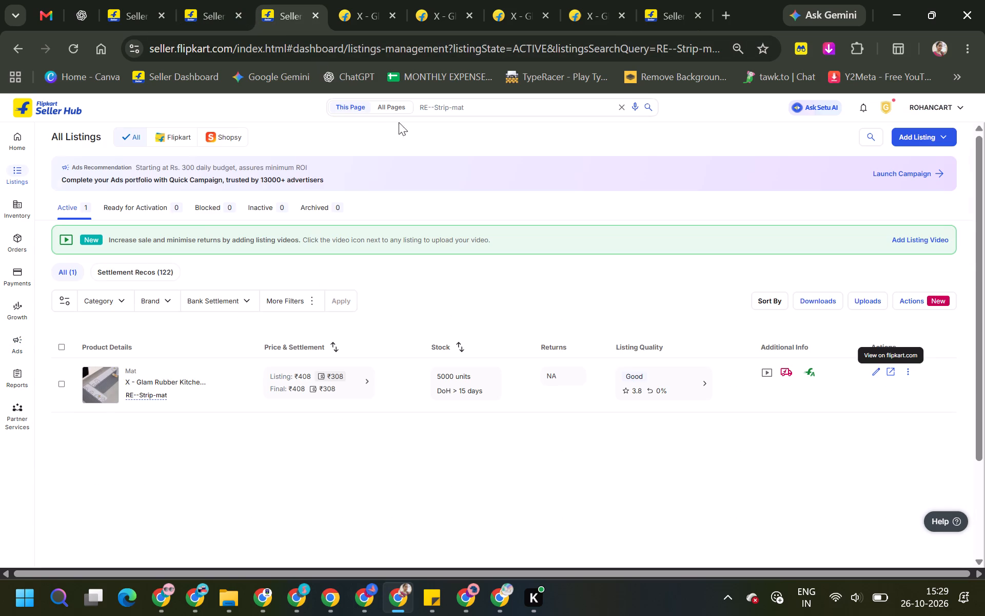
triple_click(439, 110)
key("ctrl+v")
key("ctrl+Return")
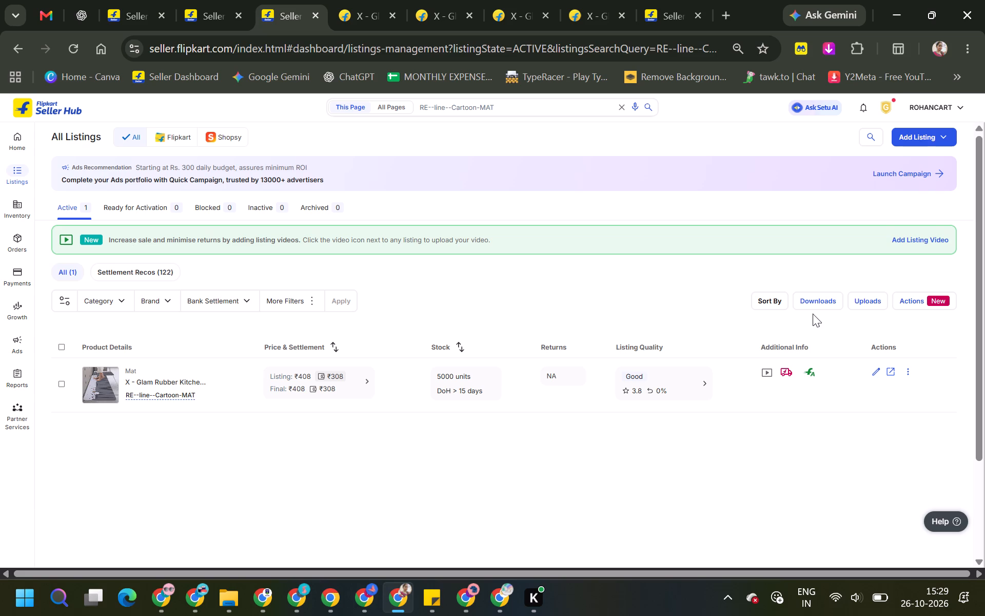
left_click(365, 0)
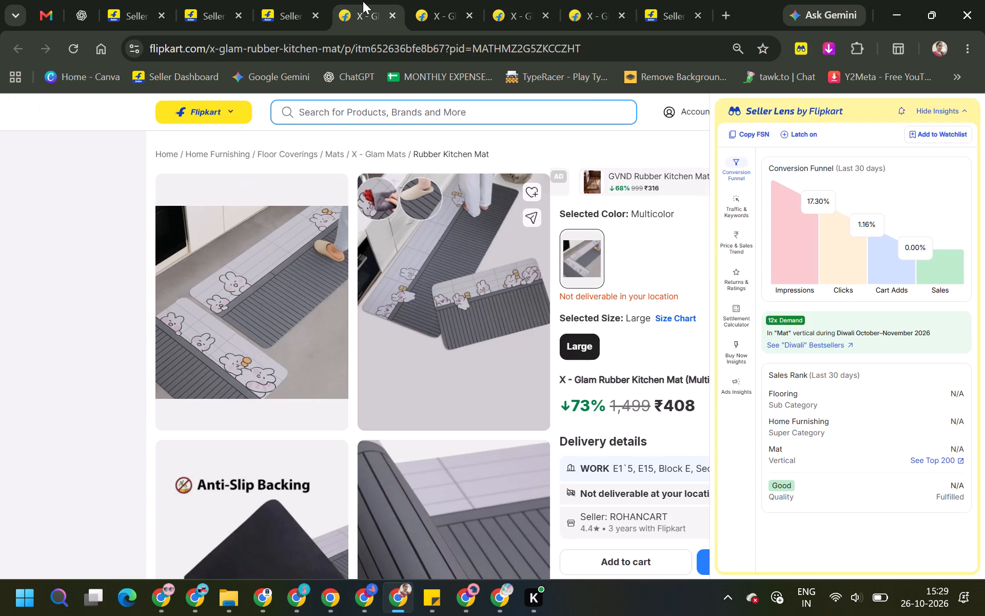
left_click(272, 1)
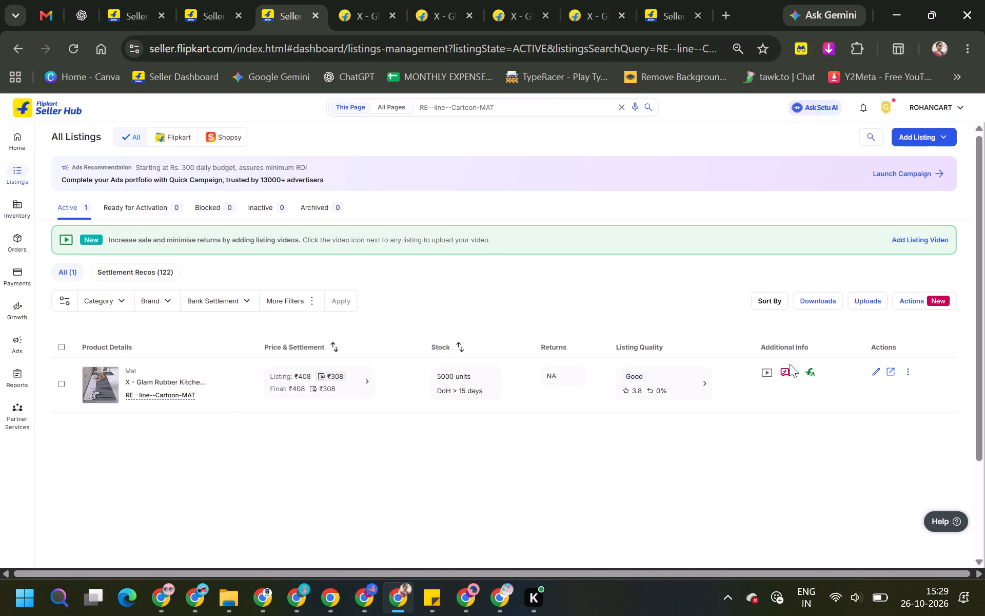
left_click(893, 377, "ctrl")
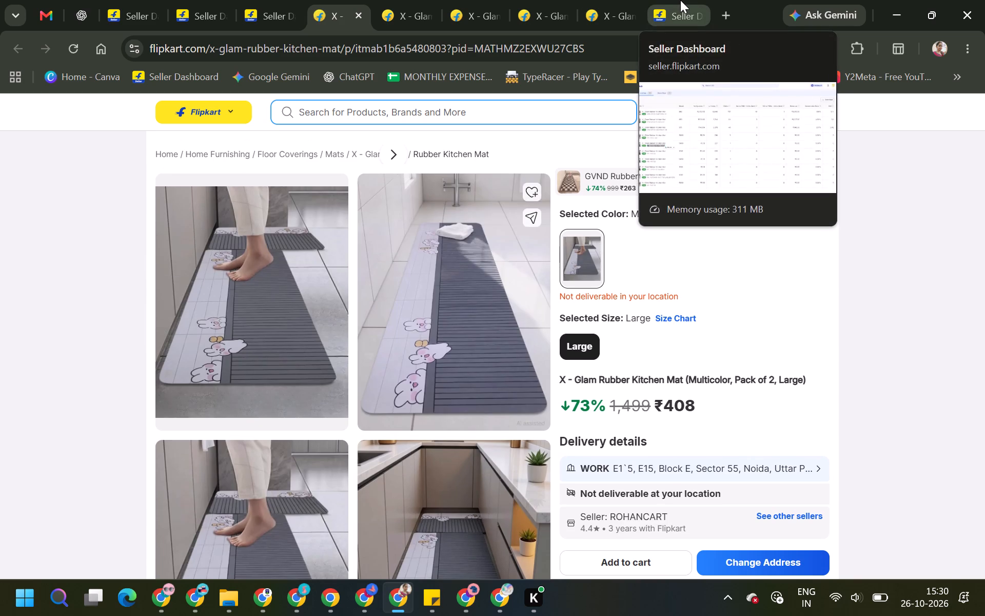
left_click(408, 0)
left_click(339, 0)
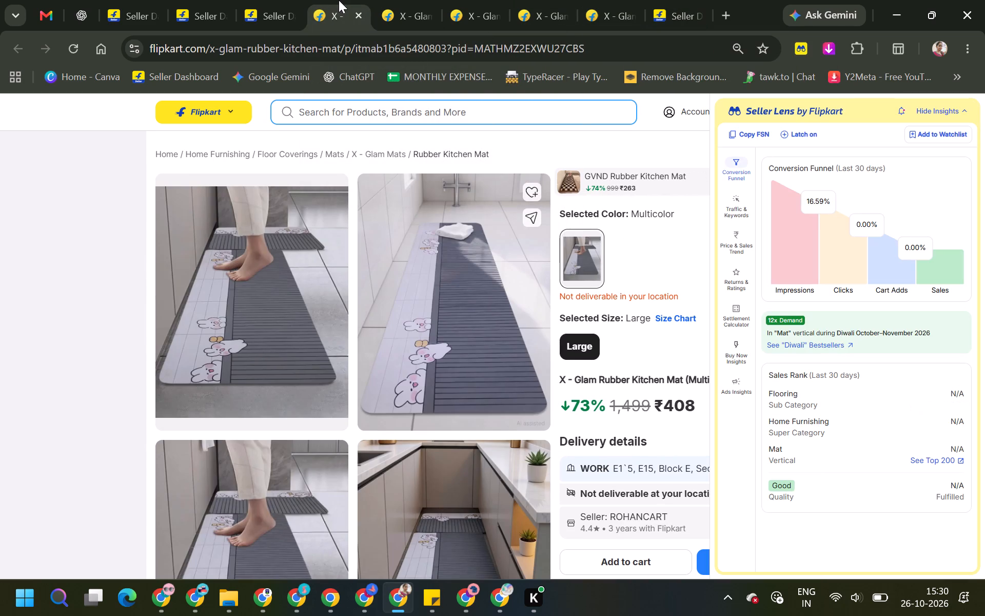
left_click(402, 0)
left_click(321, 0)
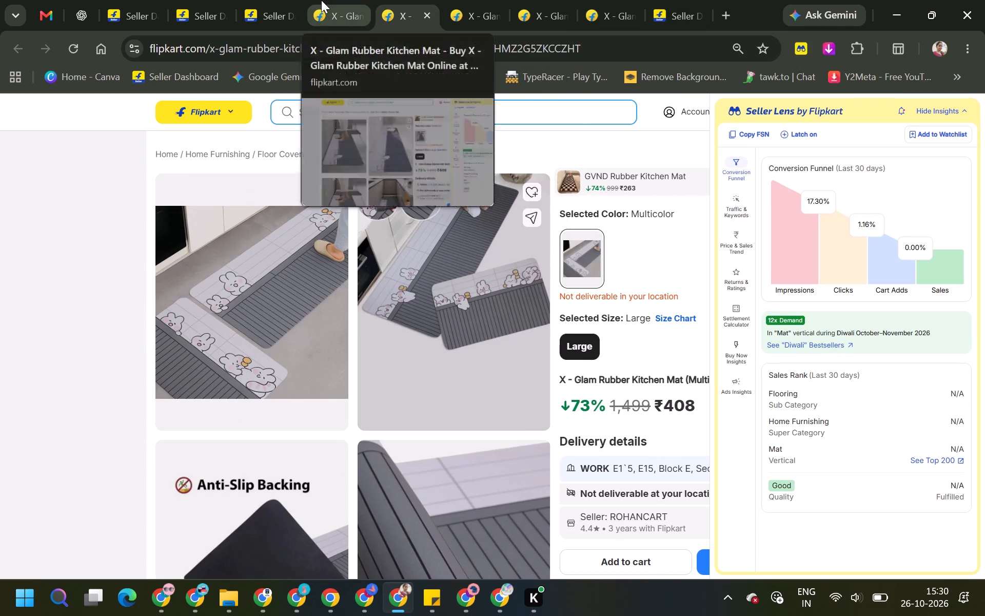
Look up the advertised SKU RE--MAT08 from the campaign report in ROHANCART's listings and open its Flipkart product page.
left_click(270, 5)
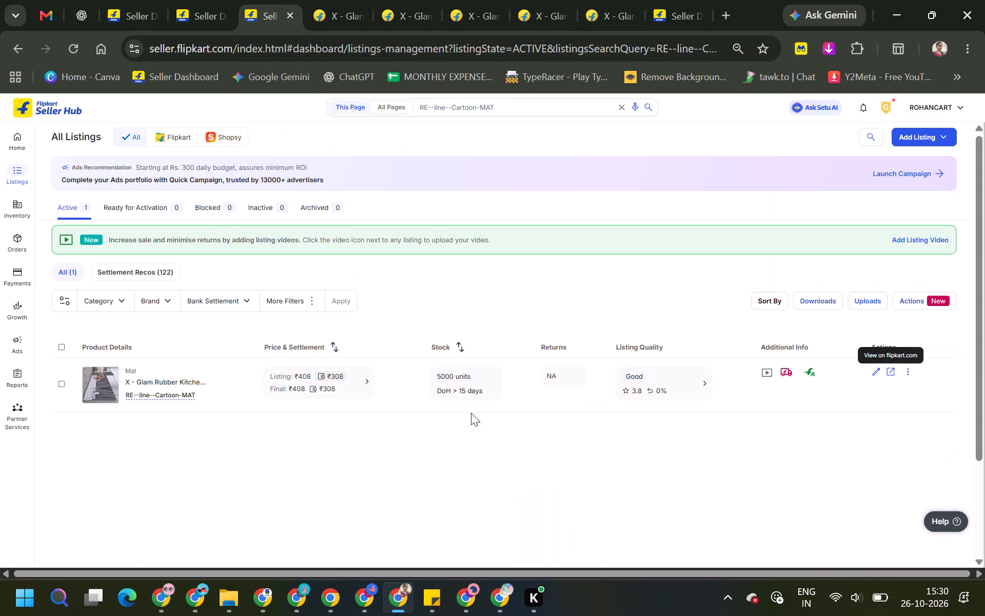
left_click(684, 3)
triple_click(126, 398)
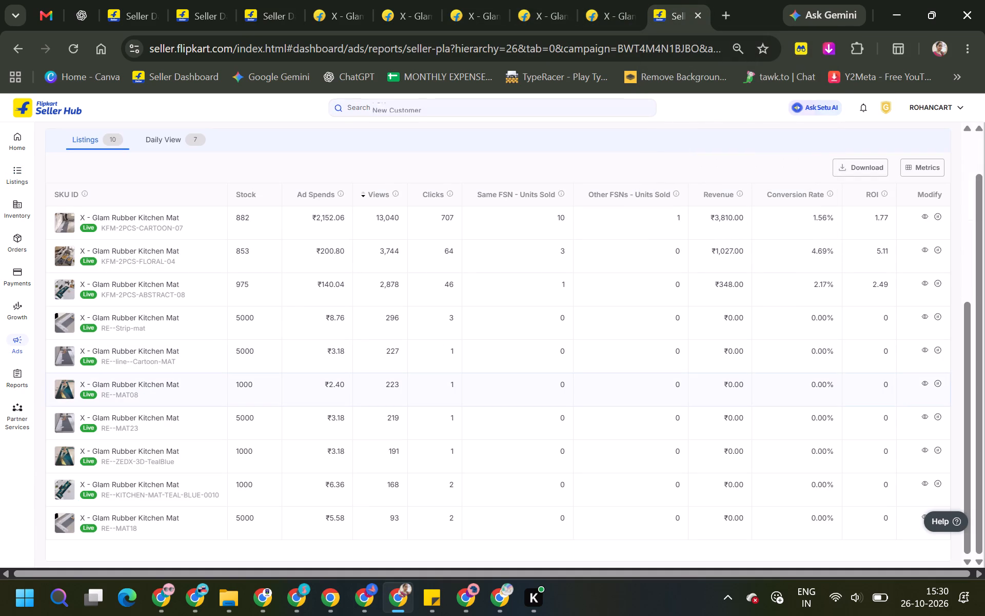
key("ctrl+c")
left_click(277, 0)
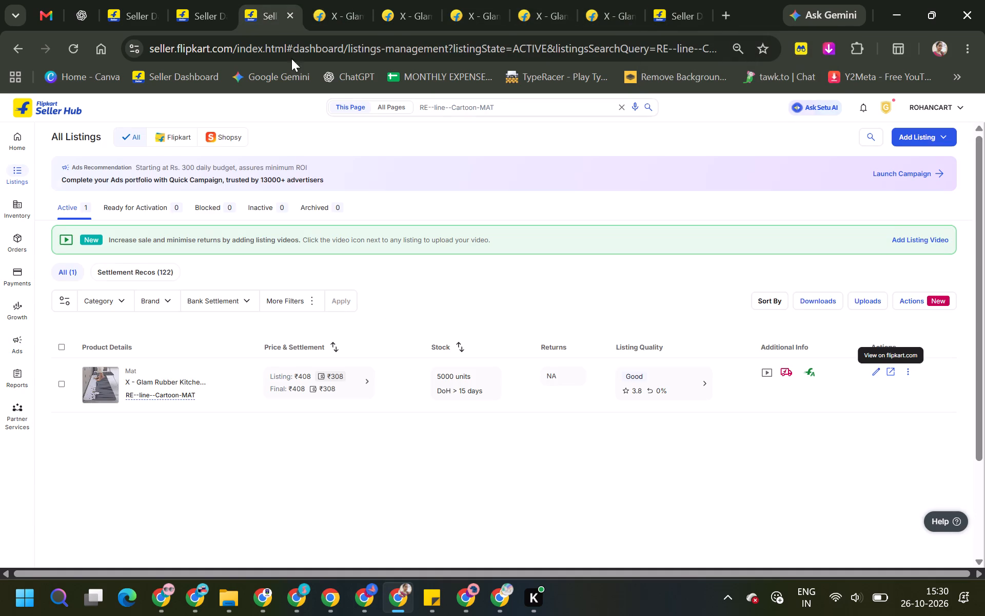
left_click(454, 96)
triple_click(455, 107)
key("ctrl+v")
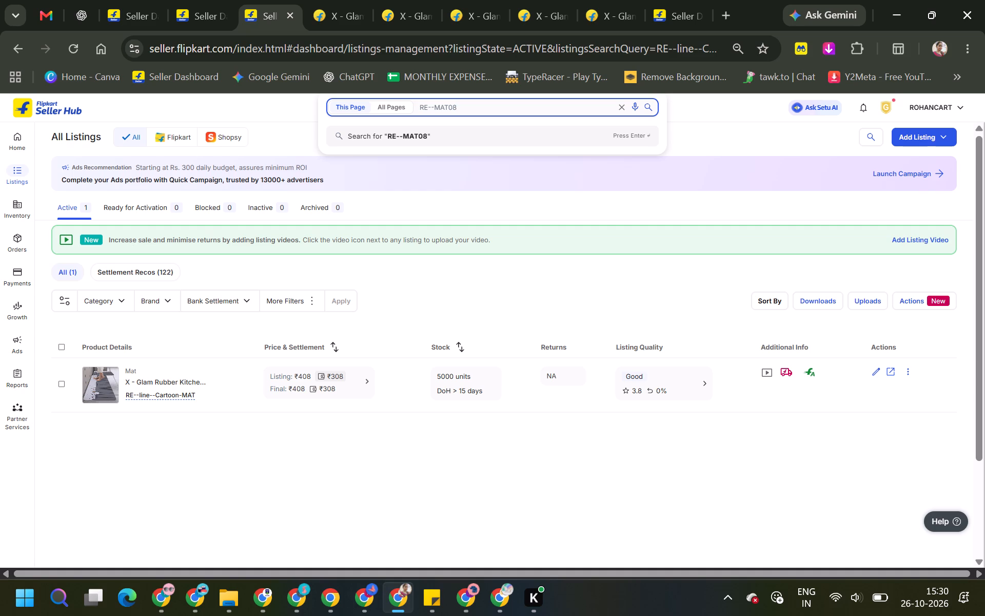
key("Return")
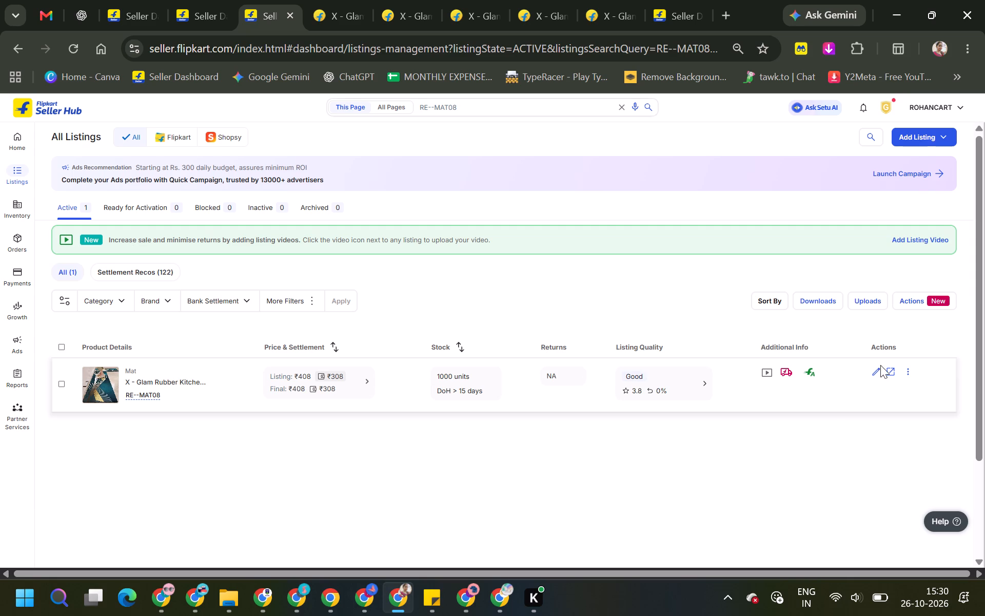
left_click(702, 0)
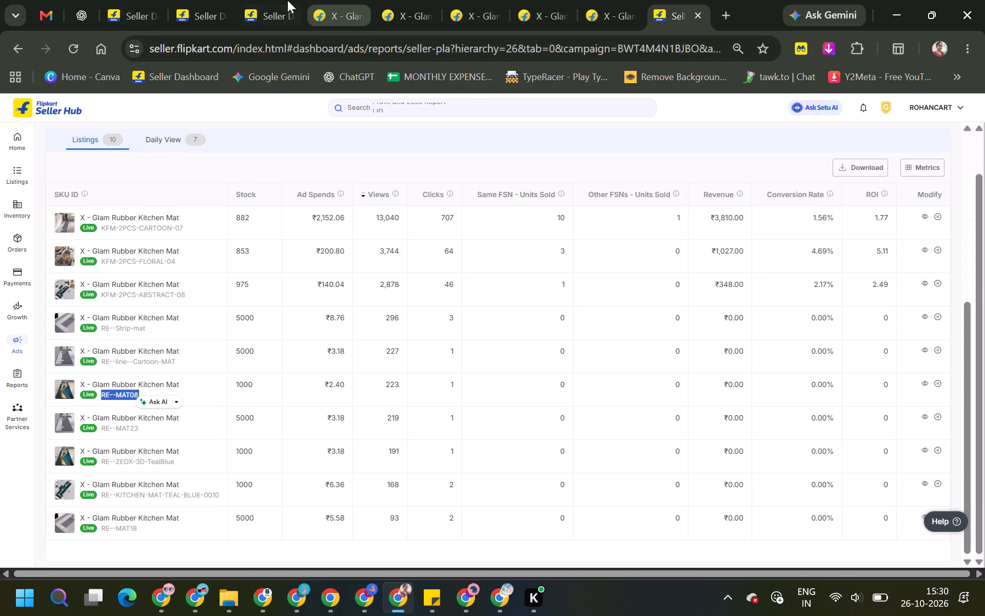
left_click(278, 0)
left_click(889, 370, "ctrl")
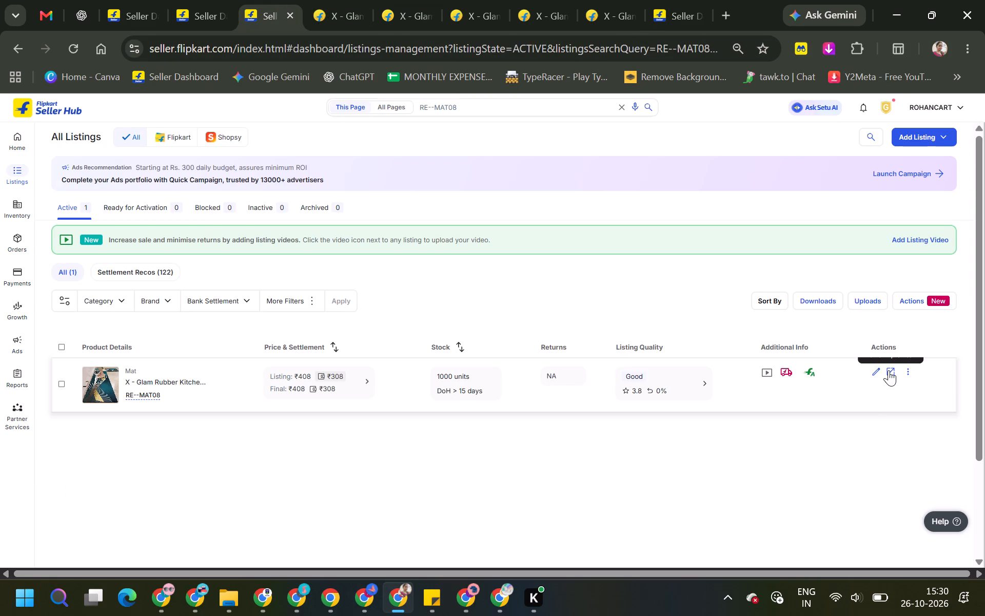
Look up the advertised SKU RE--MAT23 from the campaign report in ROHANCART's listings and open its Flipkart product page.
left_click(700, 0)
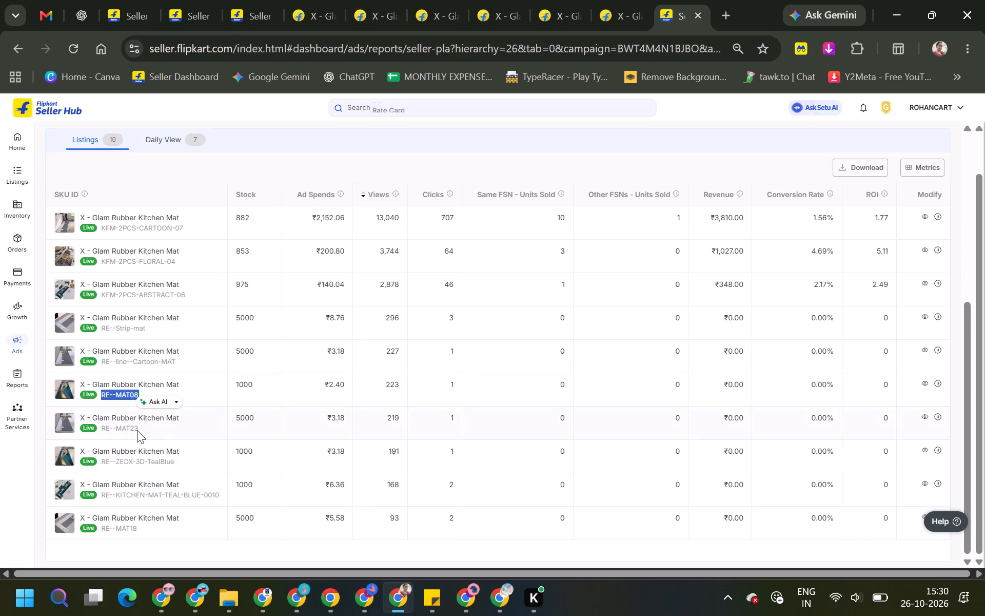
triple_click(128, 431)
key("ctrl+c")
scroll(226, 415, "down", 3)
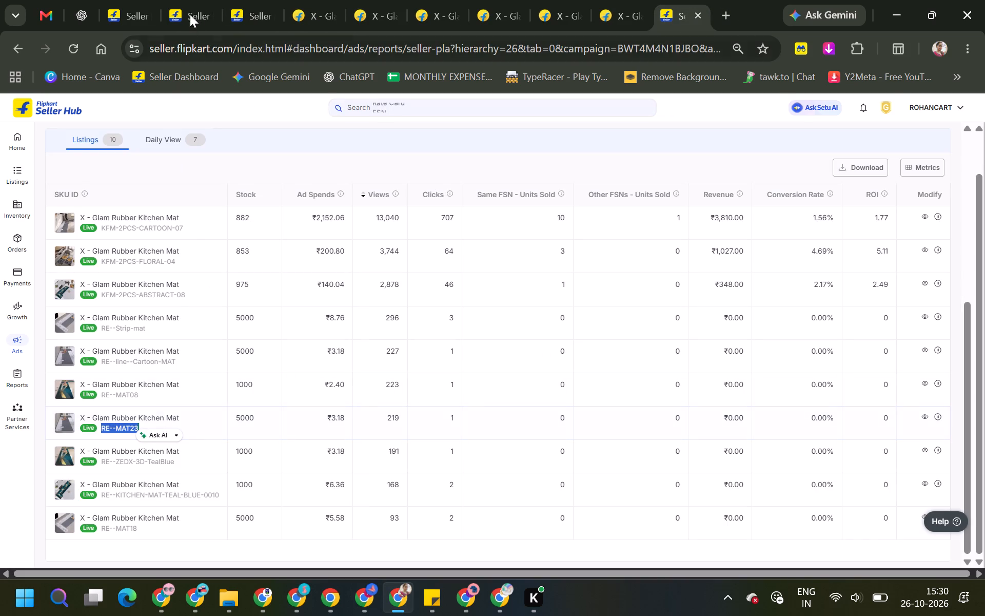
left_click(228, 0)
triple_click(423, 105)
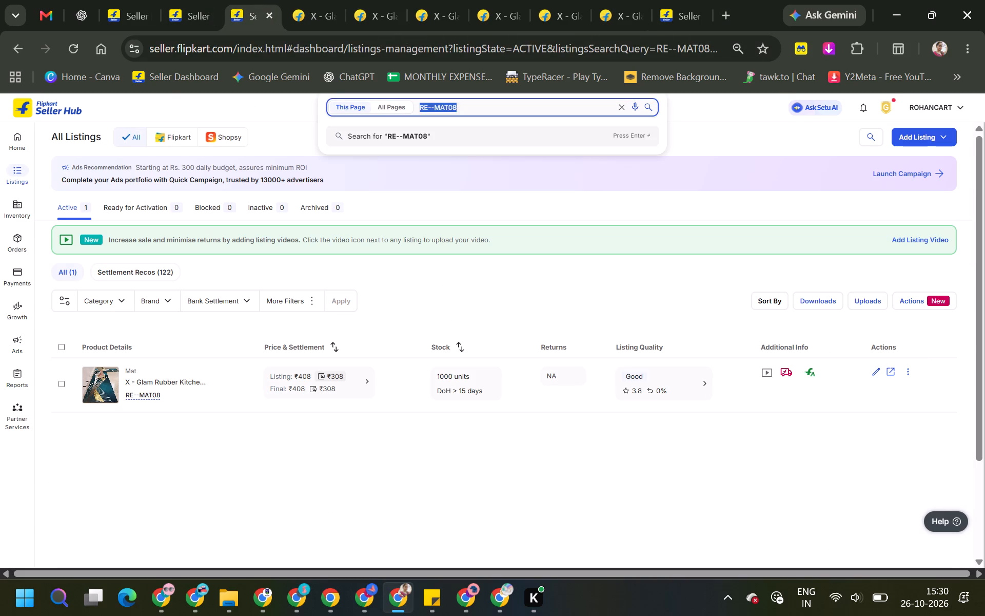
key("ctrl+v")
key("Return")
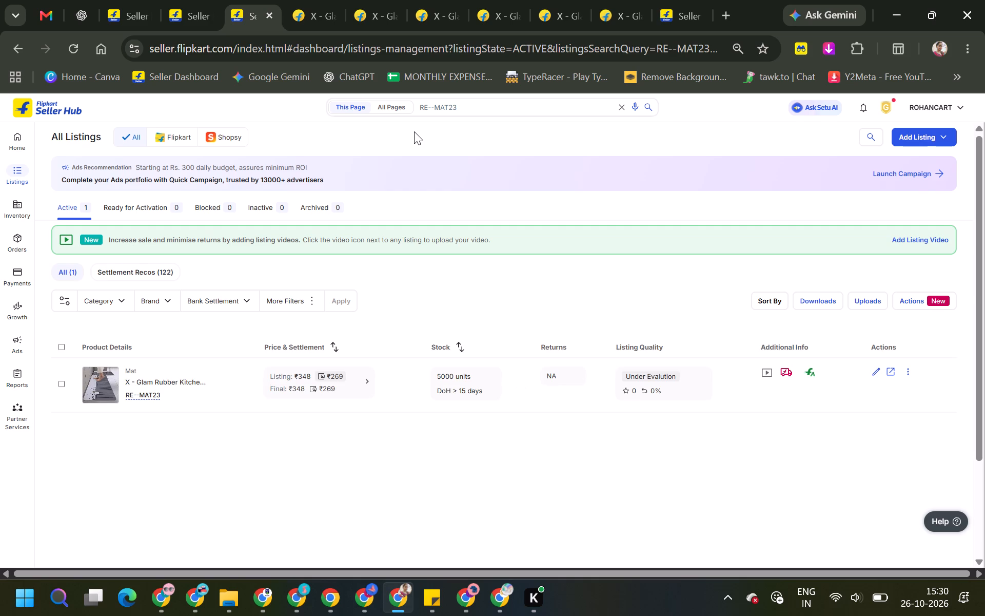
left_click(889, 373)
Look up the advertised SKU RE--ZEDX-3D-TealBlue from the campaign report in ROHANCART's listings and open its Flipkart product page.
left_click(691, 6)
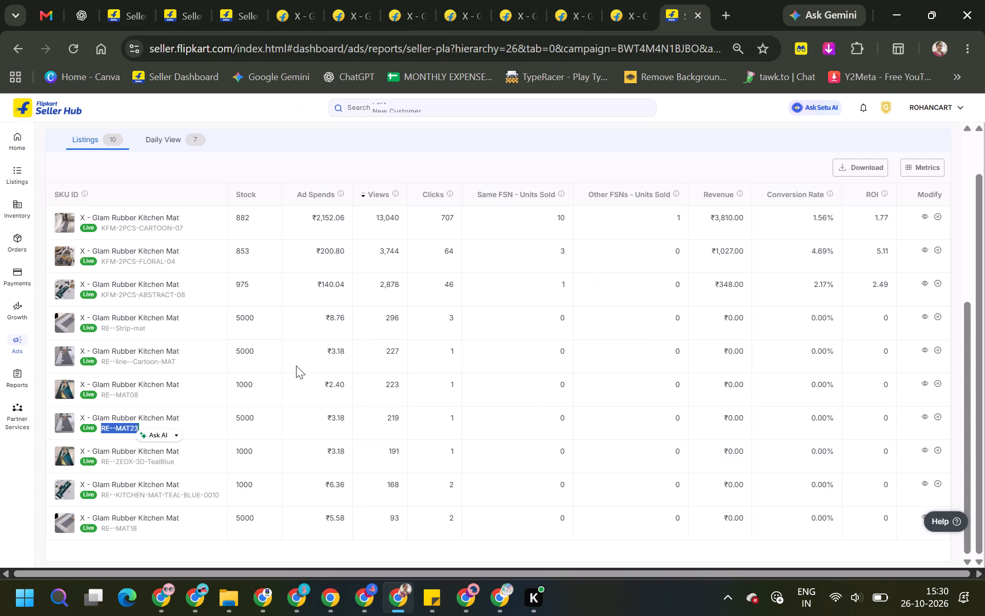
triple_click(161, 463)
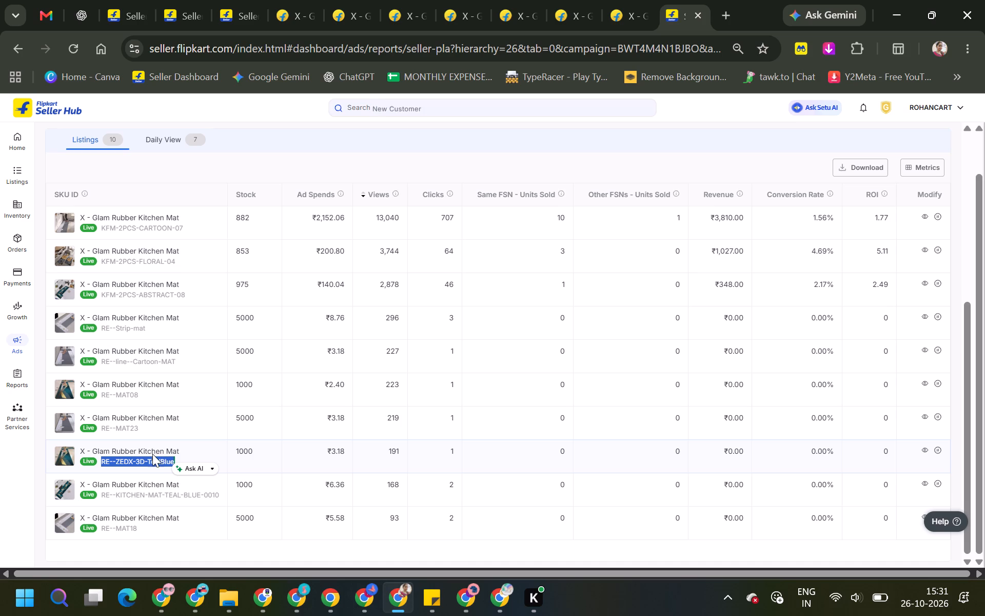
key("alt+Tab")
key("alt+Tab")
left_click(218, 0)
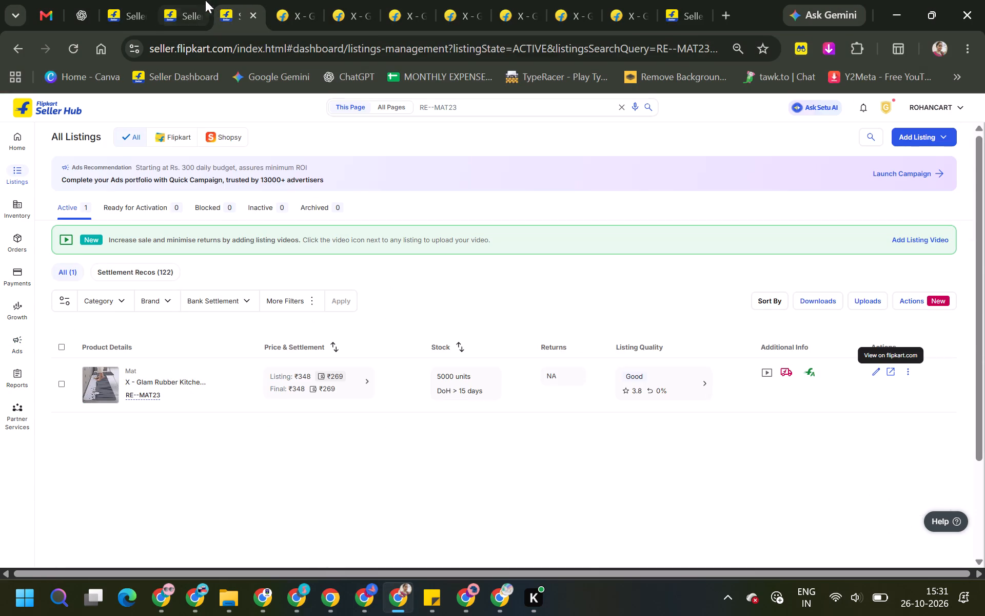
left_click(181, 0)
left_click(211, 1)
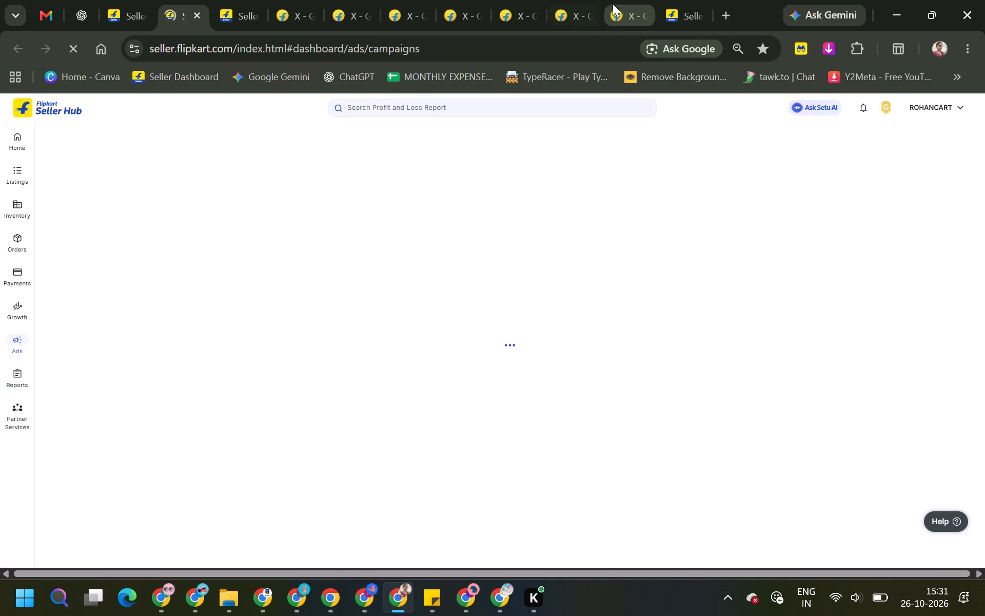
left_click(233, 8)
left_click(179, 0)
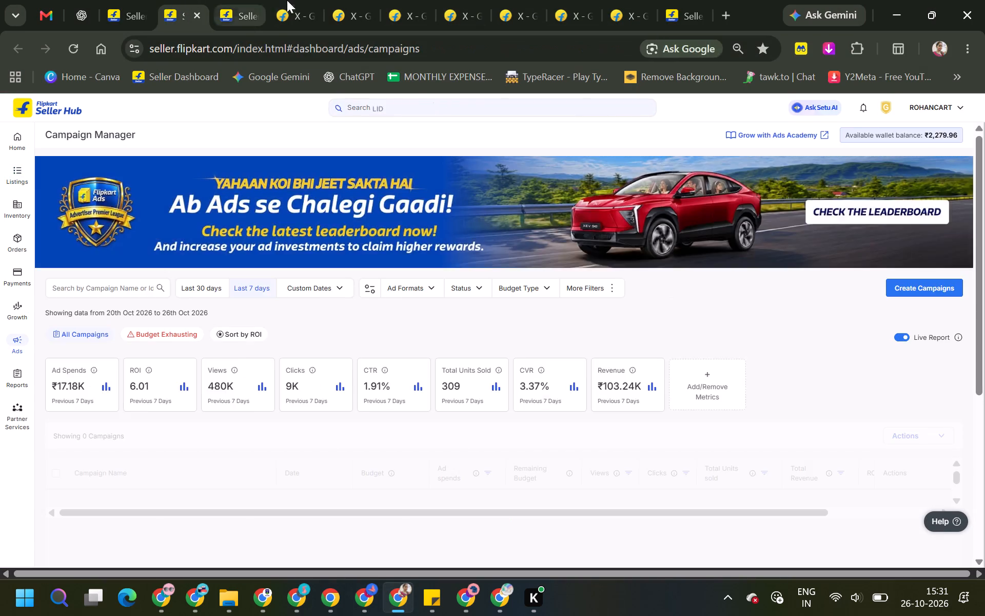
left_click(293, 0)
left_click(249, 0)
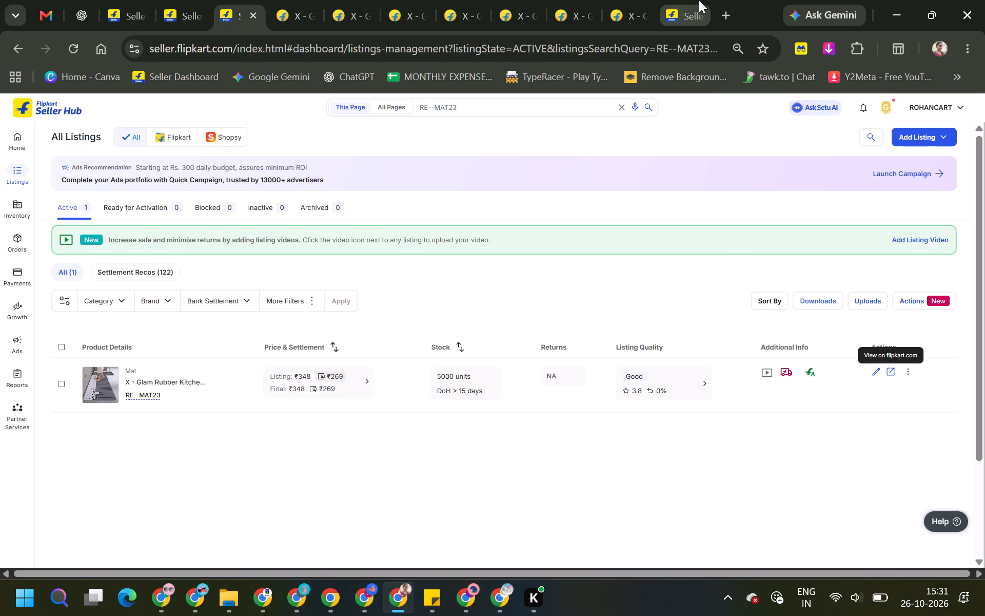
left_click(695, 0)
key("ctrl+c")
key("ctrl+c")
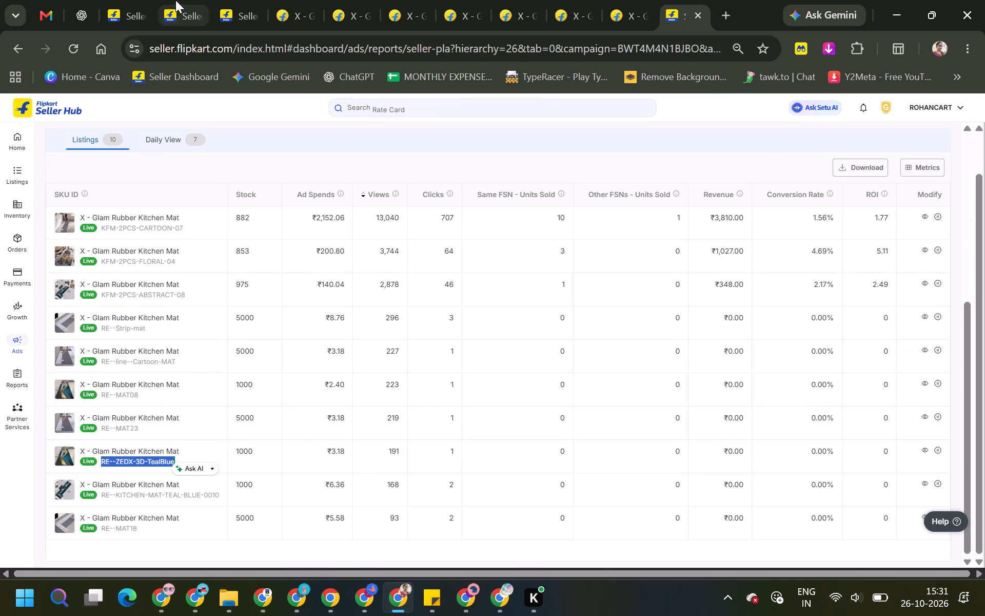
left_click(195, 2)
left_click(212, 0)
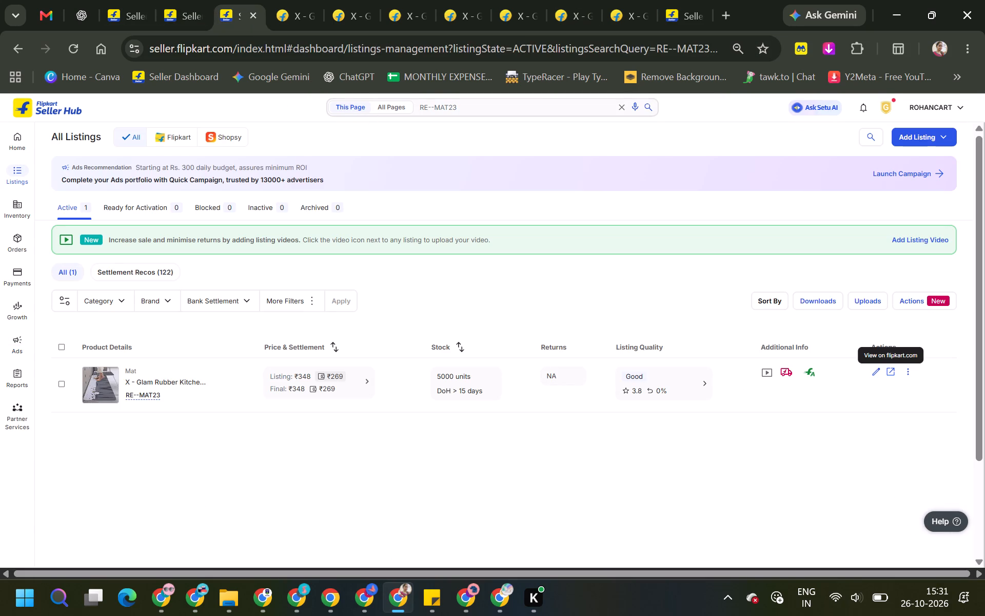
triple_click(427, 104)
key("ctrl+v")
key("Return")
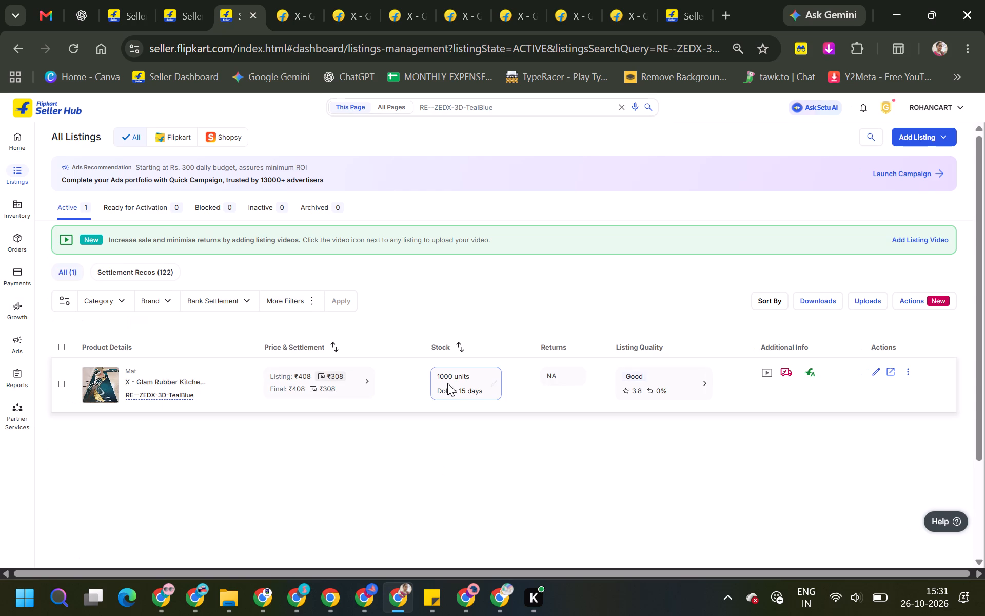
left_click(887, 372)
Look up the advertised SKU RE--KITCHEN-MAT-TEAL-BLUE-0010 from the campaign report in ROHANCART's listings and open its Flipkart product page.
left_click(686, 0)
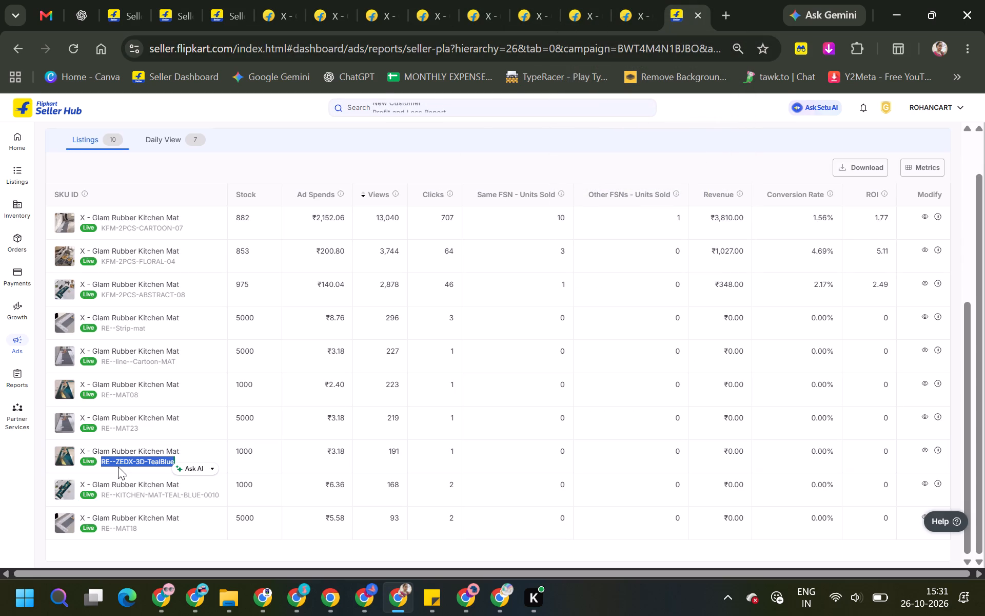
triple_click(157, 498)
key("ctrl+c")
key("ctrl+c")
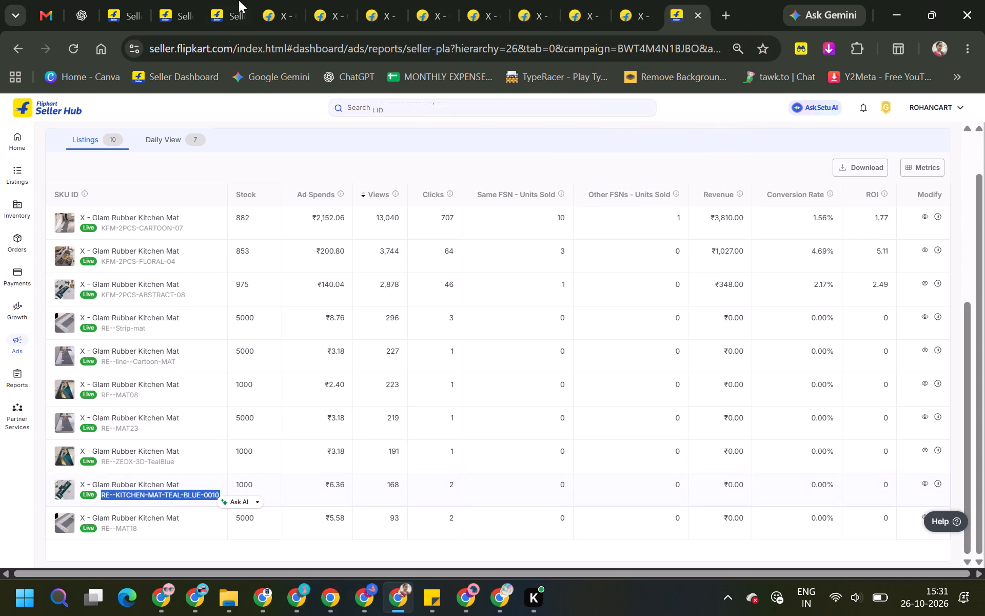
left_click(234, 0)
triple_click(460, 105)
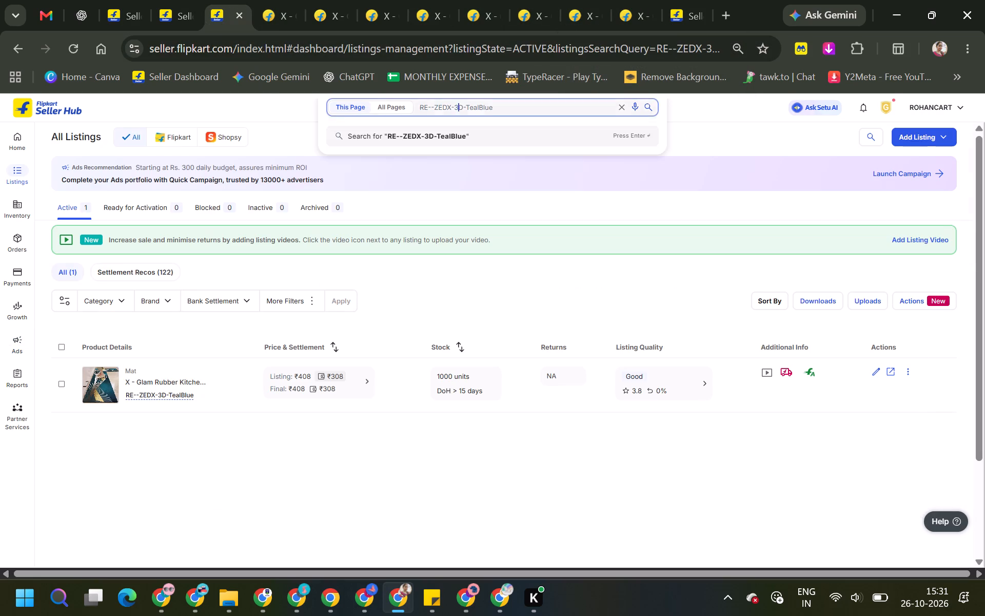
key("ctrl+a")
key("ctrl+v")
key("Return")
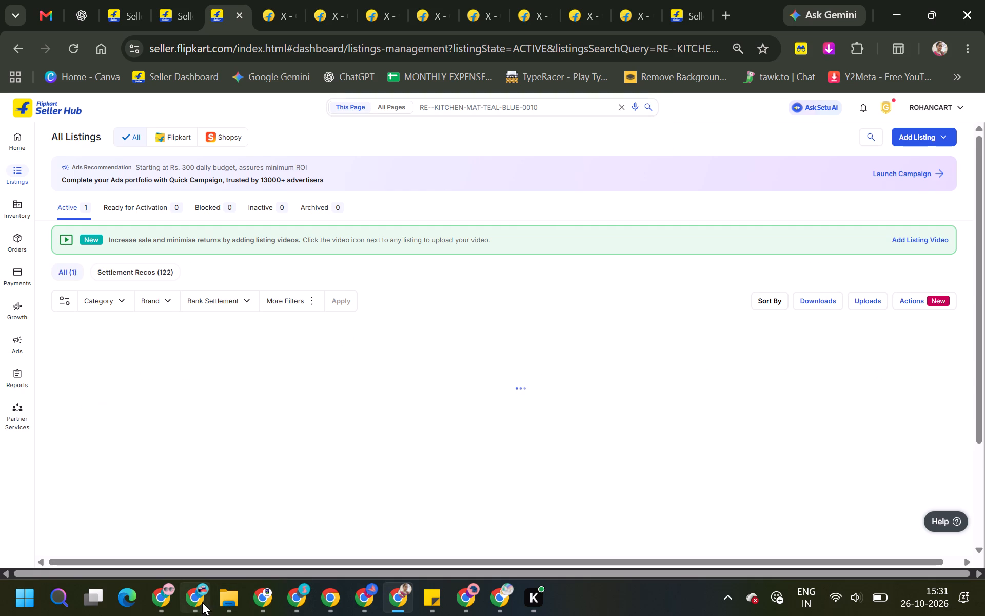
scroll(424, 321, "down", 2)
scroll(422, 331, "up", 1)
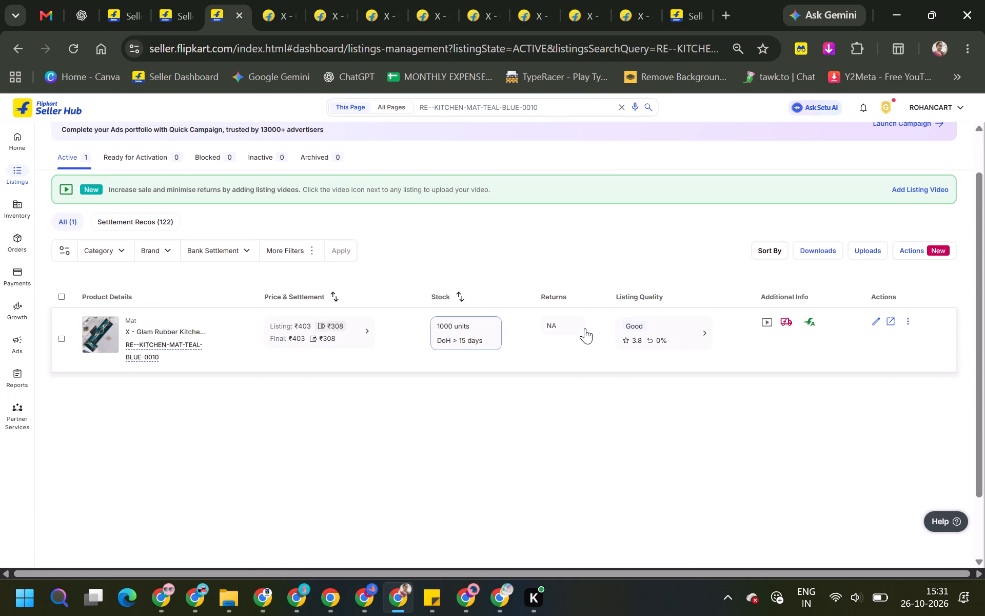
left_click(890, 326, "ctrl")
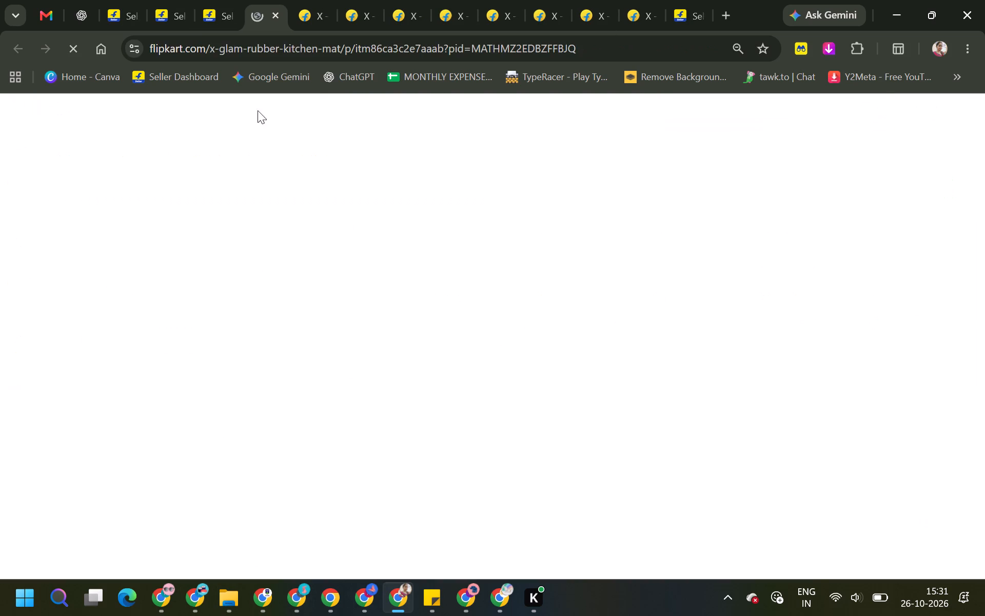
left_click(220, 22)
left_click(261, 0)
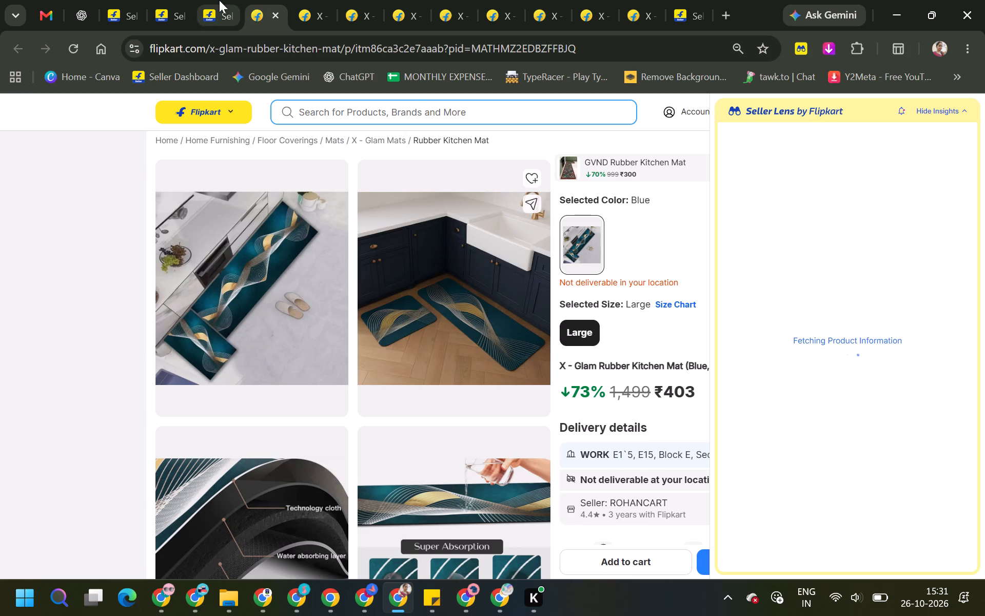
left_click(218, 0)
left_click(262, 0)
left_click(219, 0)
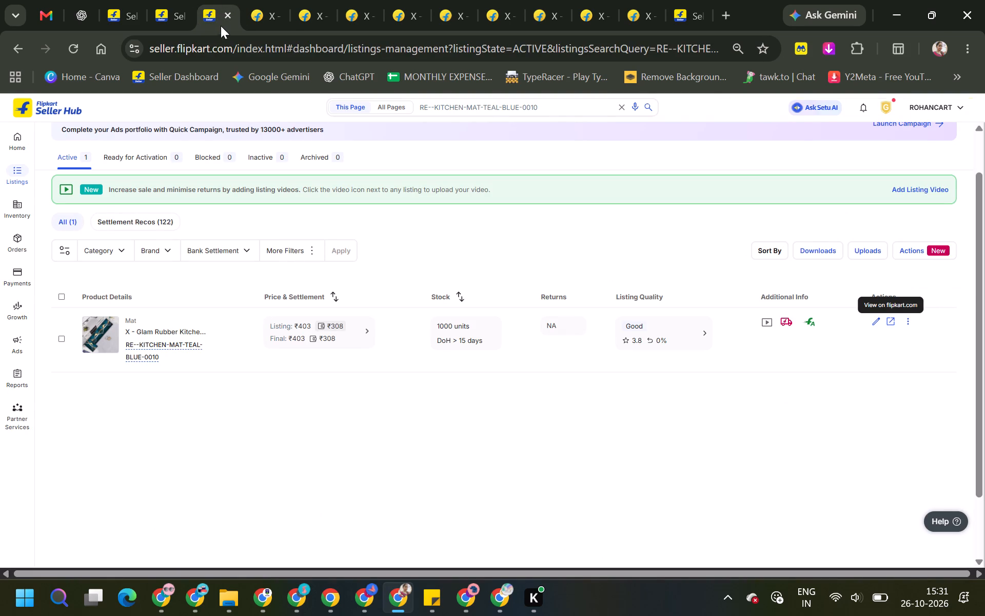
left_click(264, 0)
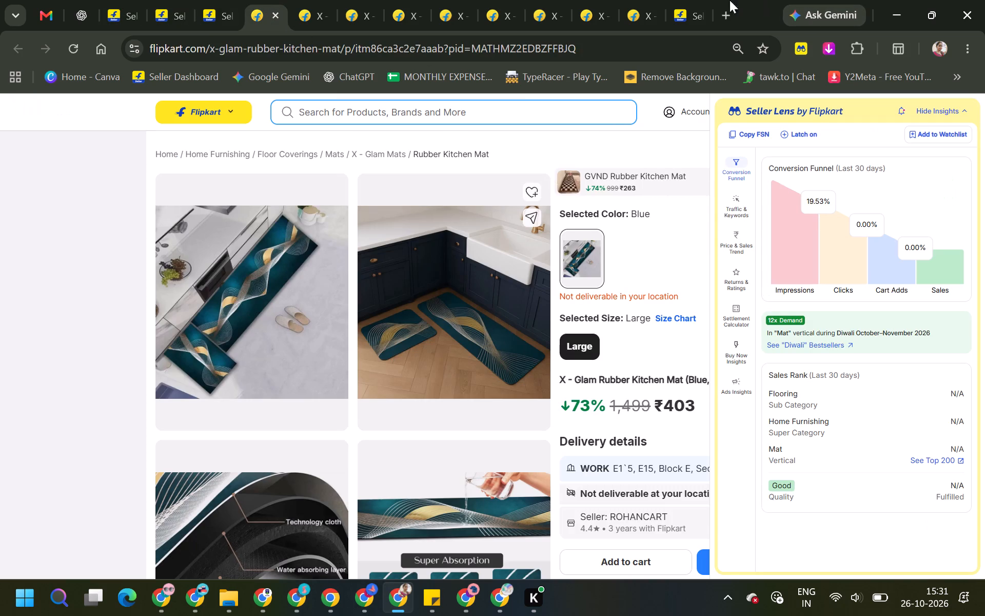
Look up the advertised SKU RE--MAT18 from the campaign report in ROHANCART's listings and open its Flipkart product page.
left_click(697, 0)
scroll(164, 415, "down", 3)
triple_click(128, 525)
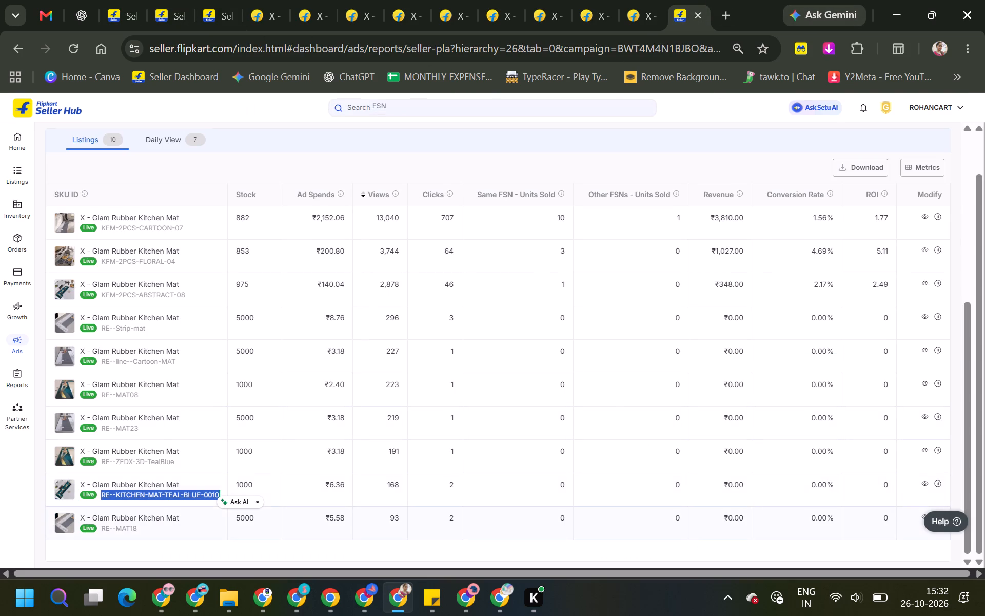
left_click(128, 525)
key("ctrl+c")
left_click(203, 0)
left_click(169, 0)
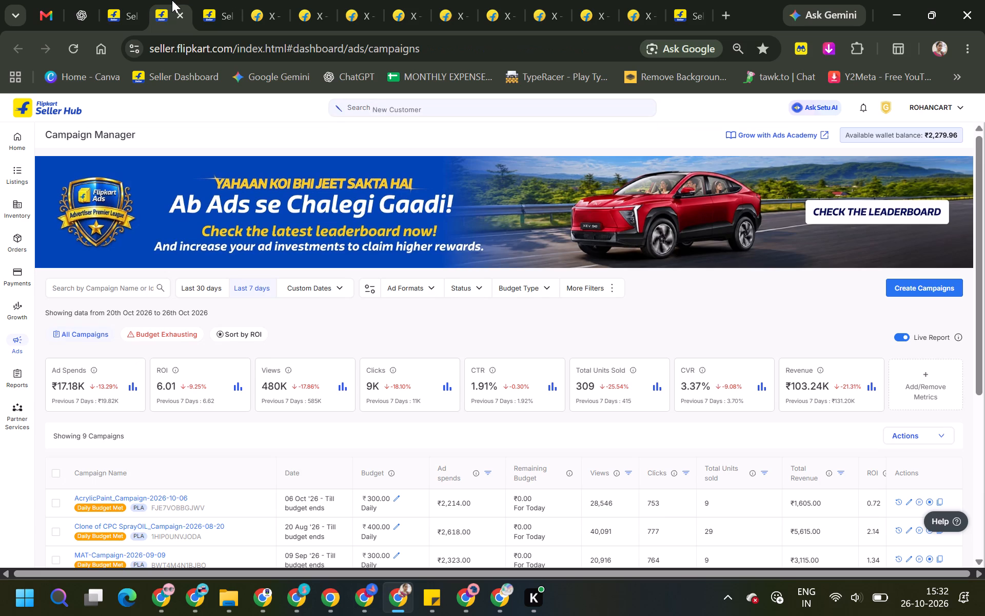
left_click(209, 0)
triple_click(443, 105)
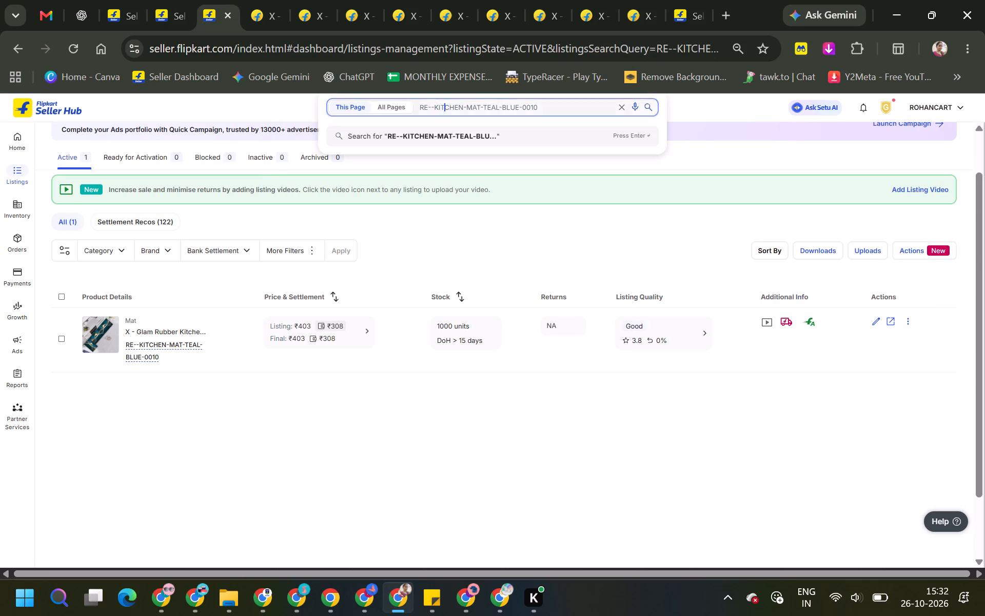
key("ctrl+a")
key("ctrl+v")
key("Return")
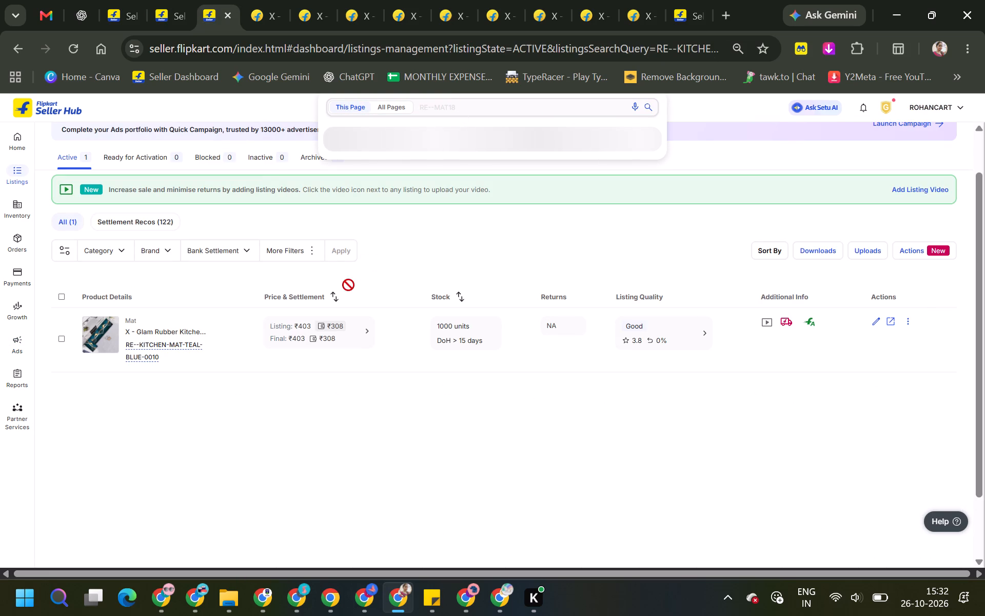
scroll(347, 290, "down", 10)
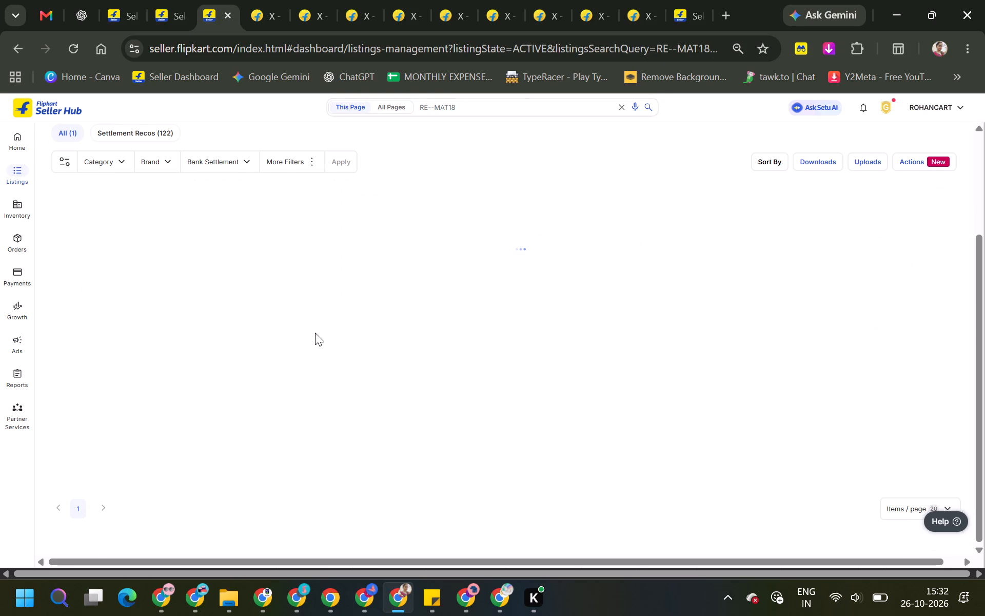
scroll(315, 333, "down", 2)
scroll(316, 344, "up", 4)
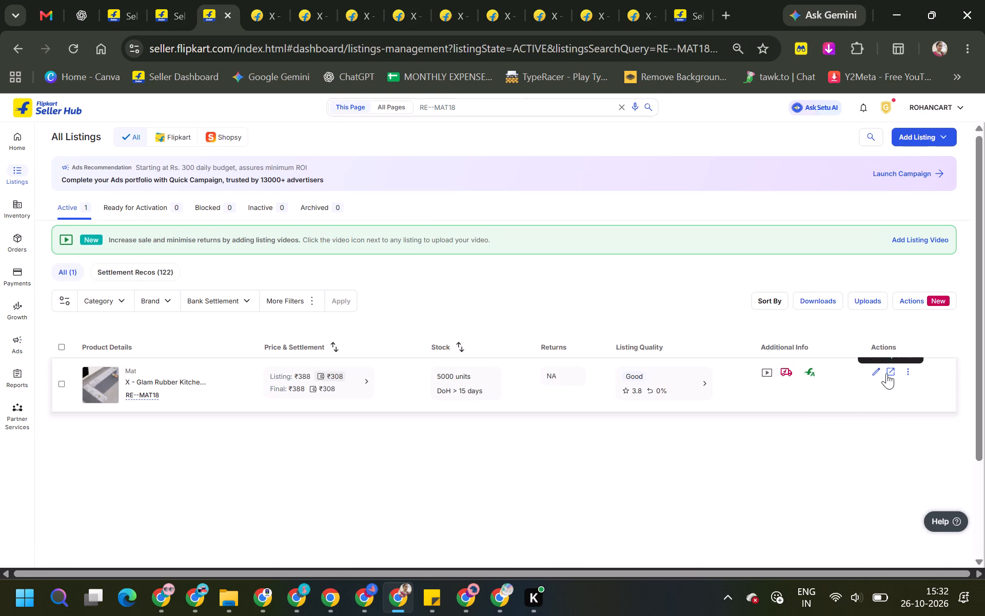
left_click(886, 373)
left_click(213, 4)
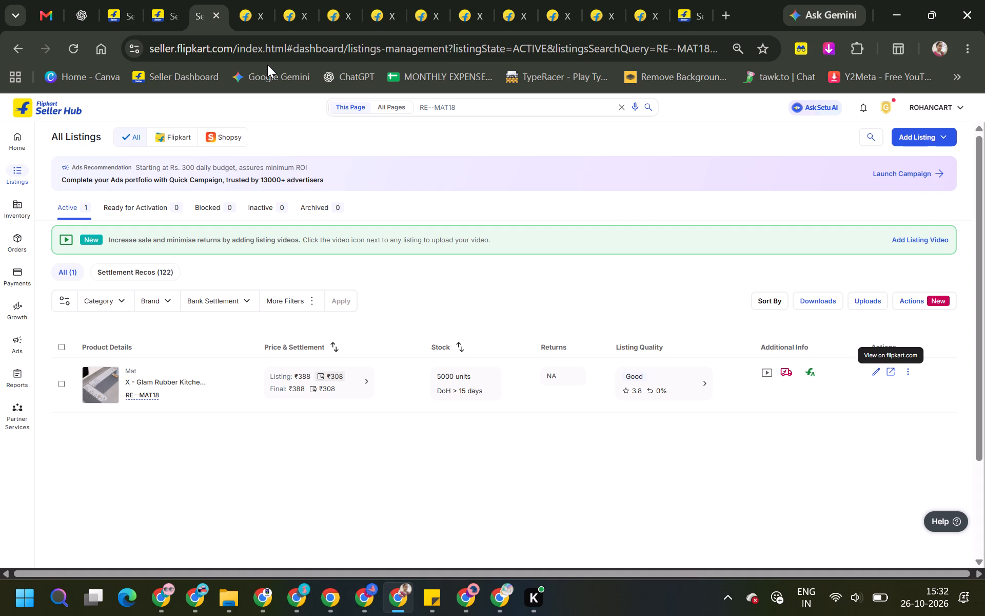
left_click(247, 0)
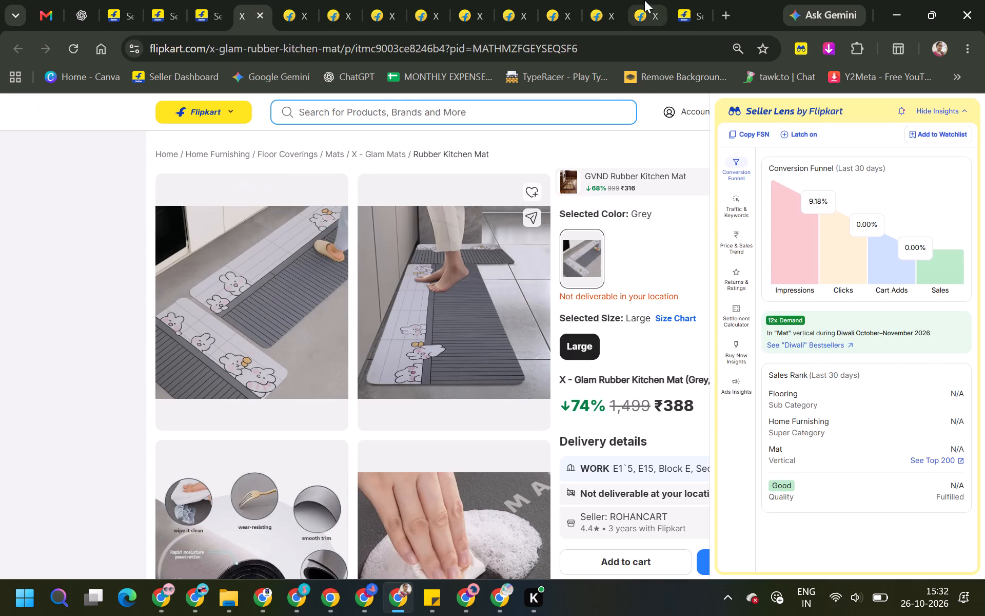
Return to the mat campaign's listings report and close it.
left_click(676, 0)
scroll(273, 318, "down", 4)
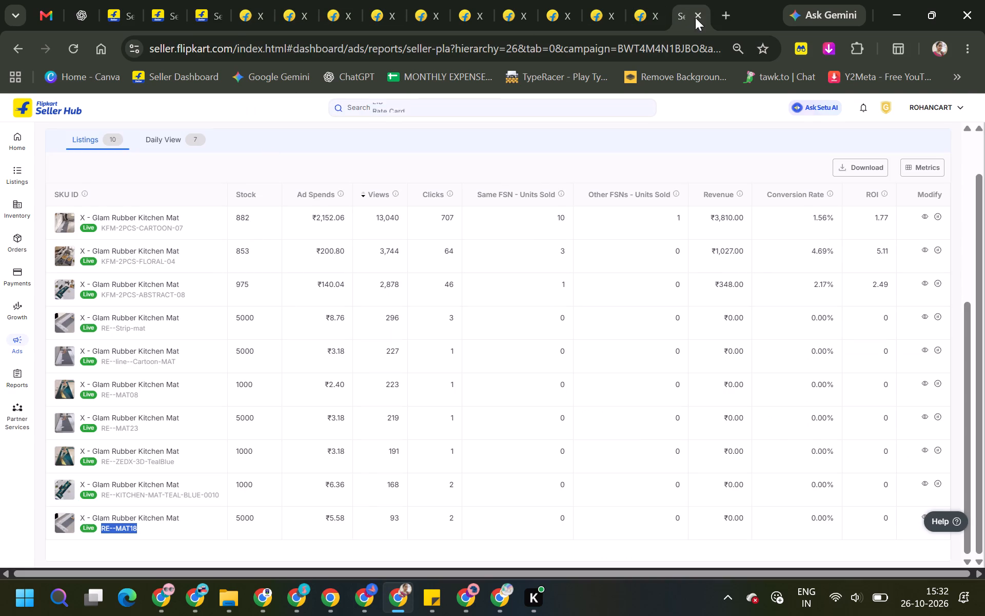
left_click(697, 18)
Go through the open Seller Hub pages to the details page of campaign NXU0RU2YDH3P.
left_click(157, 4)
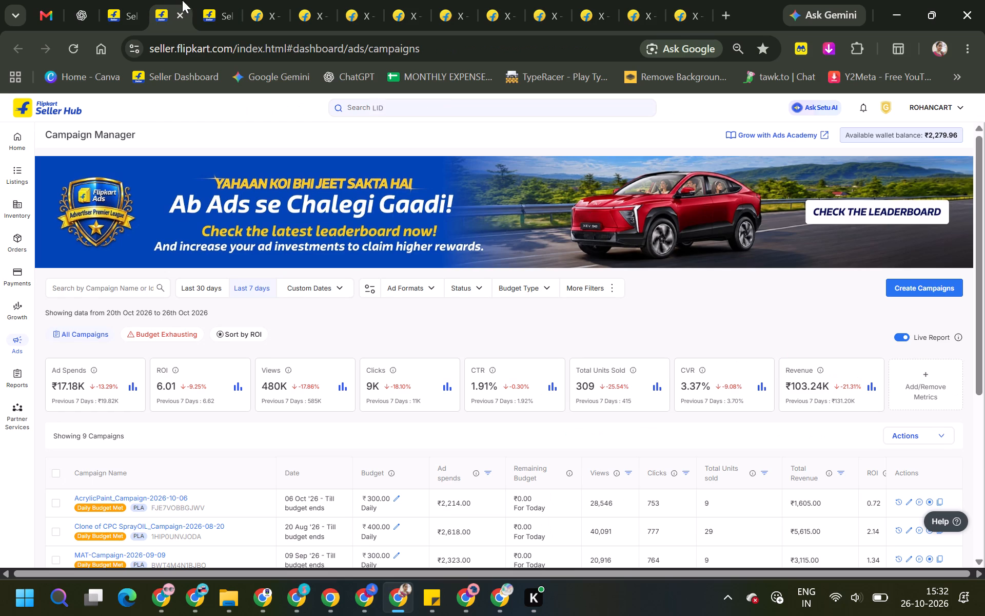
left_click(207, 0)
left_click(168, 4)
left_click(136, 0)
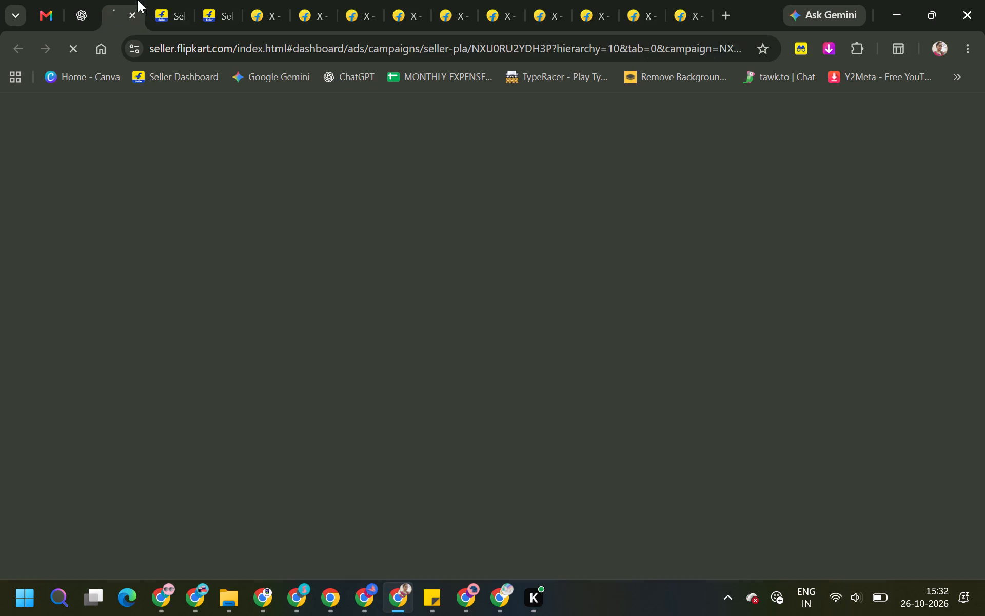
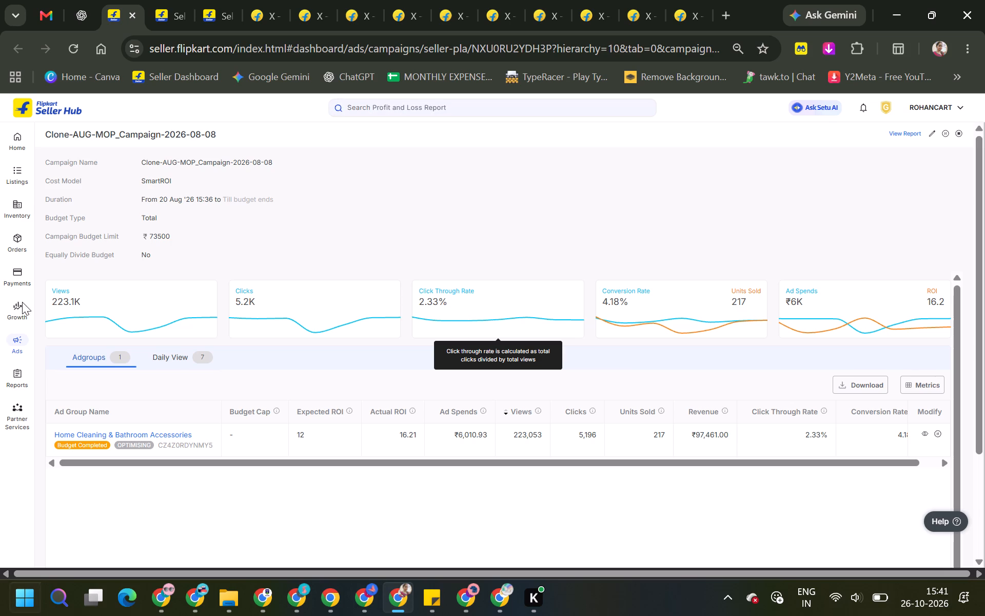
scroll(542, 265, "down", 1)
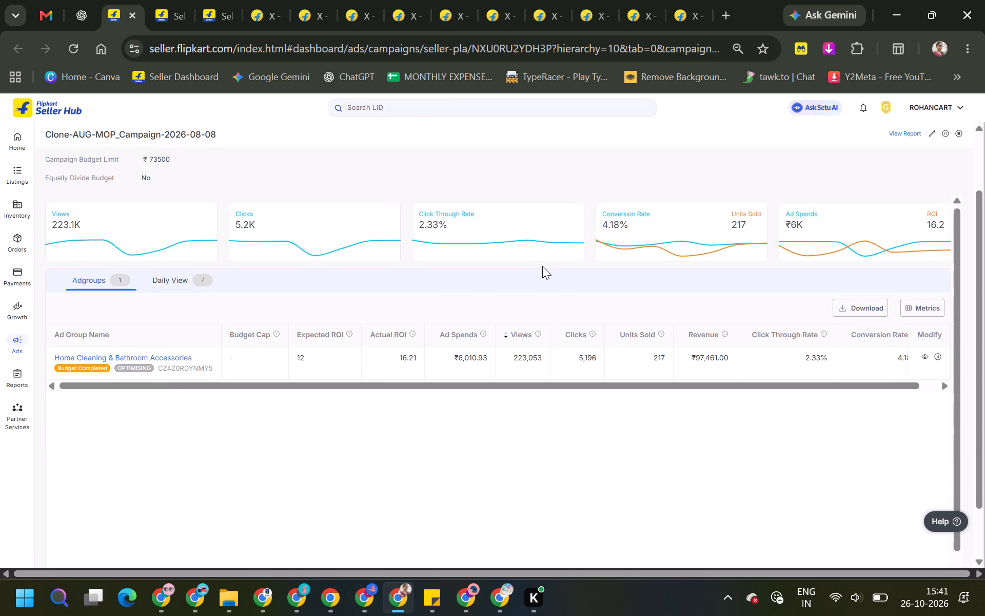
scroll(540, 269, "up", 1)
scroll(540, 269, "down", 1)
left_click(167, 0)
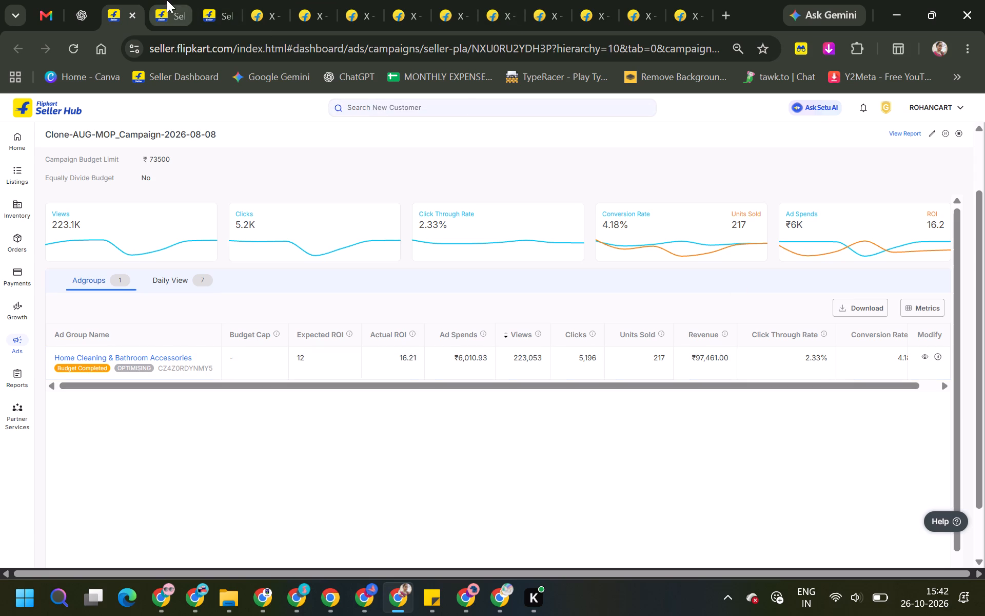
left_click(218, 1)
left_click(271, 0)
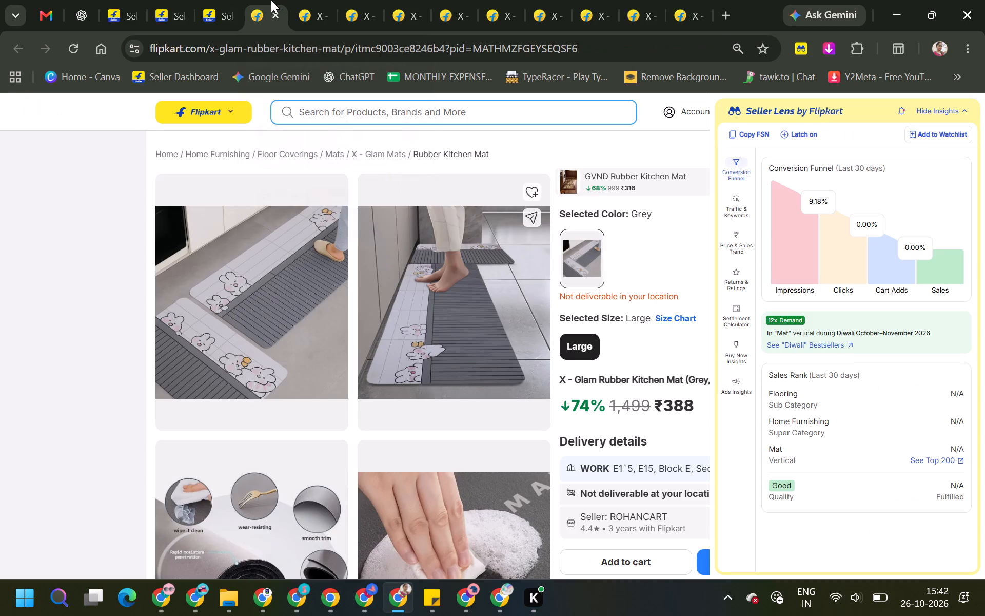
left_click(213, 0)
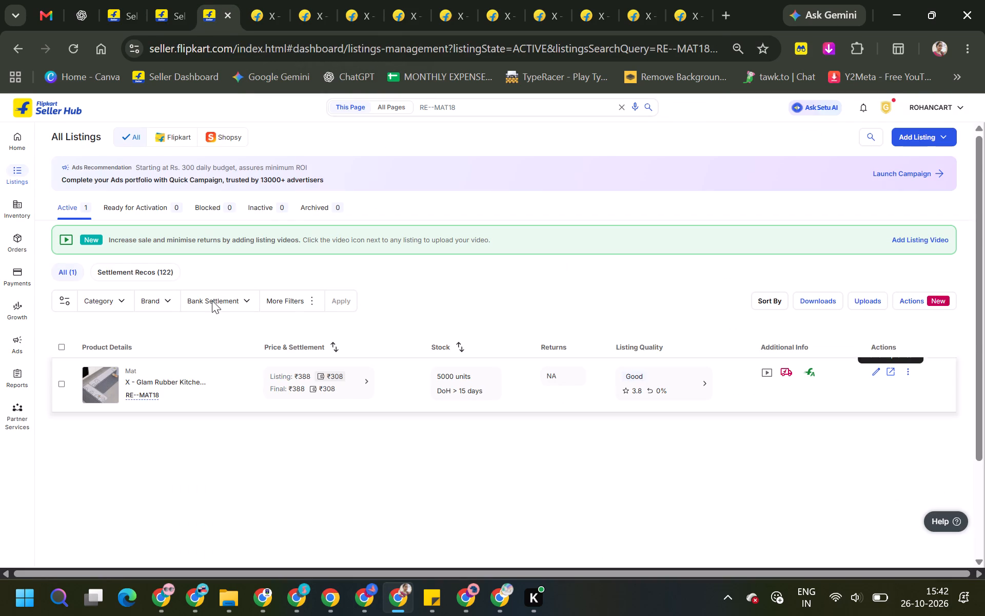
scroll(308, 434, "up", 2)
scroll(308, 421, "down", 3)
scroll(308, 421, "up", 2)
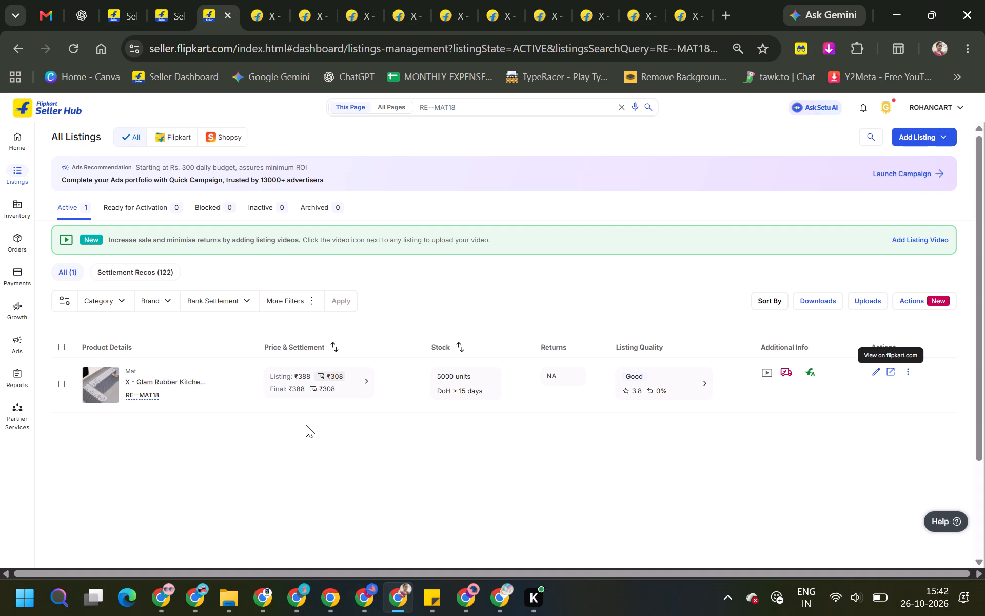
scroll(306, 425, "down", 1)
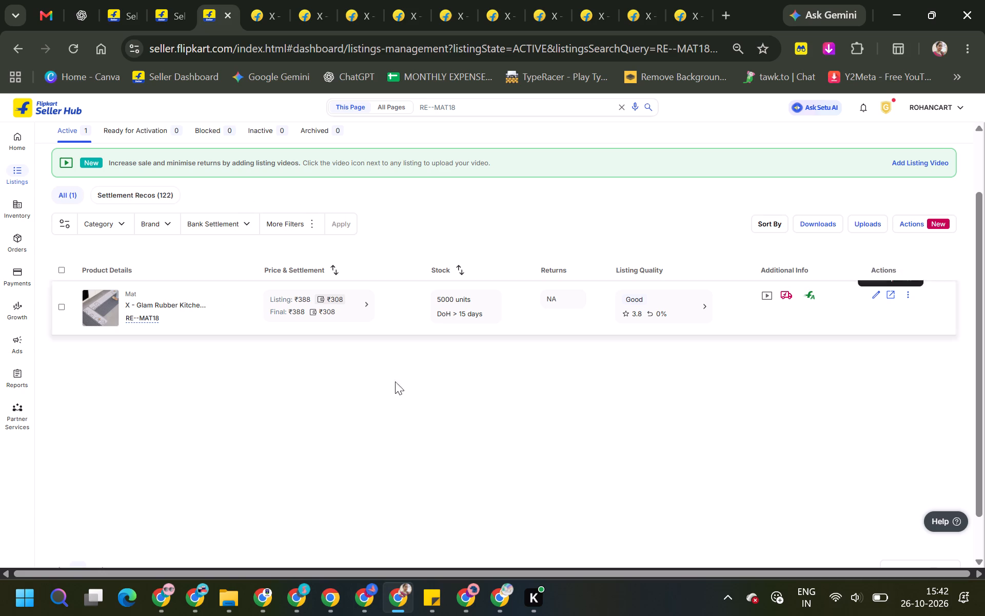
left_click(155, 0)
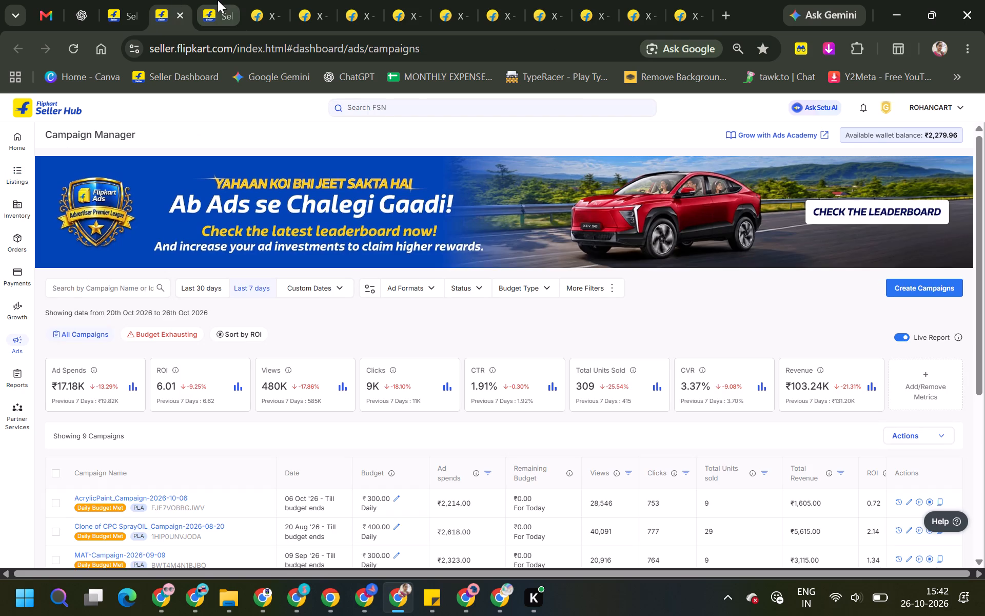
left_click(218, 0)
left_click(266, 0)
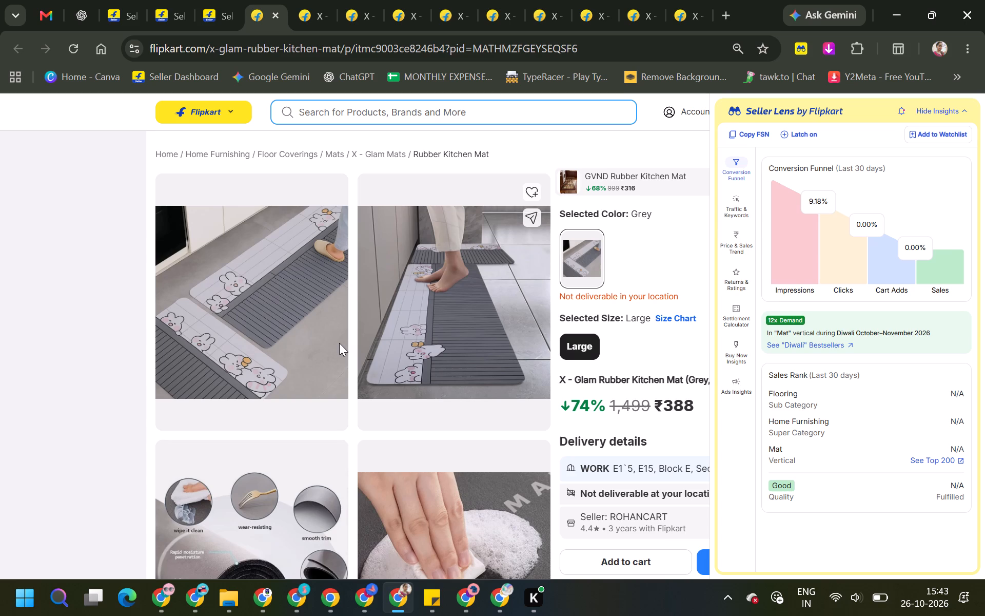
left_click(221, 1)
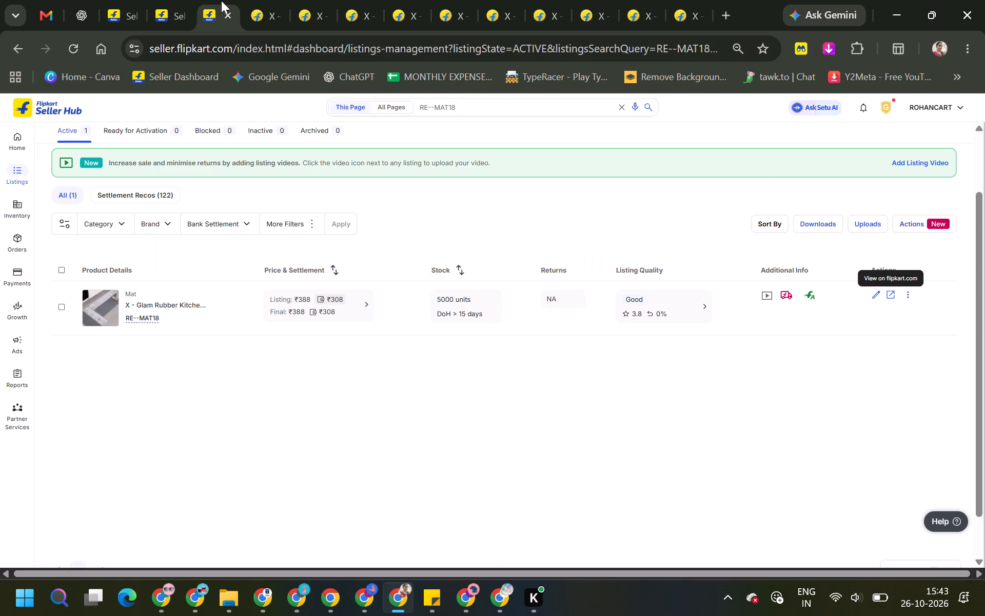
Hide the Seller Lens insights on the product page of the grey X - Glam Rubber Kitchen Mat.
left_click(273, 0)
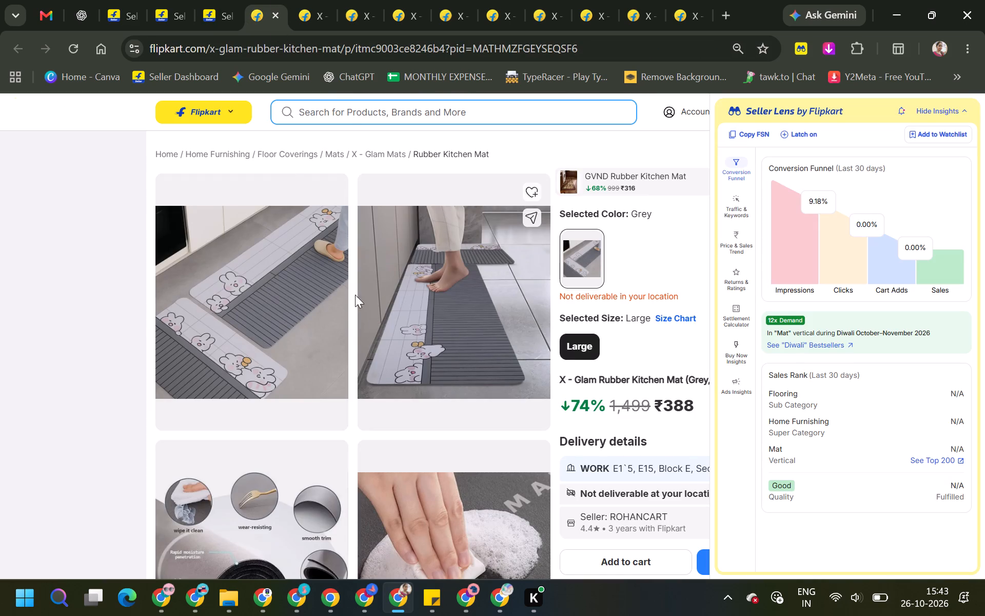
scroll(361, 237, "down", 1)
scroll(361, 237, "up", 3)
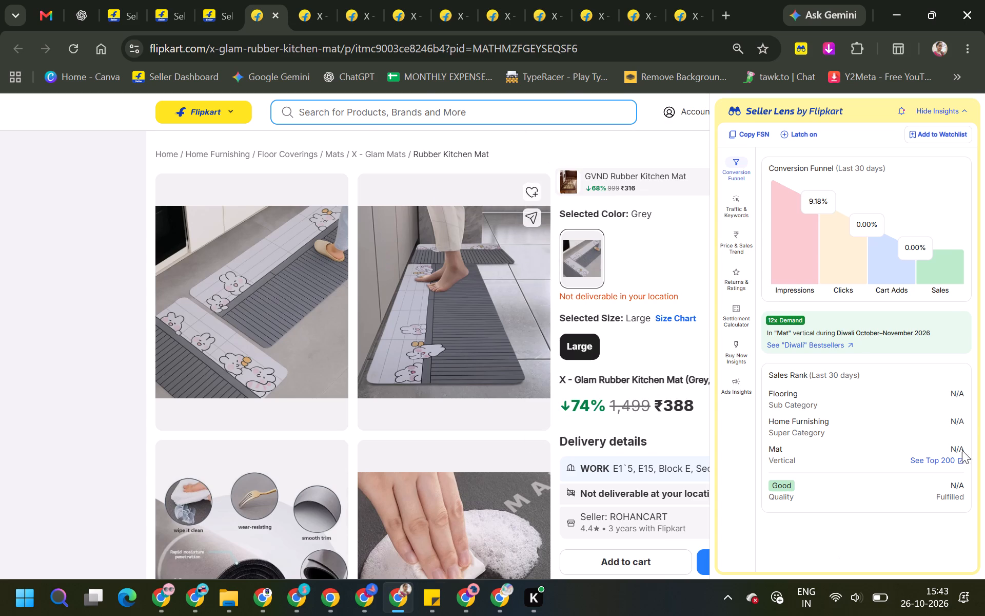
left_click(936, 115)
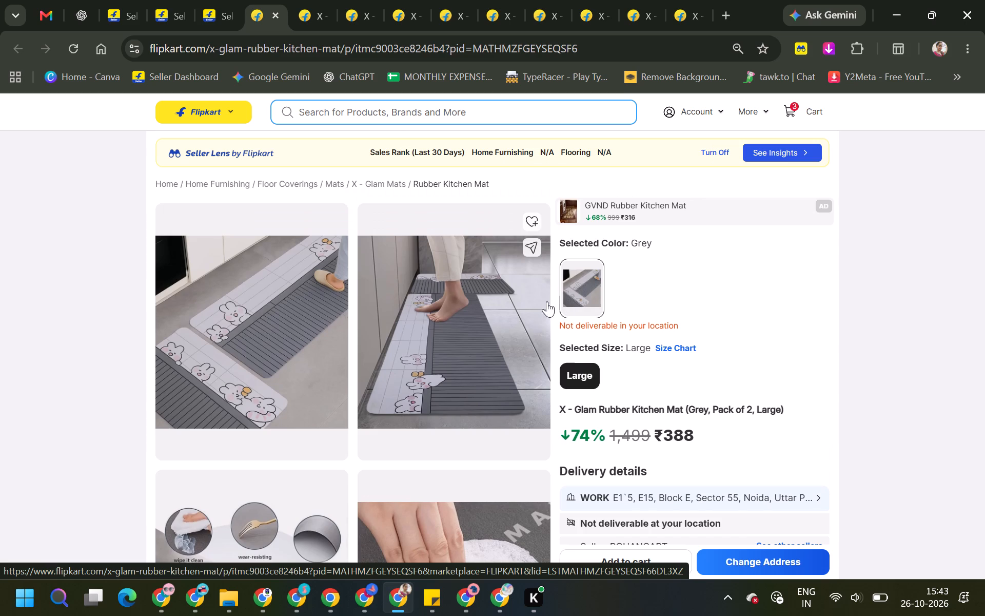
Switch to MEETONLINEZONE's Seller Hub window and bring up its Listing Creation page.
key("alt+Tab")
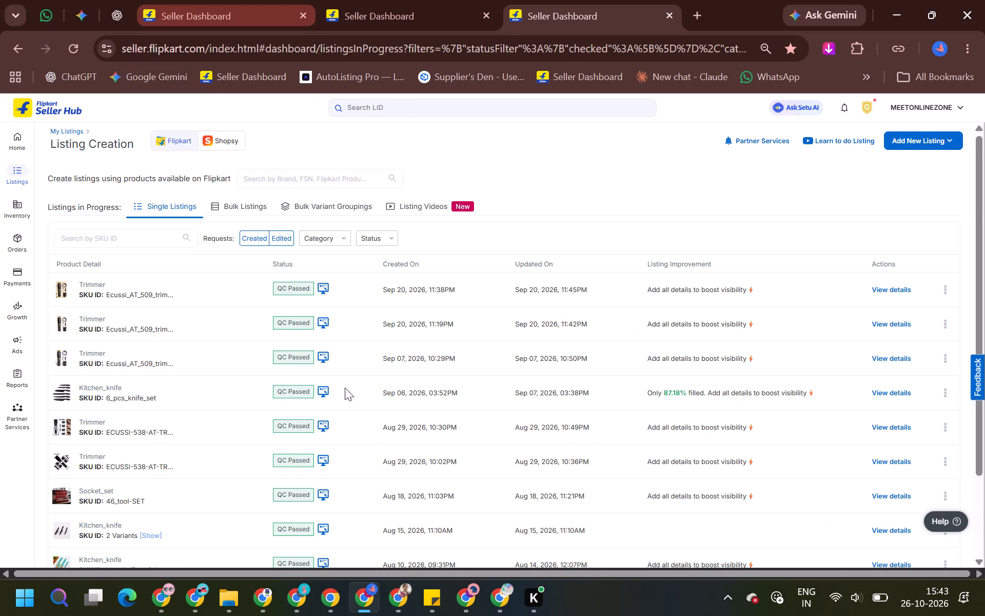
left_click(392, 0)
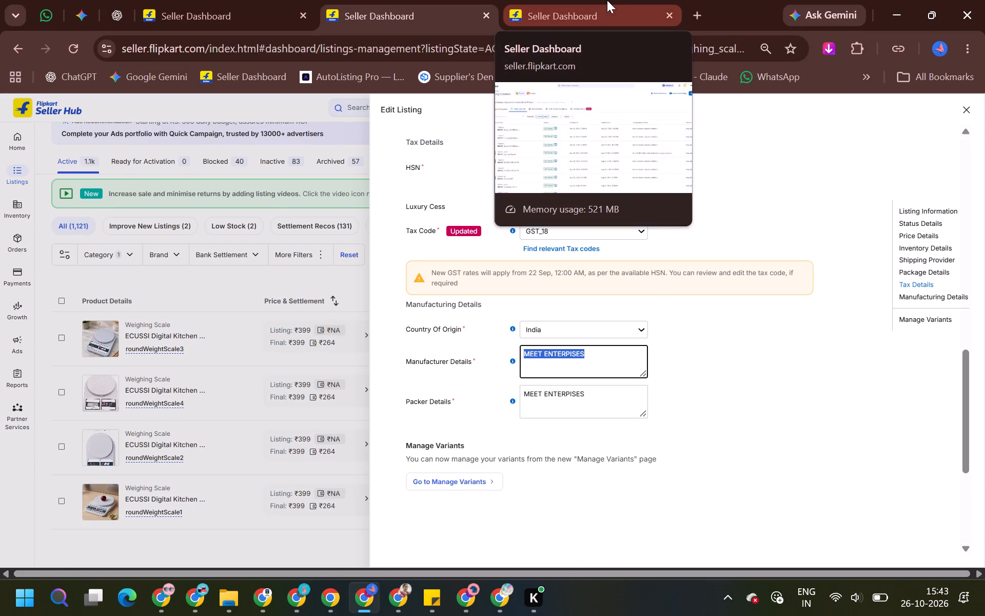
left_click(607, 0)
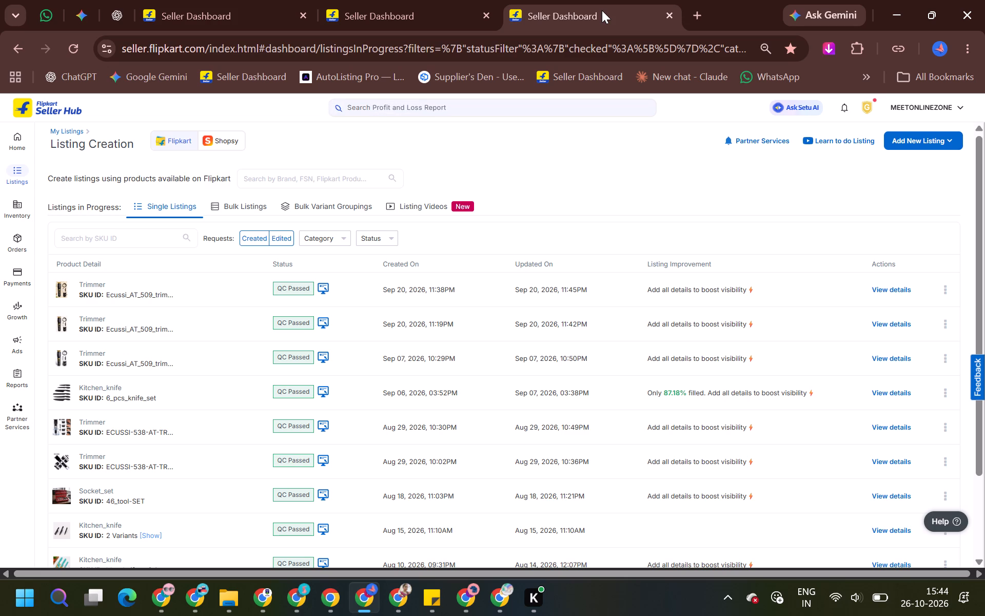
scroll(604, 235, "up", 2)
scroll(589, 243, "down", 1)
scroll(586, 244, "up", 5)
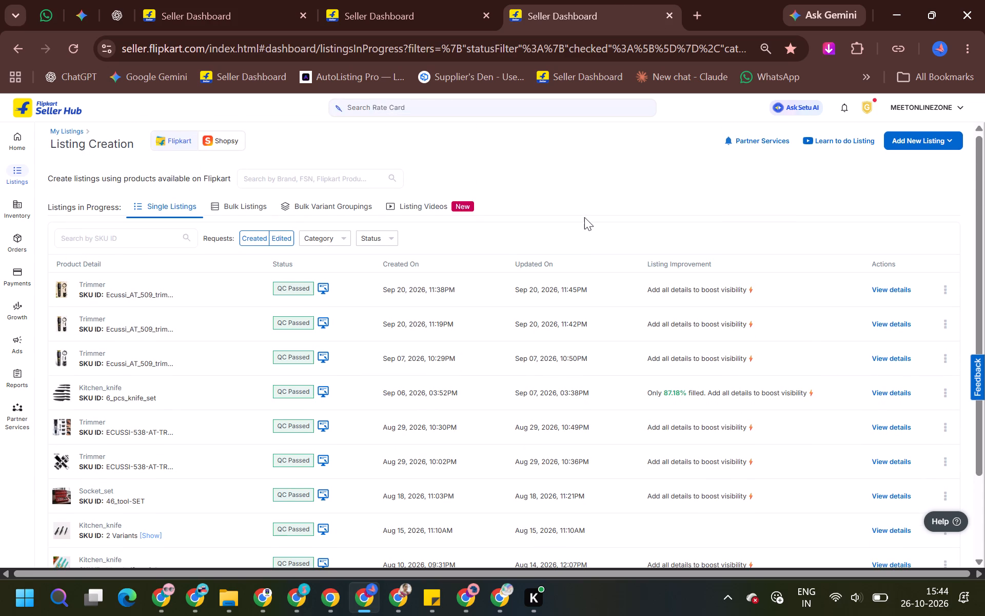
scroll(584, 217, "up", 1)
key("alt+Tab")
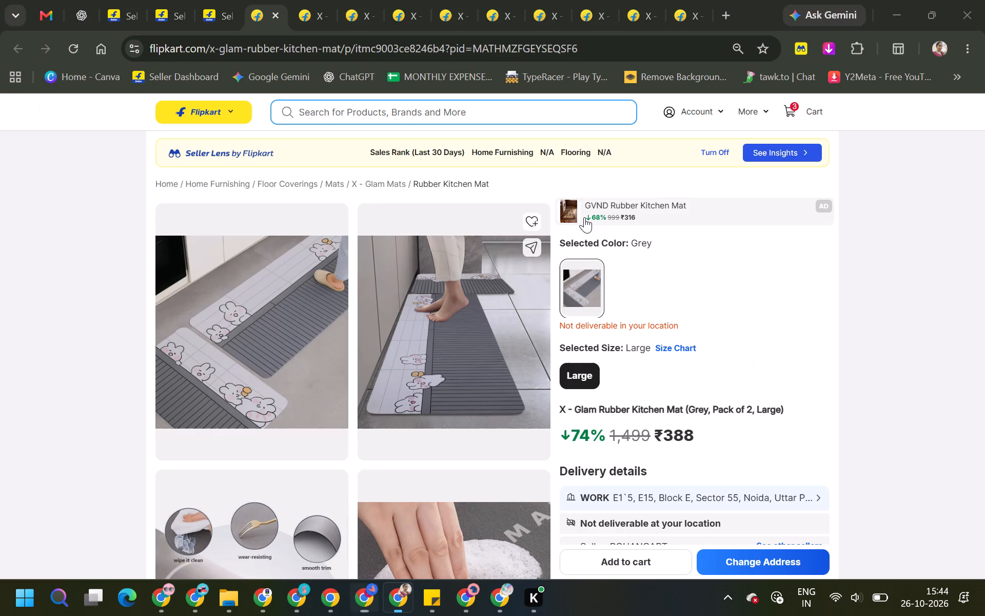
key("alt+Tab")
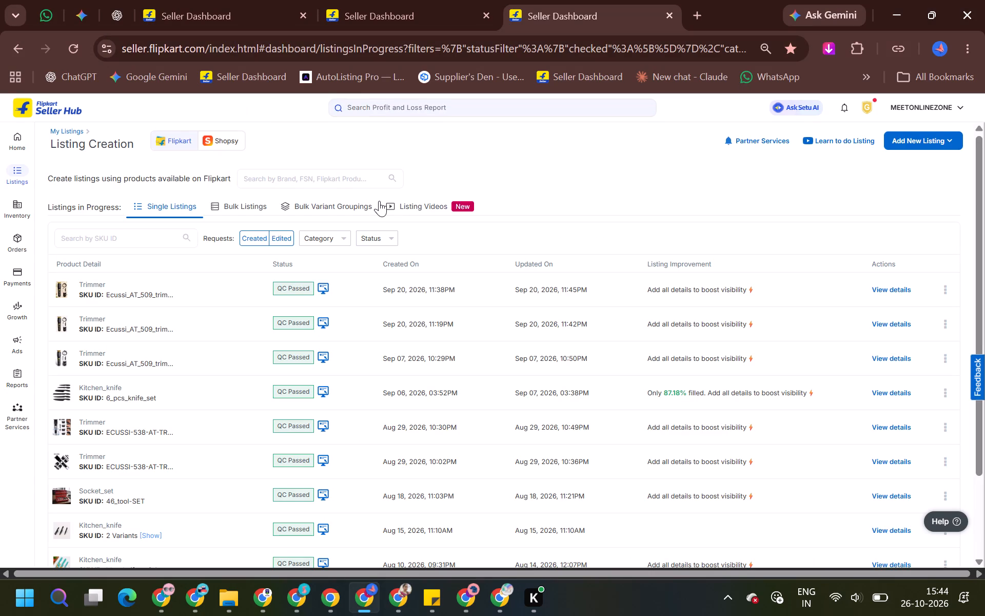
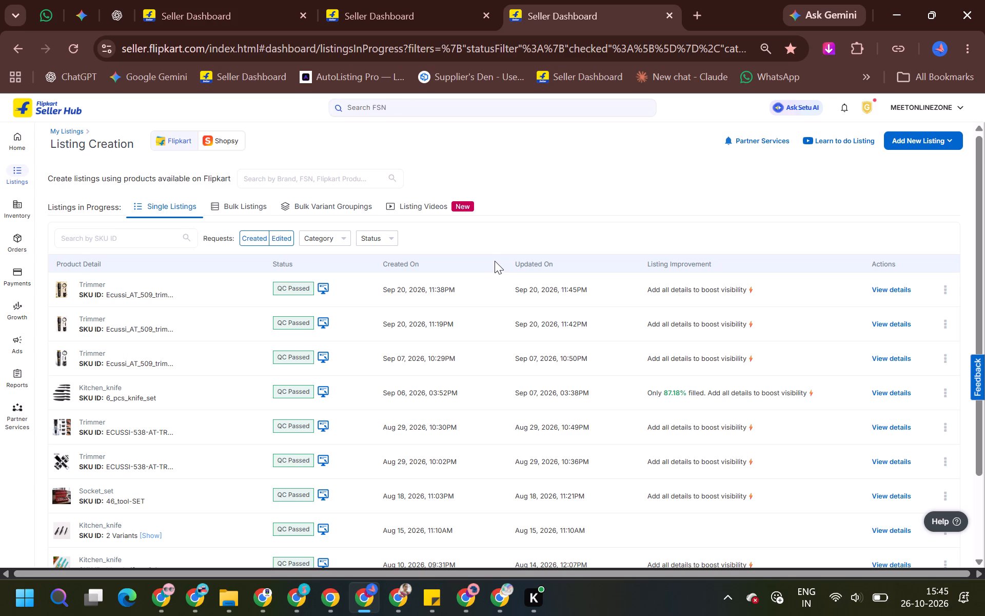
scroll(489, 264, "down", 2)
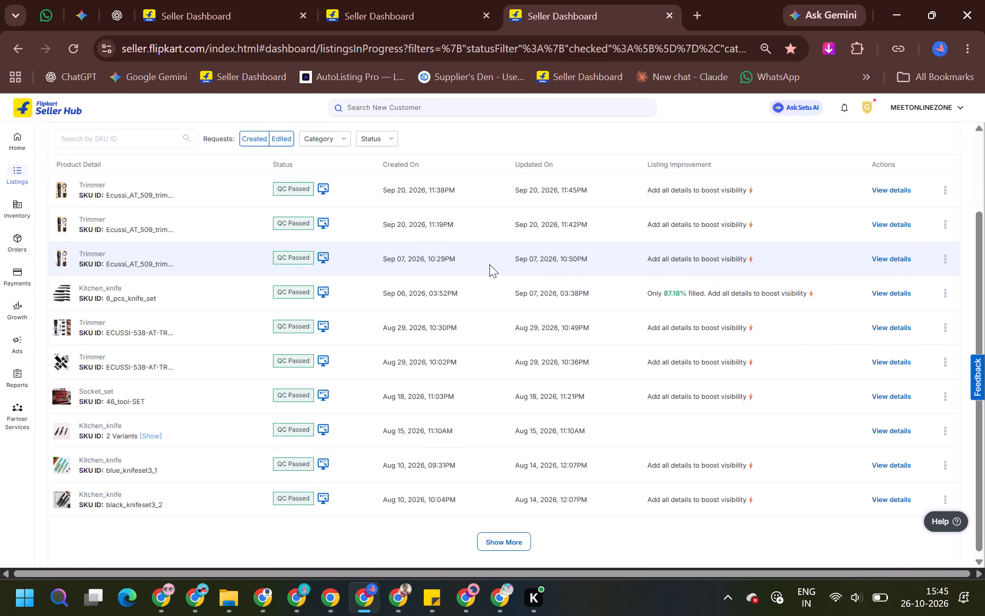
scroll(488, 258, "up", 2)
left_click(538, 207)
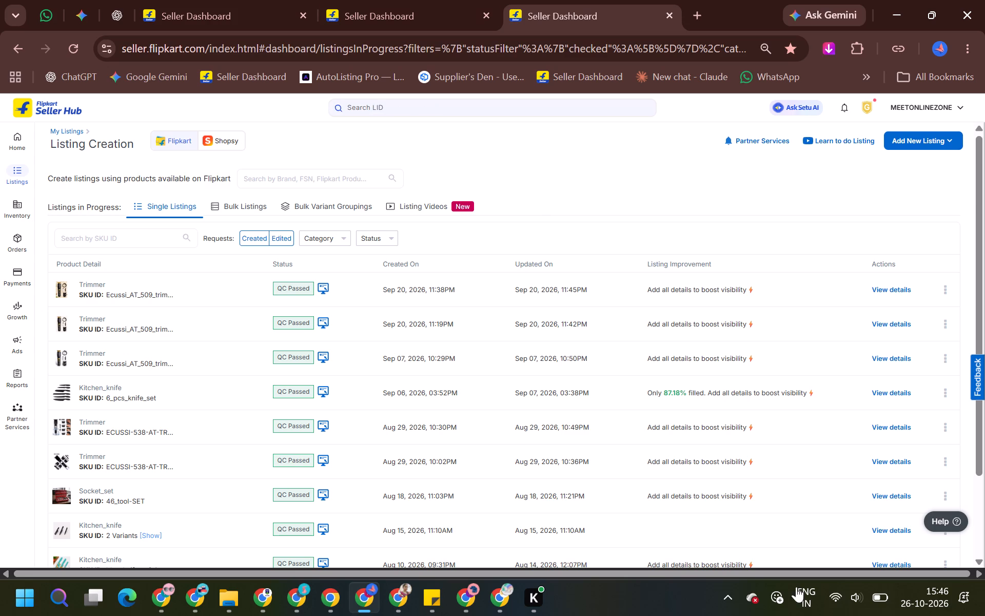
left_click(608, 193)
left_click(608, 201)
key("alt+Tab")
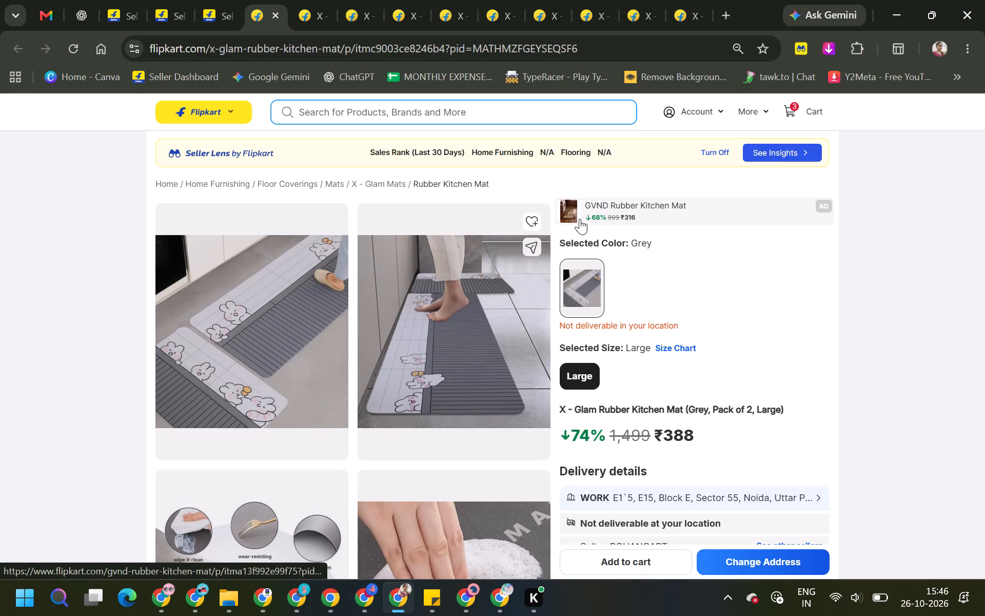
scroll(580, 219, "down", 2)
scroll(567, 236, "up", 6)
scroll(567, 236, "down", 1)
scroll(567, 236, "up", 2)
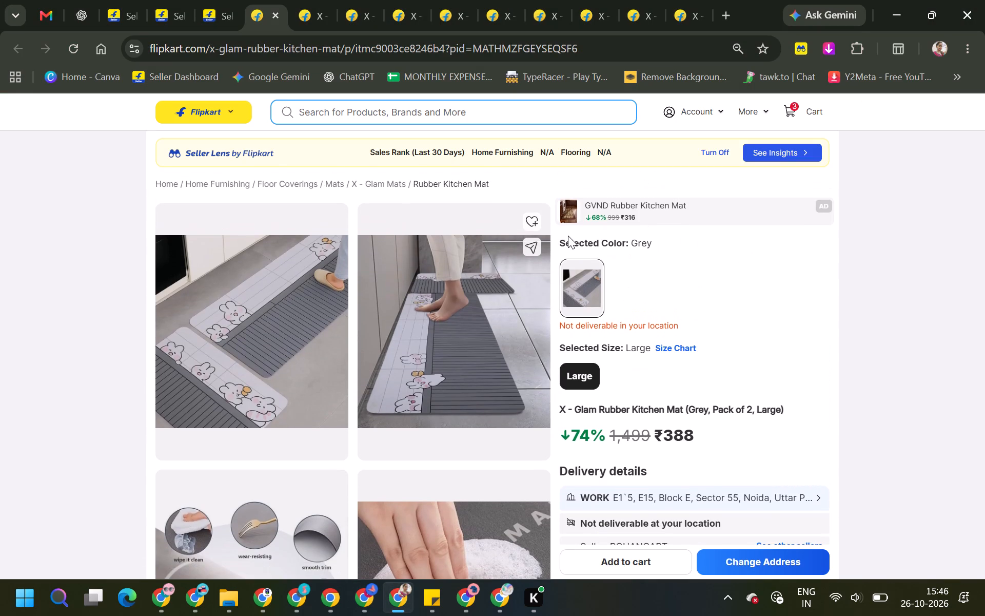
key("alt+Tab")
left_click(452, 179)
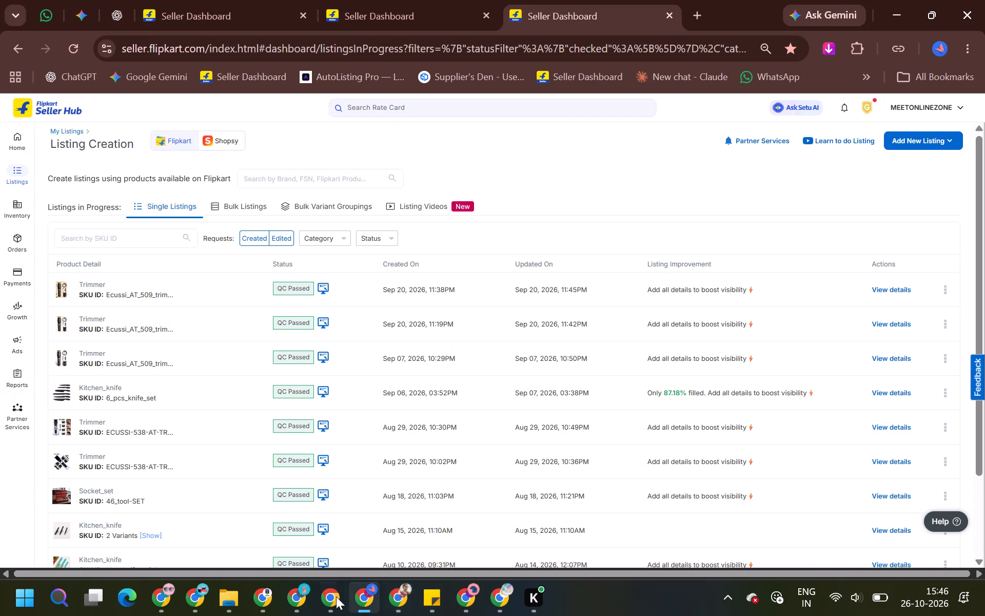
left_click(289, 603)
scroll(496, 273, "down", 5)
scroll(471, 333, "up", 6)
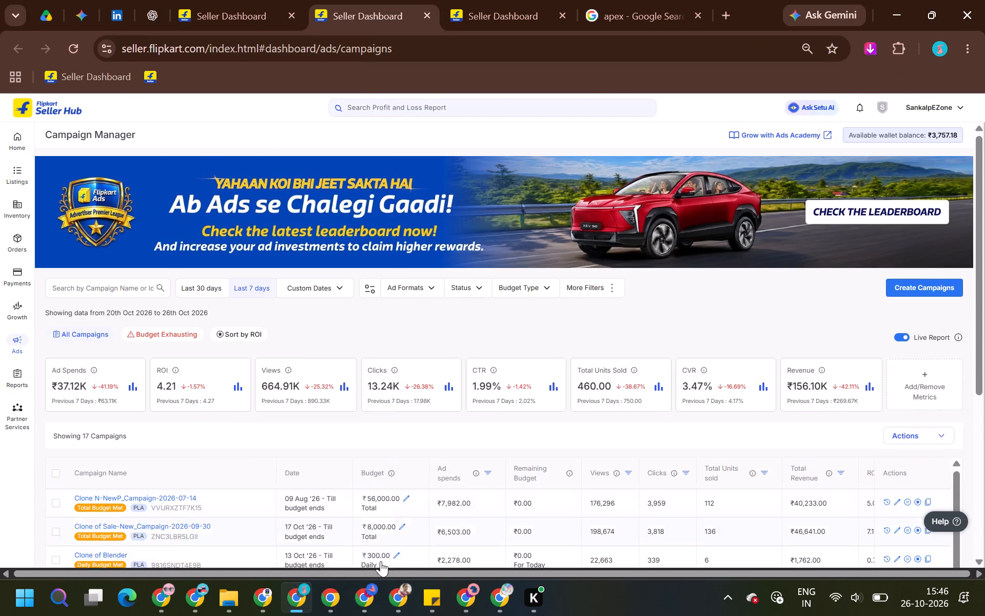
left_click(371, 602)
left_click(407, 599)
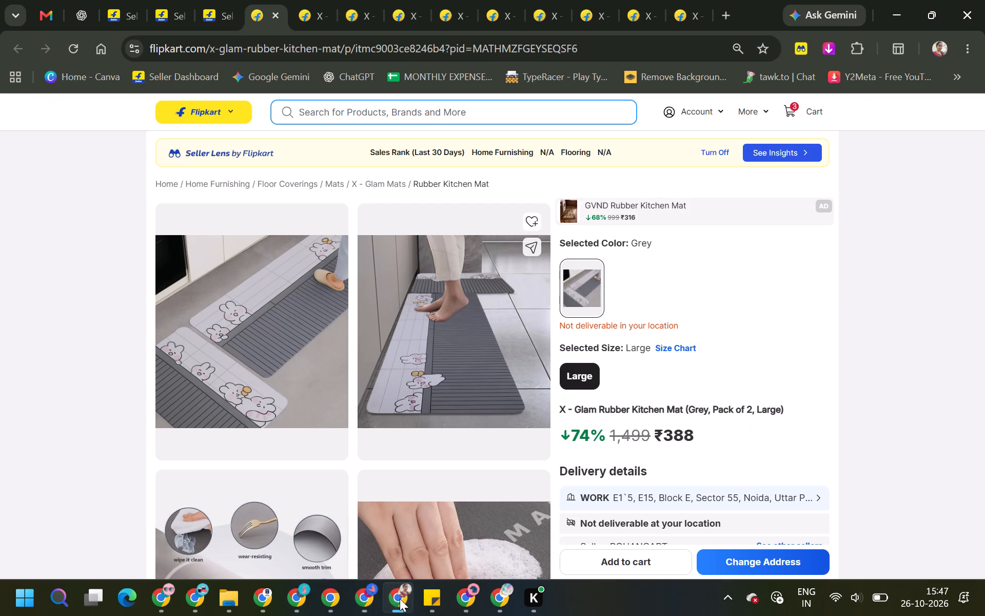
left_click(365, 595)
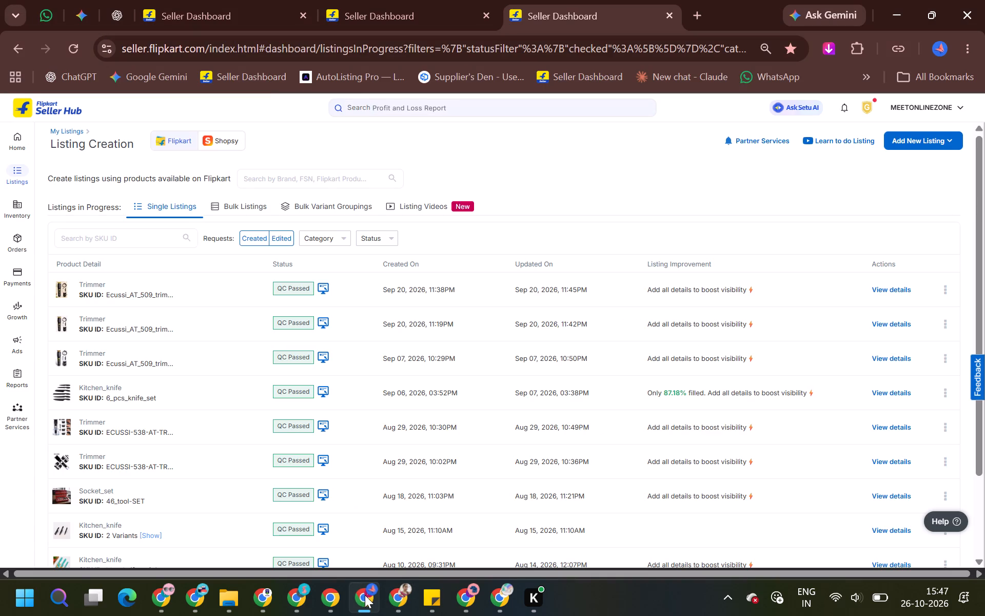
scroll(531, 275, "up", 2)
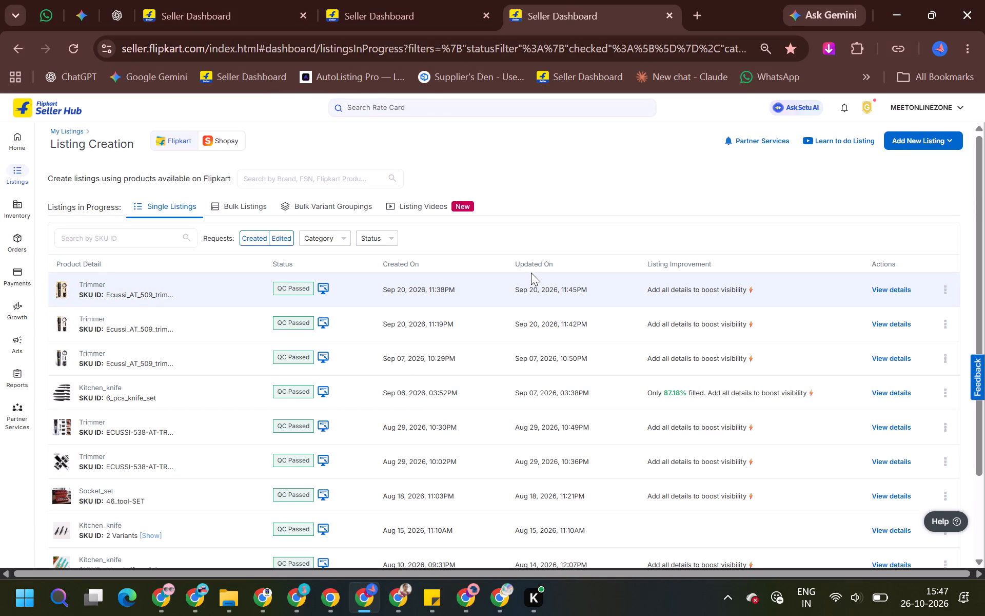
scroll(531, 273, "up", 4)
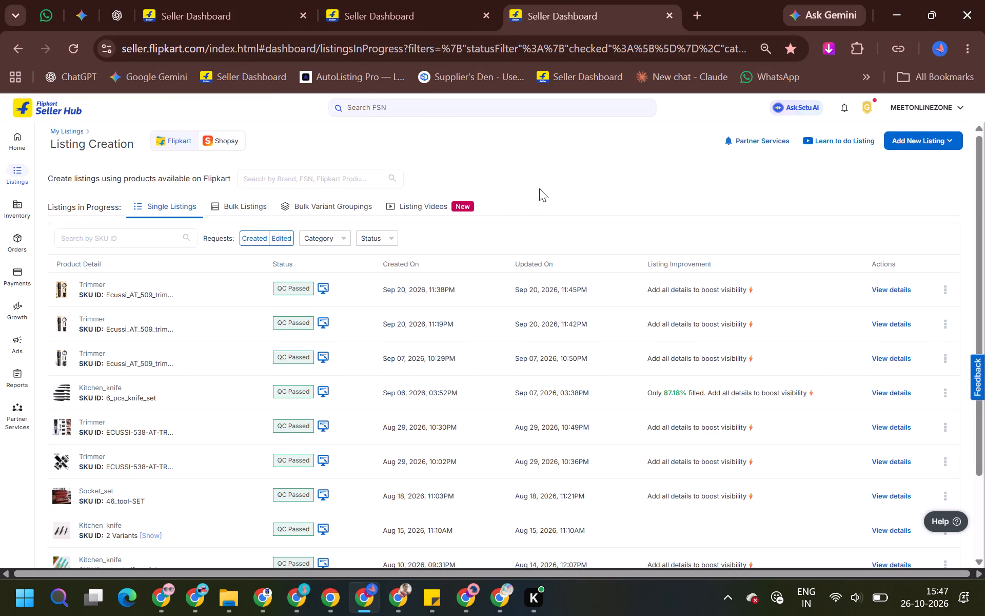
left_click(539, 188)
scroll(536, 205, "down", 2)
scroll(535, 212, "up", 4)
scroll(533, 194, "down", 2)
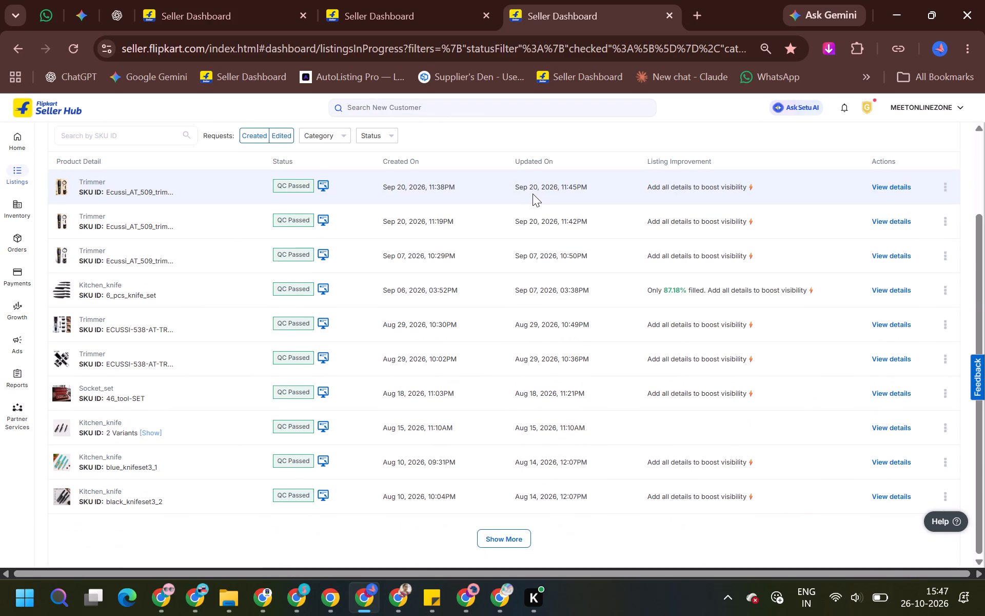
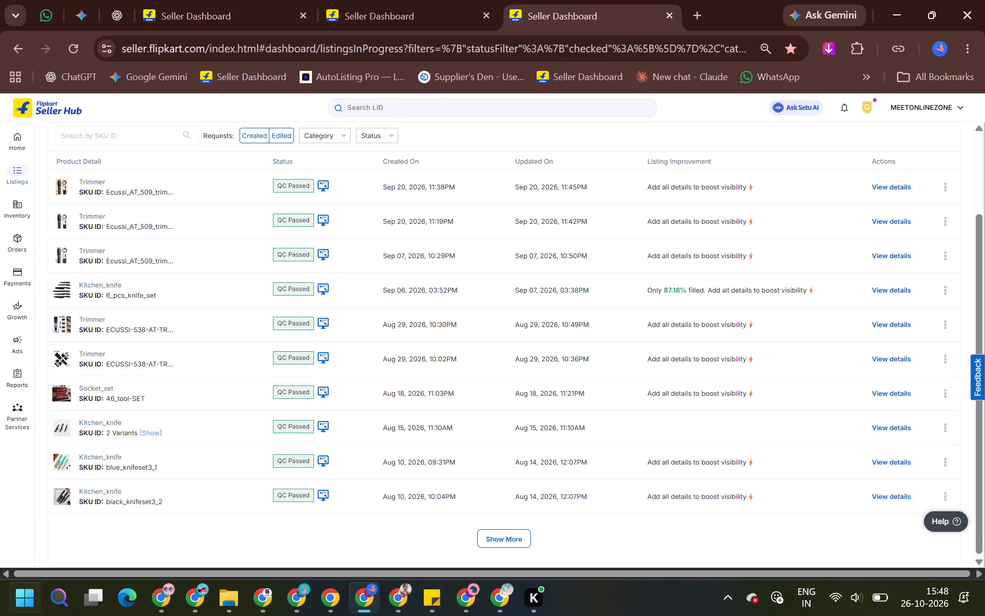
Switch to the browser window with the opened X - Glam Rubber Kitchen Mat product page to take its product ID.
scroll(578, 358, "up", 2)
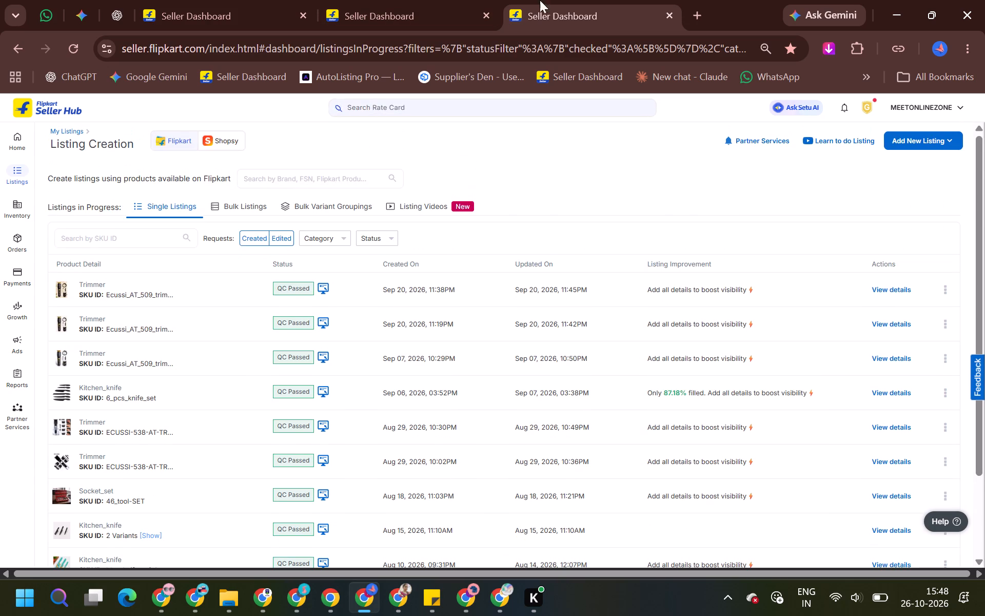
key("alt+Tab")
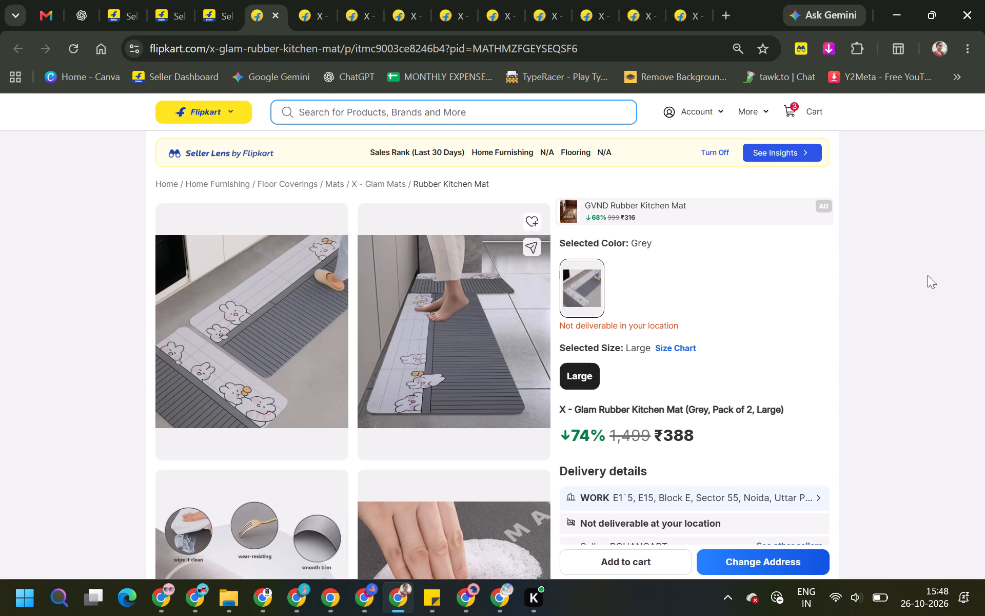
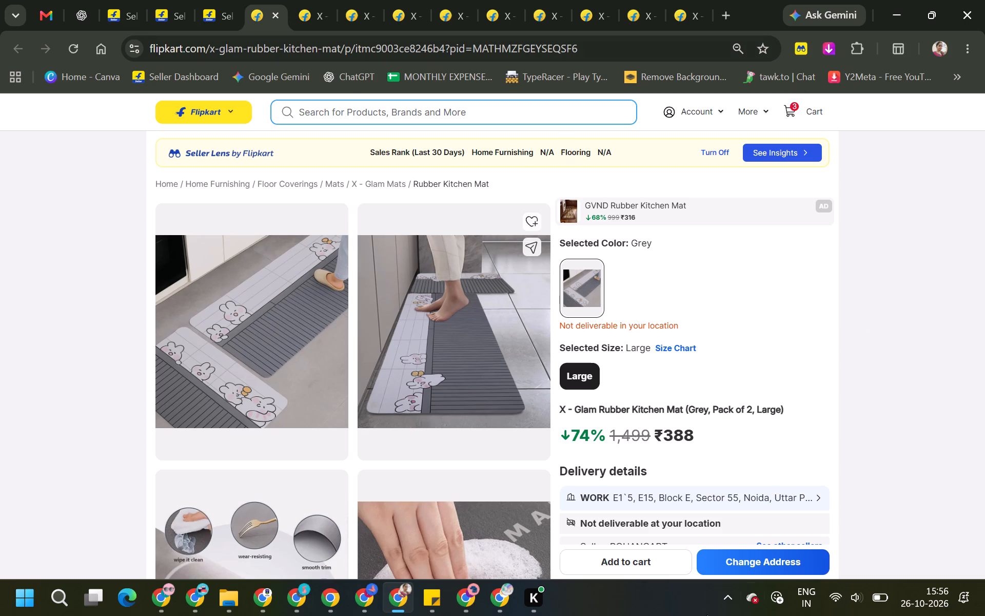
Check the MEETONLINEZONE seller dashboard tabs for the Listing Creation page, and return to the X - Glam Rubber Kitchen Mat product page.
key("alt+Tab")
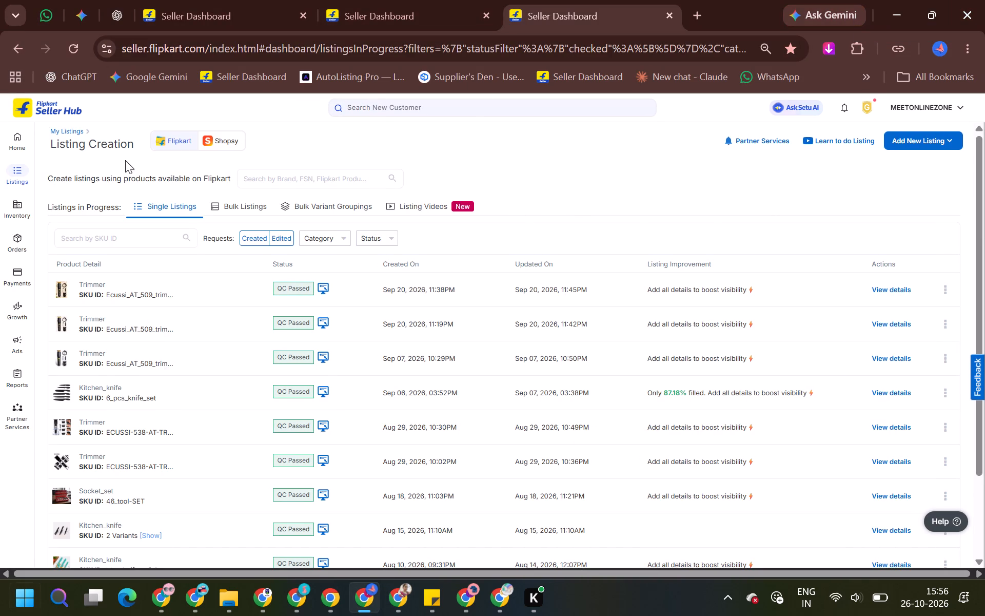
scroll(390, 263, "up", 3)
left_click(383, 0)
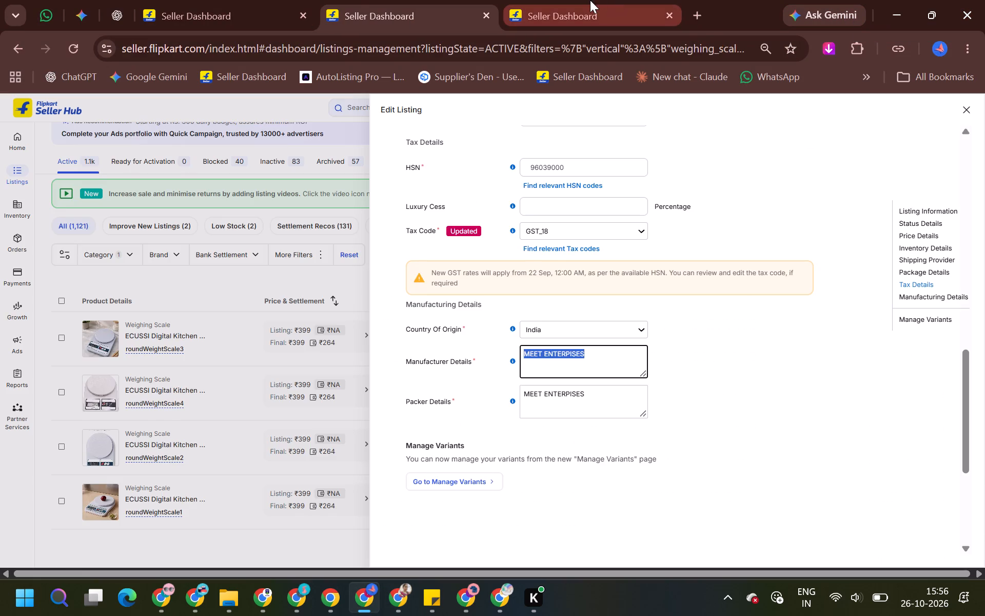
left_click(589, 0)
left_click(439, 0)
left_click(592, 0)
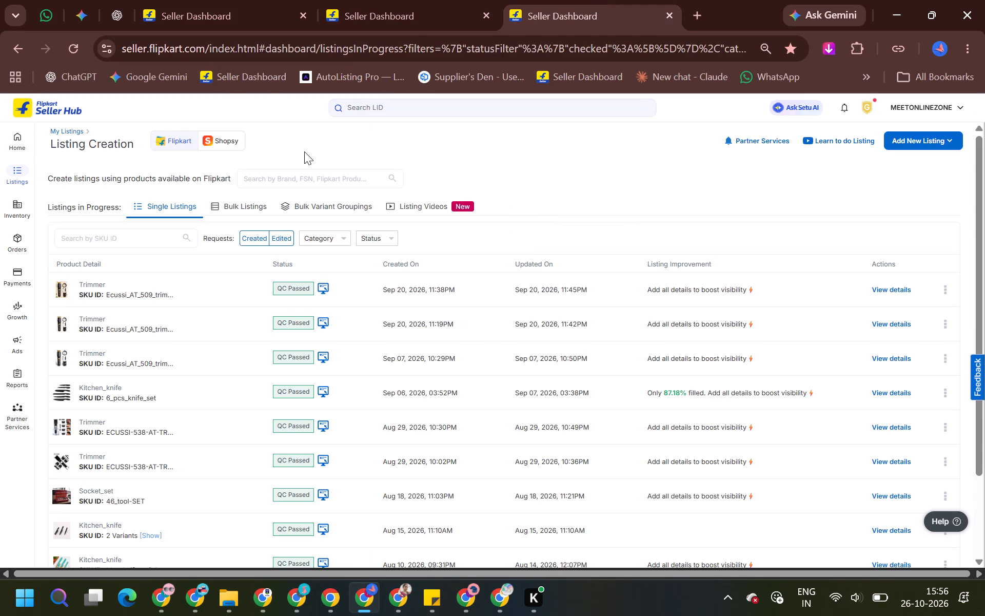
key("alt+Tab")
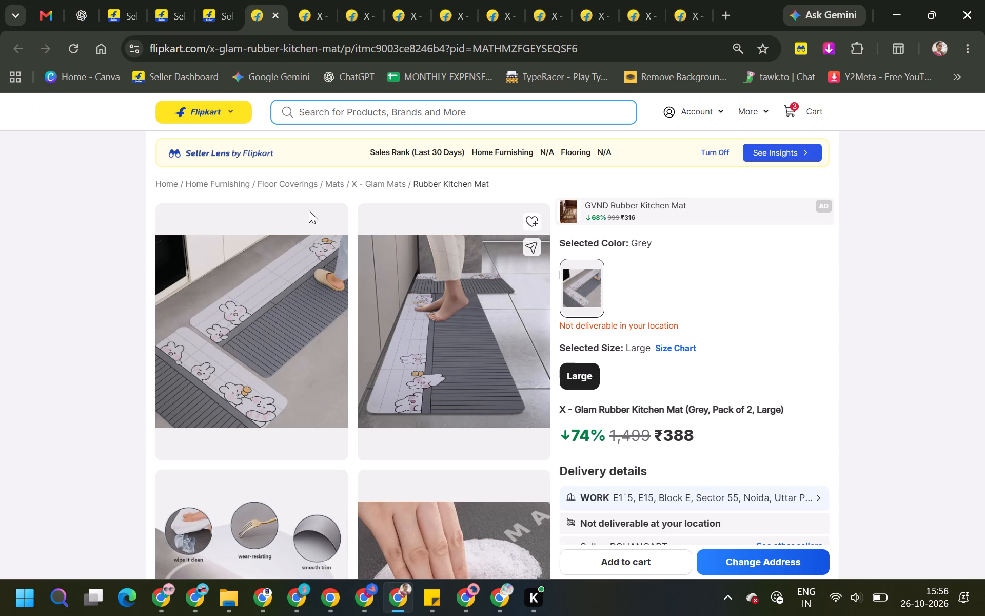
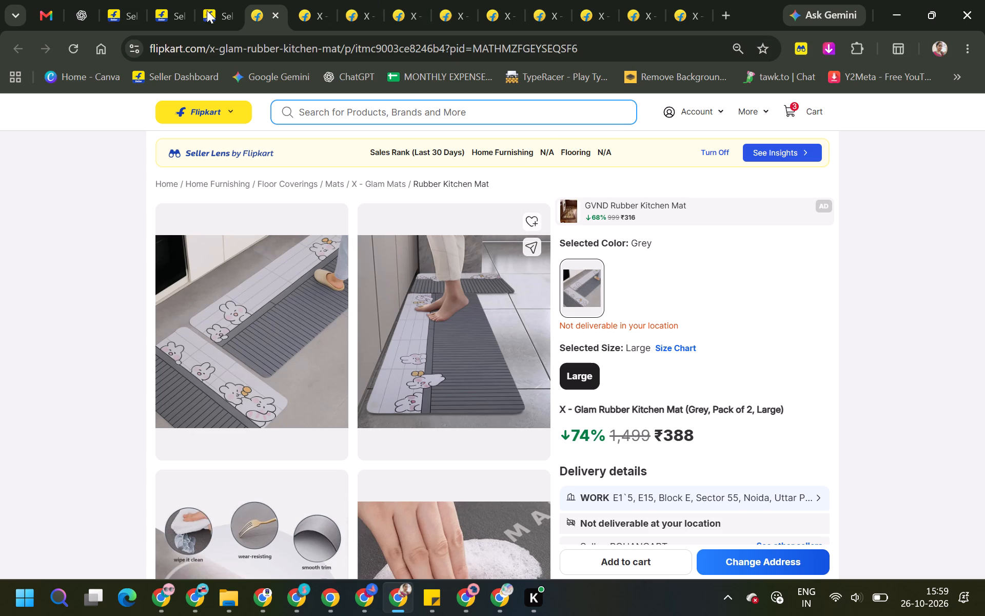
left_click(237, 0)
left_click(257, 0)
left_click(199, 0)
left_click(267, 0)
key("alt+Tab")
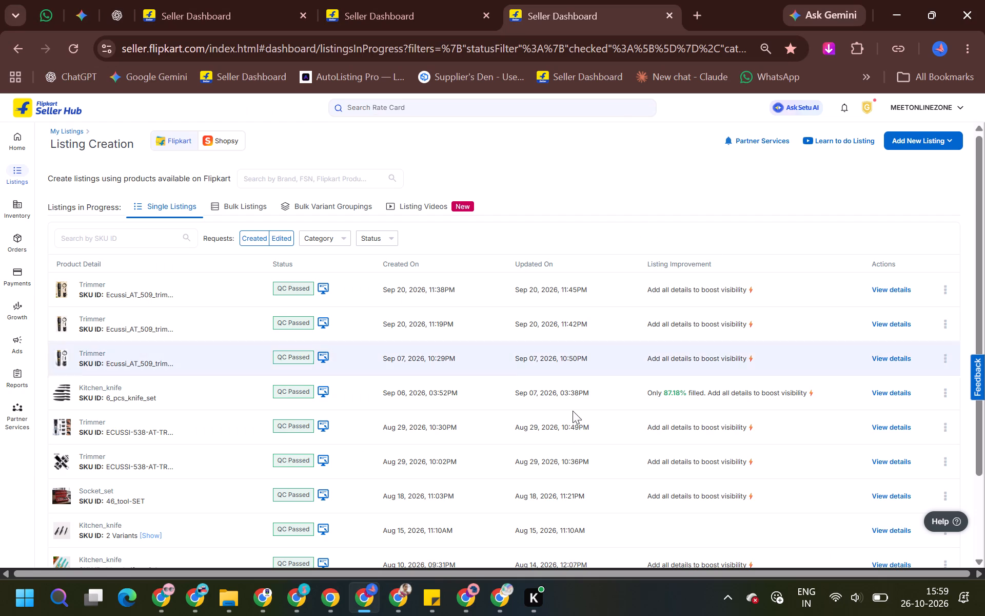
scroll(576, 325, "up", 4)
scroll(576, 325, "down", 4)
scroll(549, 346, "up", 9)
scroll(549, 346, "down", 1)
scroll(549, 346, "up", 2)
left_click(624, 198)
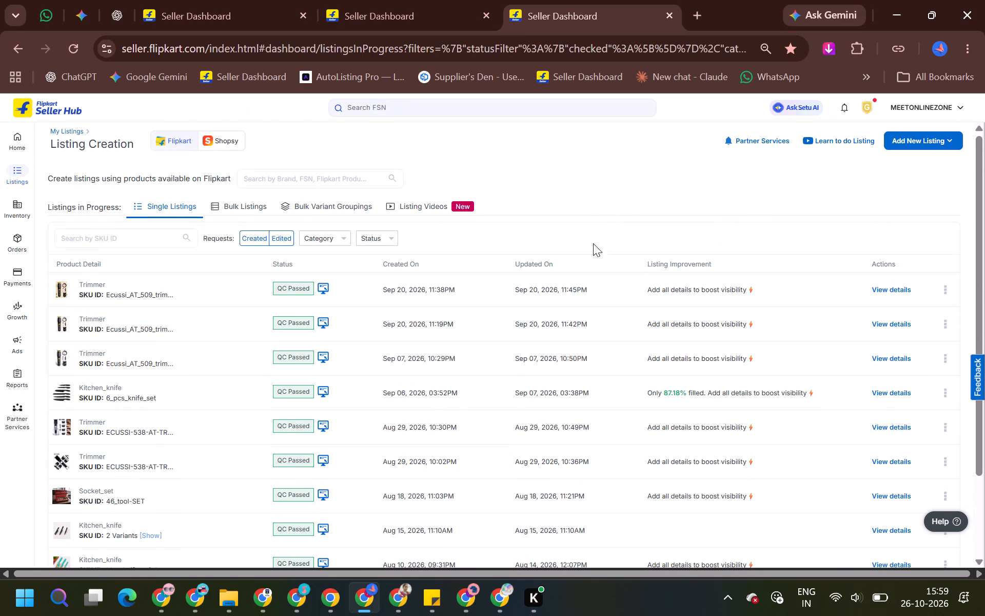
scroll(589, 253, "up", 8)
Look up product ID MATHMZFGEYSEQSF6 from the product page in MEETONLINEZONE's Listing Creation and start selling the matching mat.
key("alt+Tab")
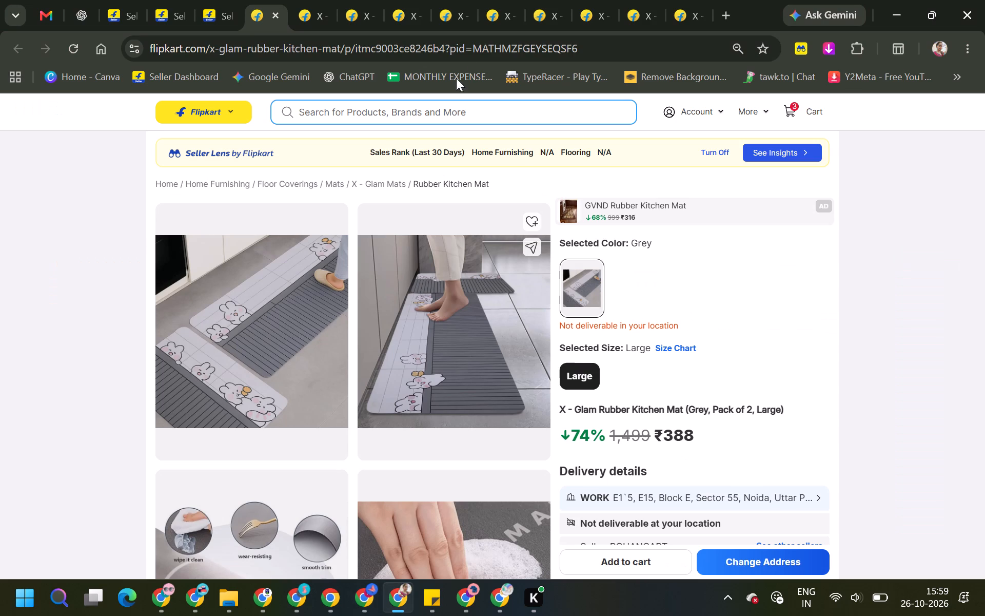
double_click(550, 47)
key("ctrl+c")
key("alt+Tab")
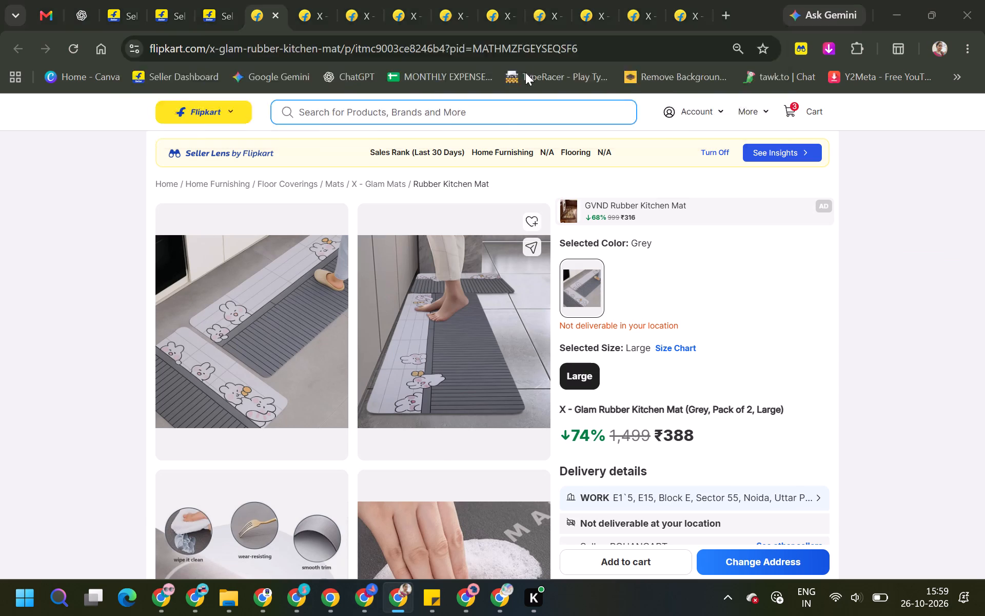
left_click(300, 173)
key("ctrl+v")
key("Return")
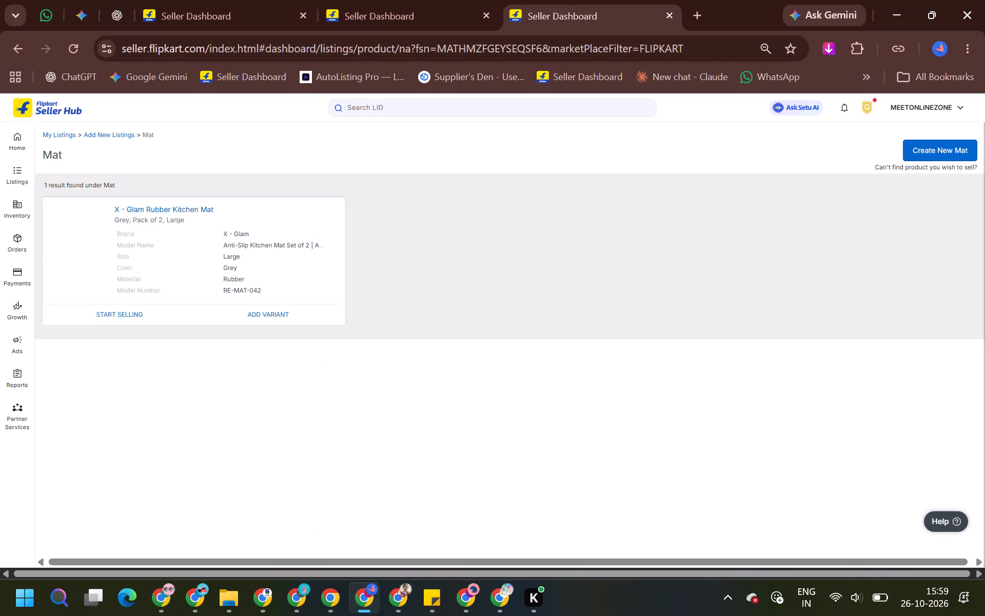
key("alt+Tab")
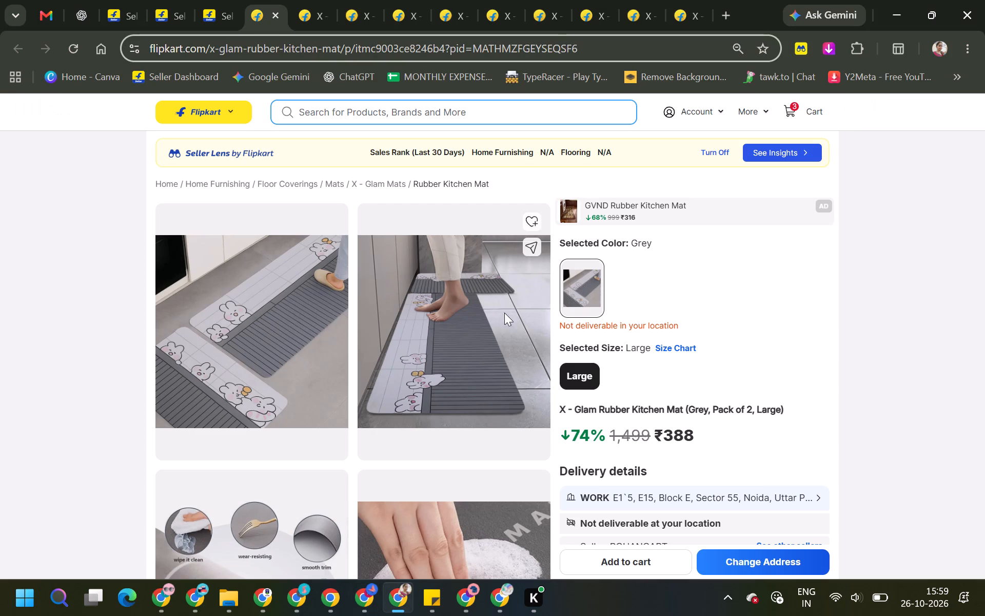
key("alt+Tab")
left_click(137, 322)
Add R-StripGREYcartoon-Mat02 on a new line below flower_mat_1 in the Rohan listing sticky note.
left_click(429, 608)
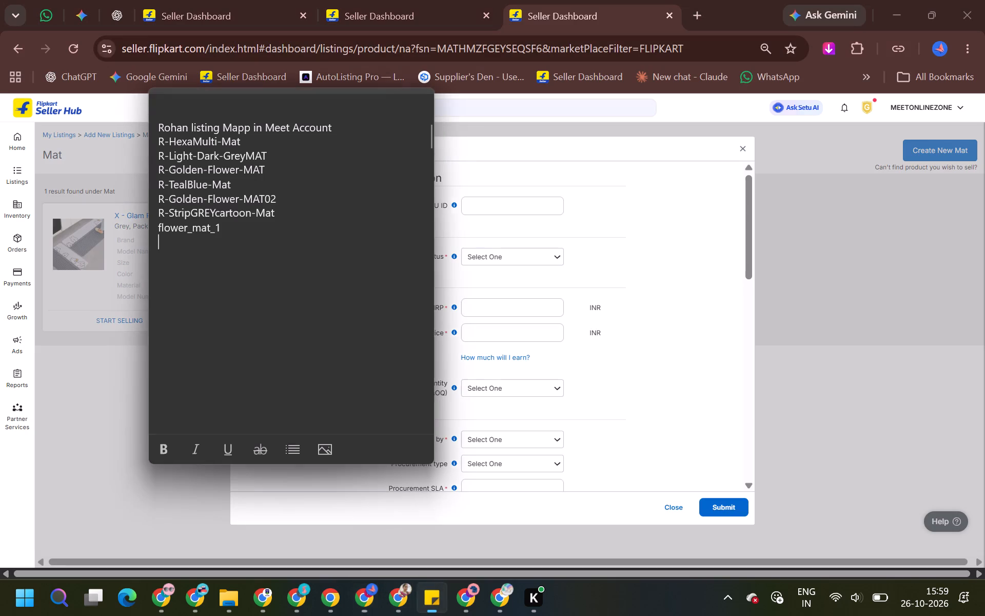
left_click(270, 158)
left_click(274, 219)
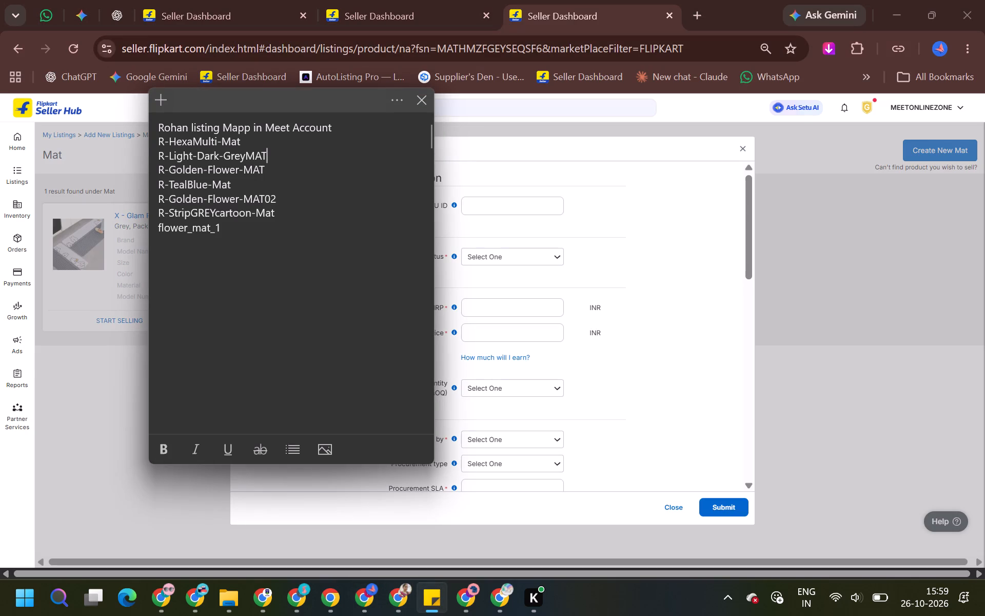
triple_click(271, 207)
key("ctrl+c")
left_click(250, 238)
key("ctrl+v")
key("Left")
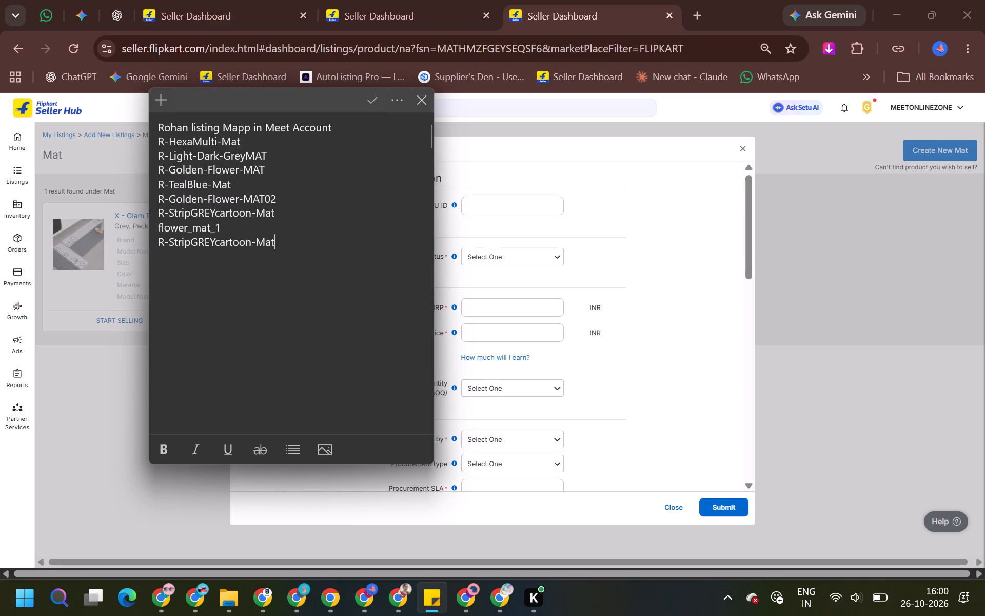
type("02")
Copy R-StripGREYcartoon-Mat02 from the note into the form as the Seller SKU ID and set the listing status to Active.
double_click(259, 238)
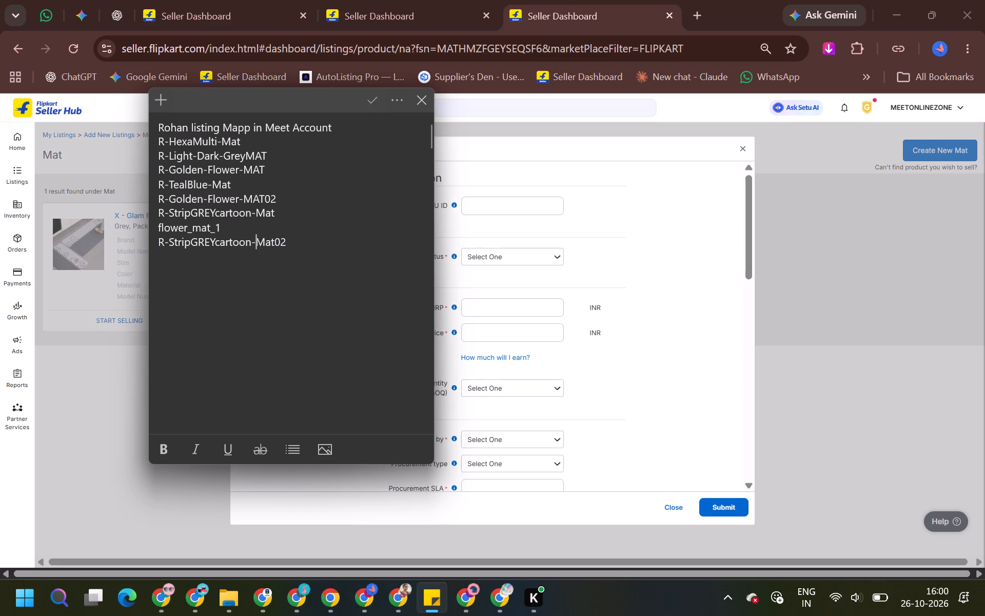
left_click(259, 238, "ctrl")
key("ctrl+c")
left_click(498, 218)
left_click(503, 206, "ctrl")
key("ctrl+v")
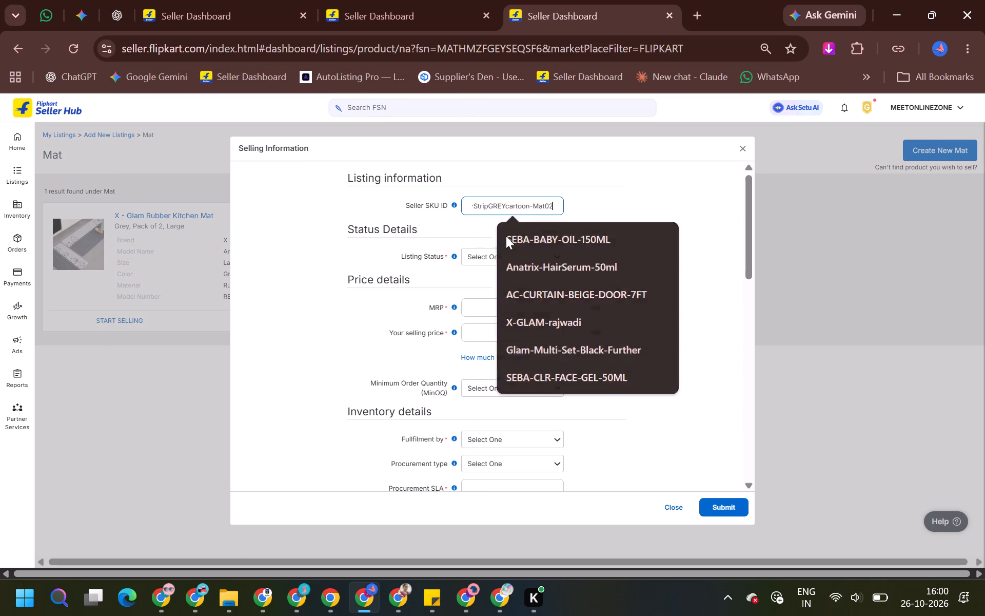
key("Tab")
left_click(493, 254)
left_click(496, 289)
left_click(496, 258)
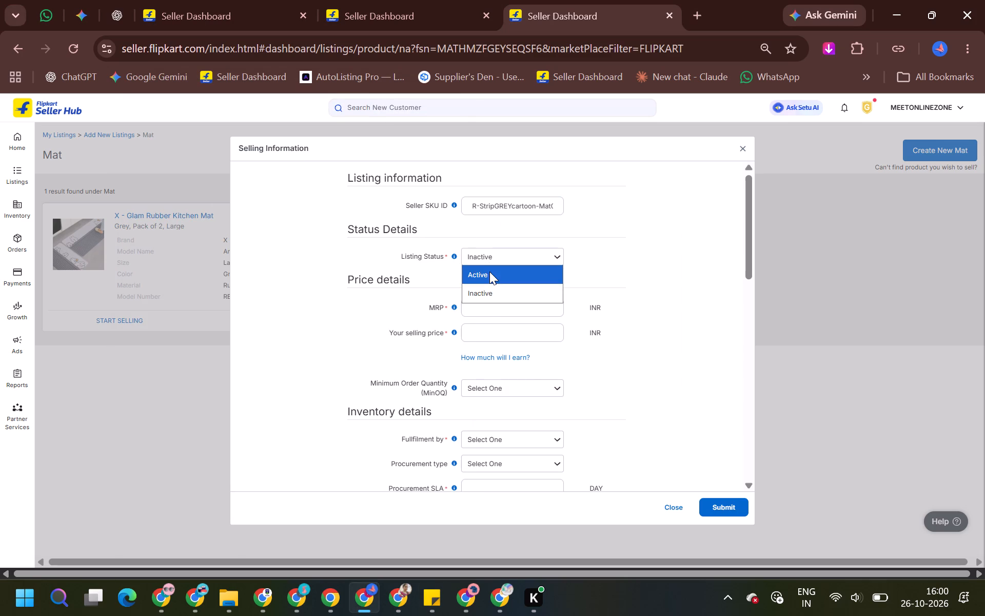
left_click(489, 272)
Check the mat's product page for its list price and set the MRP to 1499 INR.
left_click(488, 310)
key("alt+Tab")
key("alt+Tab")
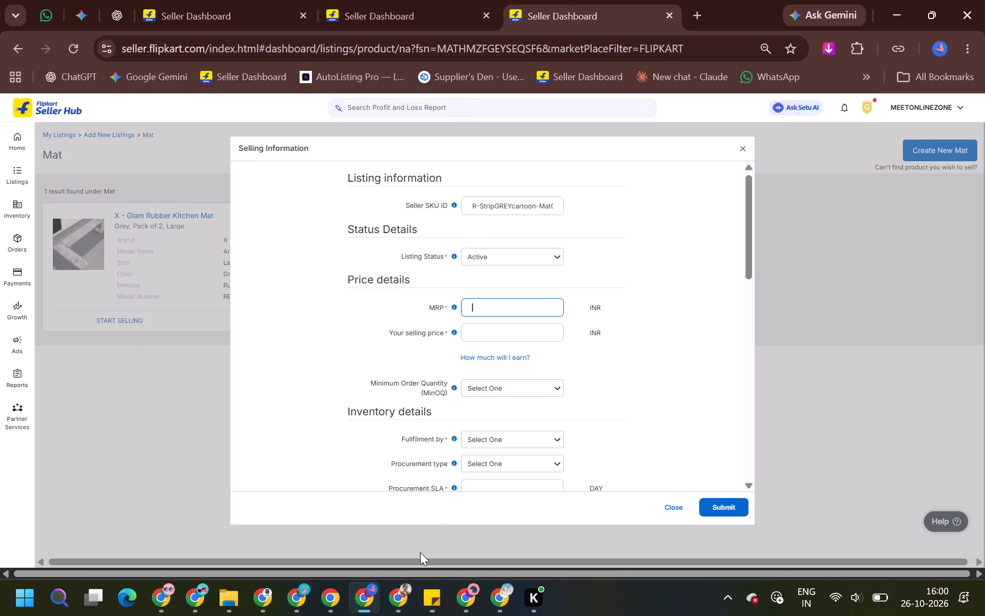
left_click(398, 591)
scroll(649, 417, "down", 1)
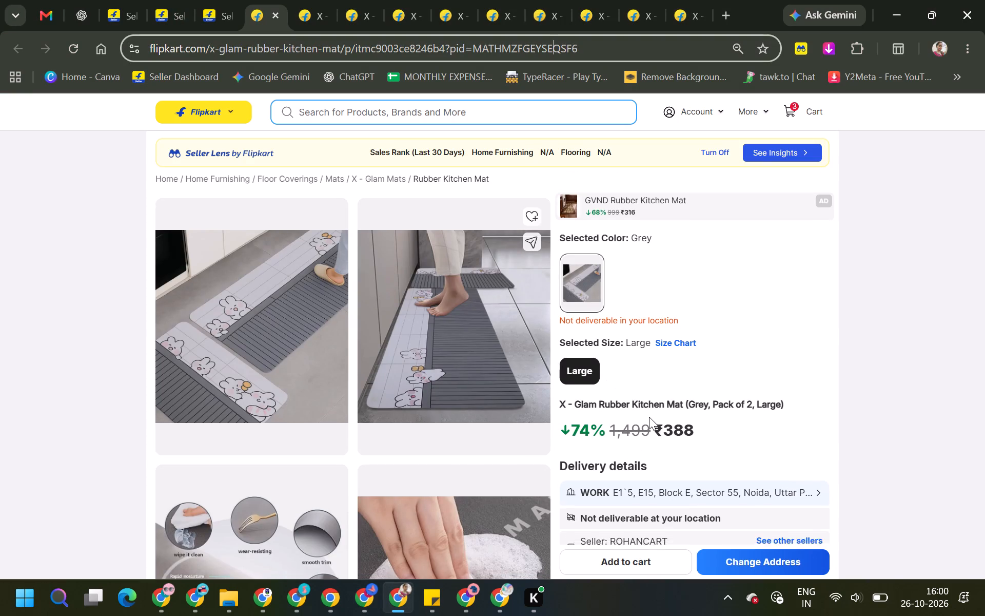
key("alt+Tab")
type("1499")
key("Tab")
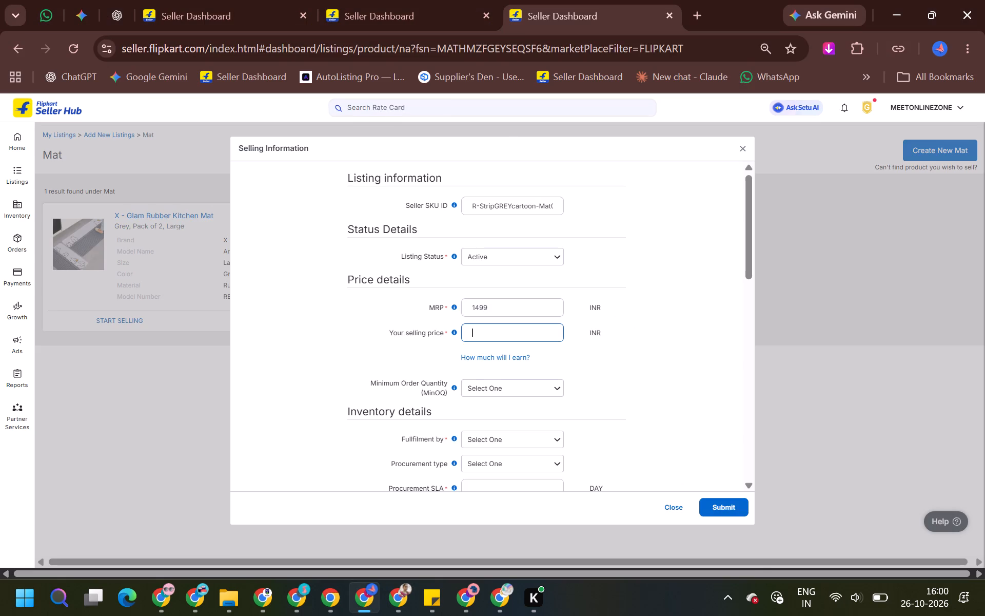
Set the mat's selling price to 429 INR after checking the product page.
key("alt+Tab")
key("alt+Tab")
type("39")
key("BackSpace")
type("99")
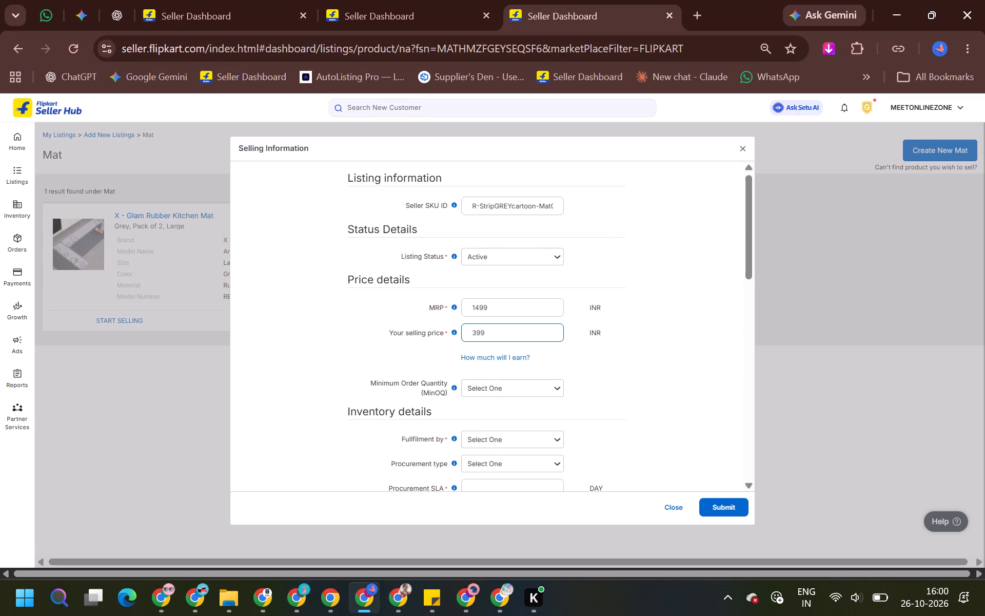
key("ctrl+z")
key("ctrl+a")
key("4")
type("29")
Fill in the inventory details: fulfilment by Seller, procurement type Instock, procurement SLA 1 day and stock 1.
key("Tab")
key("Tab")
key("Down")
key("Tab")
key("Down")
key("Tab")
key("Down")
key("Tab")
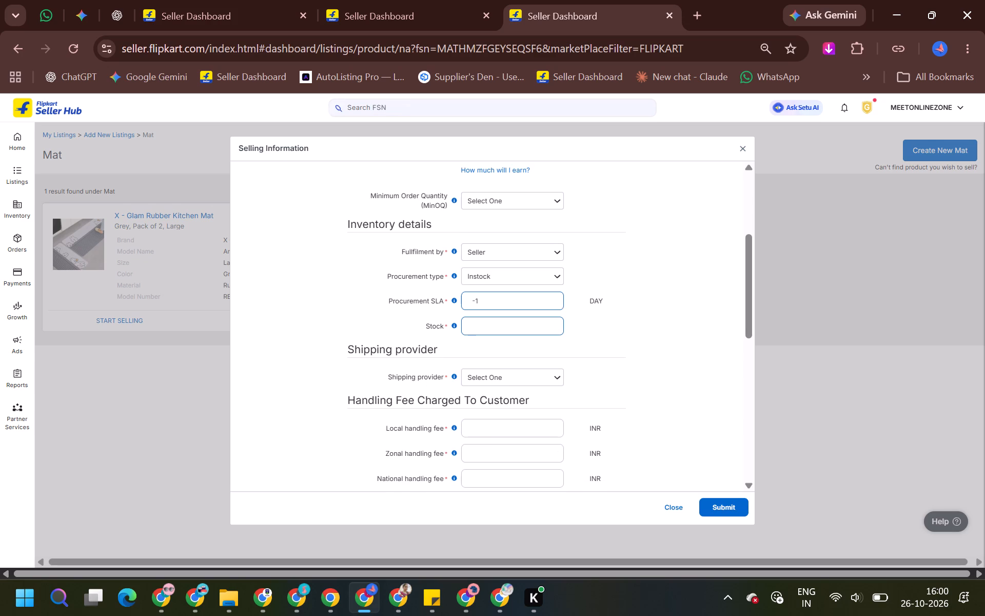
left_click_drag(523, 300, 442, 299)
key("1")
key("Tab")
key("1")
key("Tab")
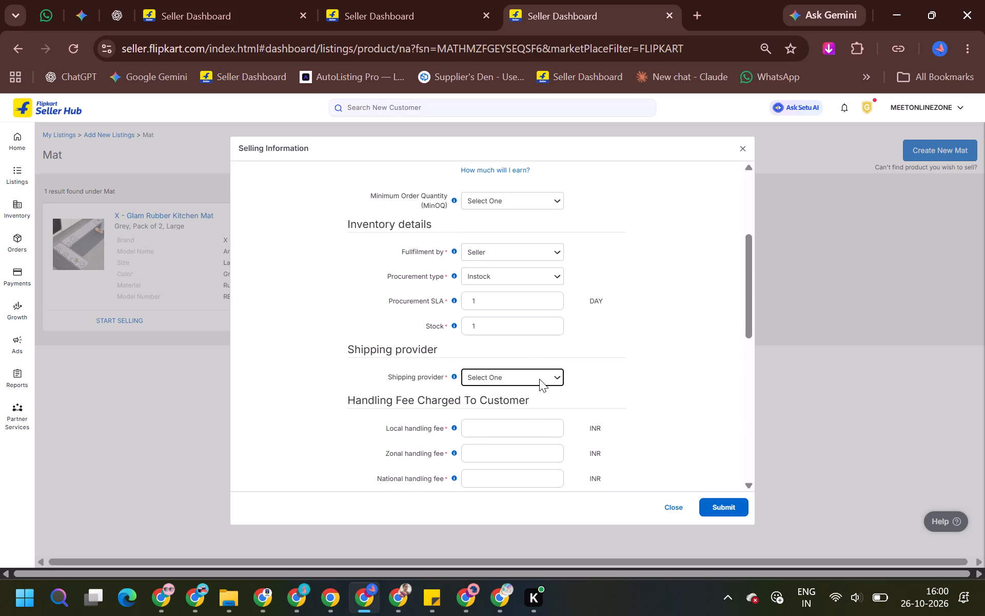
Choose Flipkart as the shipping provider and set the local, zonal and national handling fees to 0 INR.
left_click(539, 379)
left_click(516, 404)
key("Tab")
key("0")
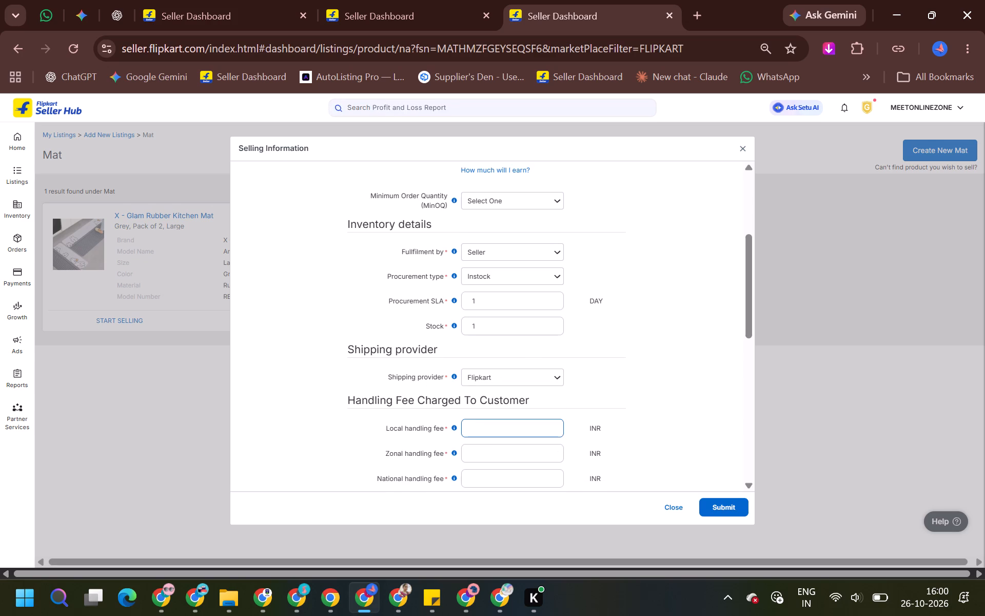
key("Tab")
key("0")
key("Tab")
key("0")
key("Tab")
Review the X - Glam Rubber Kitchen Mat product page for its price, size and seller details.
key("alt+Tab")
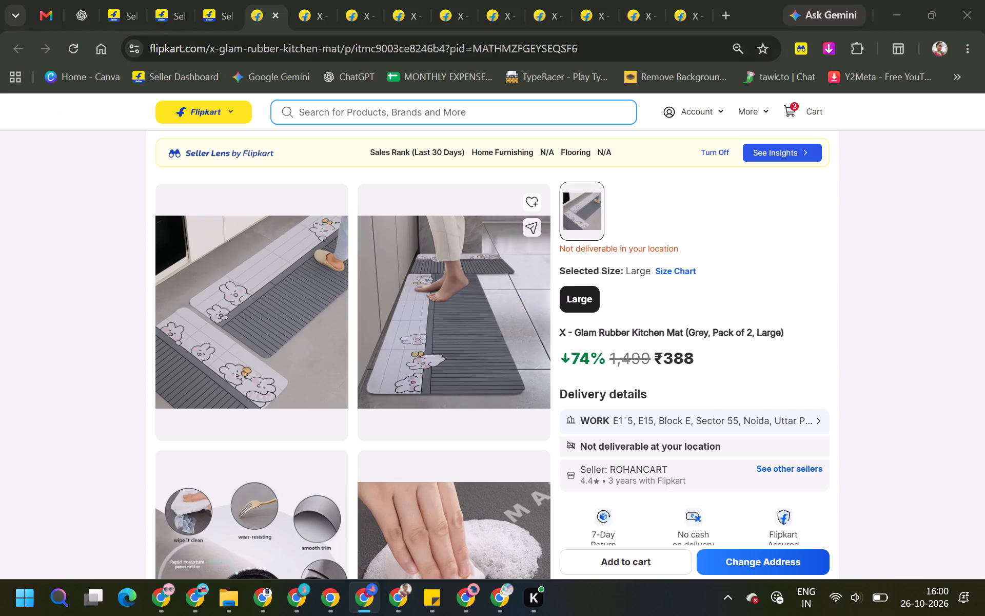
scroll(494, 325, "down", 2)
scroll(494, 325, "up", 4)
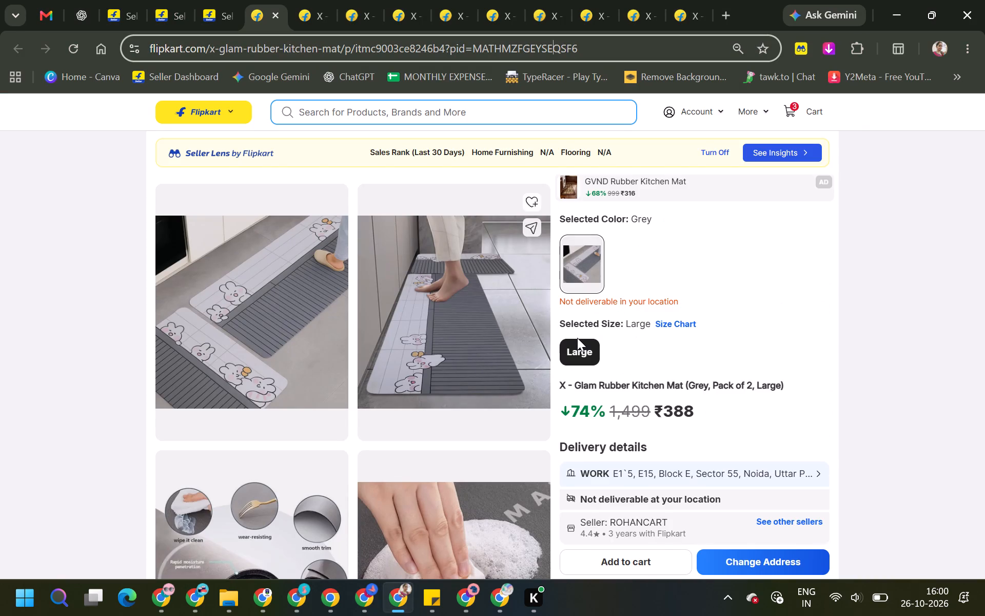
scroll(577, 338, "up", 3)
scroll(577, 338, "down", 1)
scroll(576, 338, "up", 4)
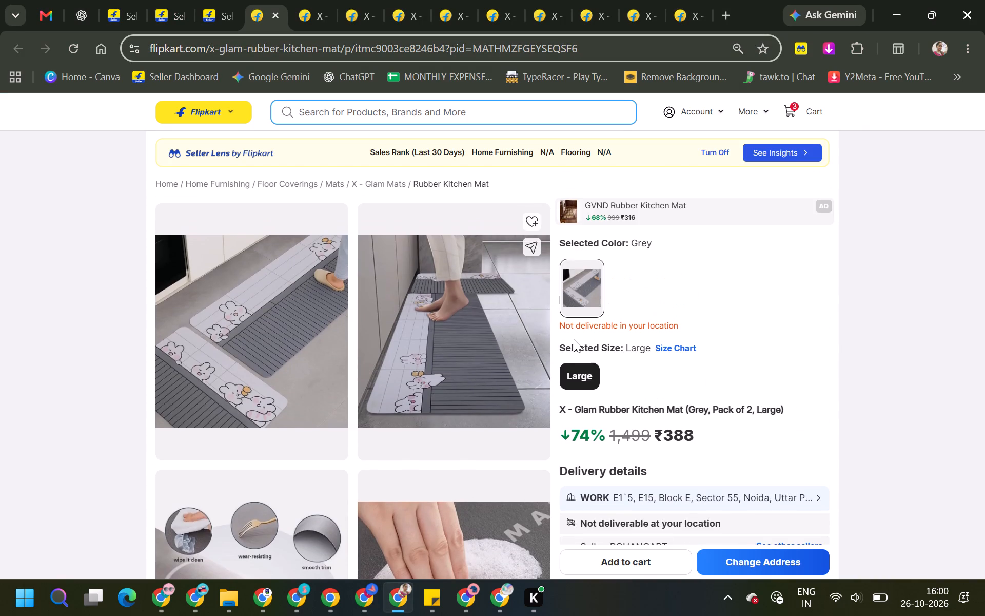
scroll(572, 340, "up", 5)
left_click(840, 187)
scroll(714, 329, "down", 3)
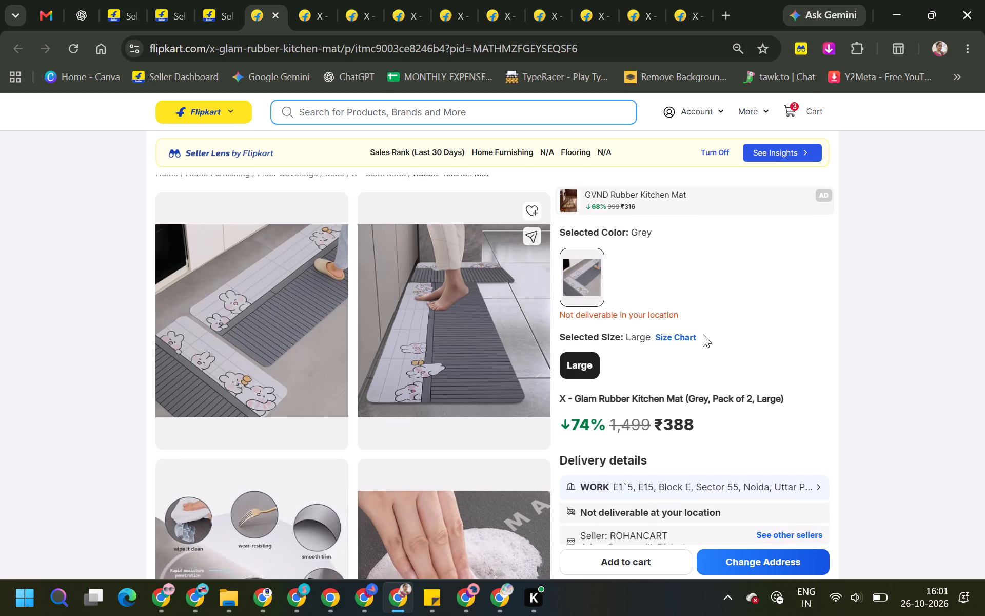
scroll(703, 334, "down", 1)
scroll(706, 345, "up", 10)
key("alt+Tab")
key("alt+Tab")
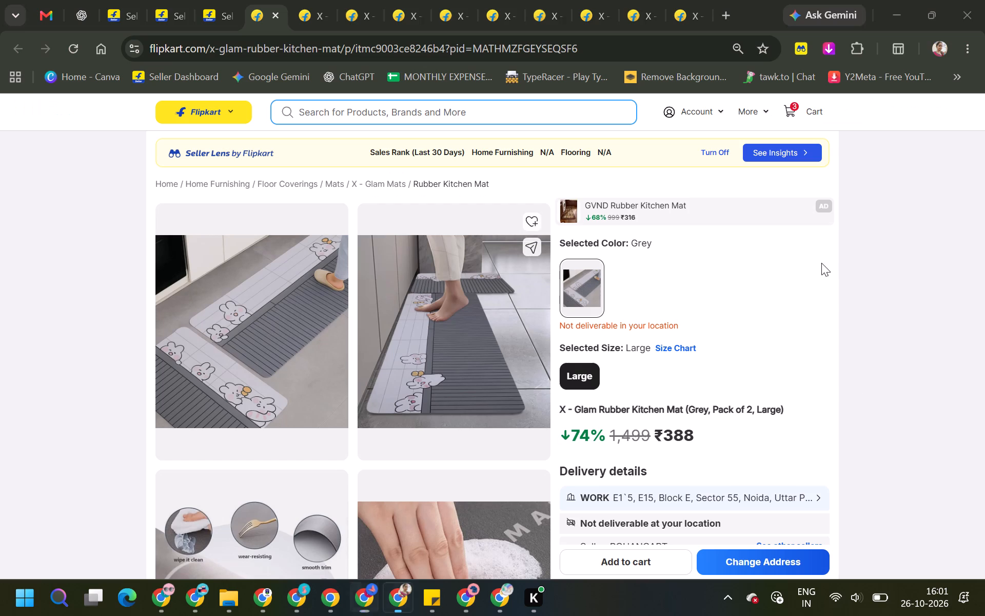
key("alt+Tab")
left_click(500, 325)
key("alt+Tab")
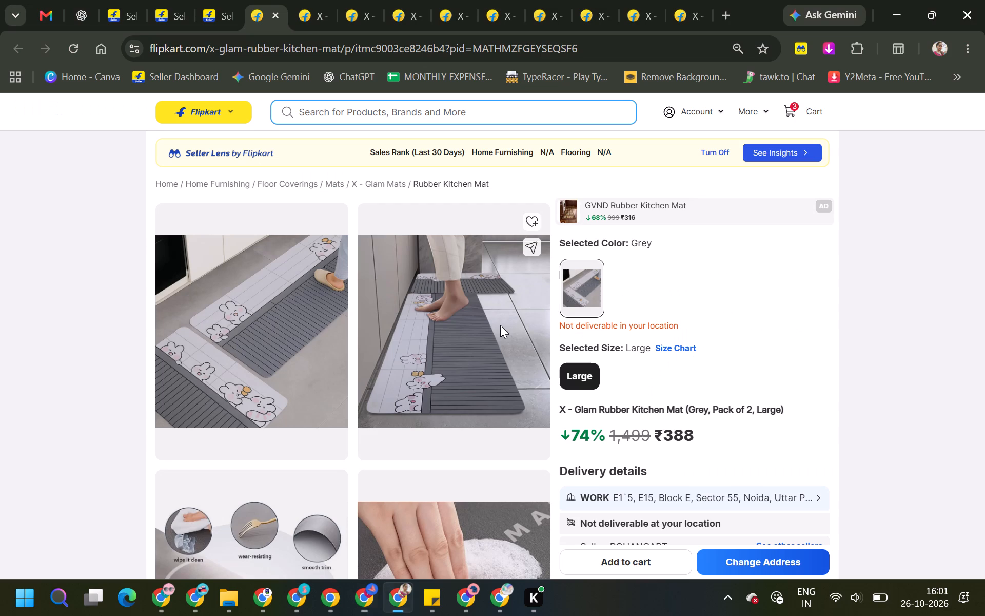
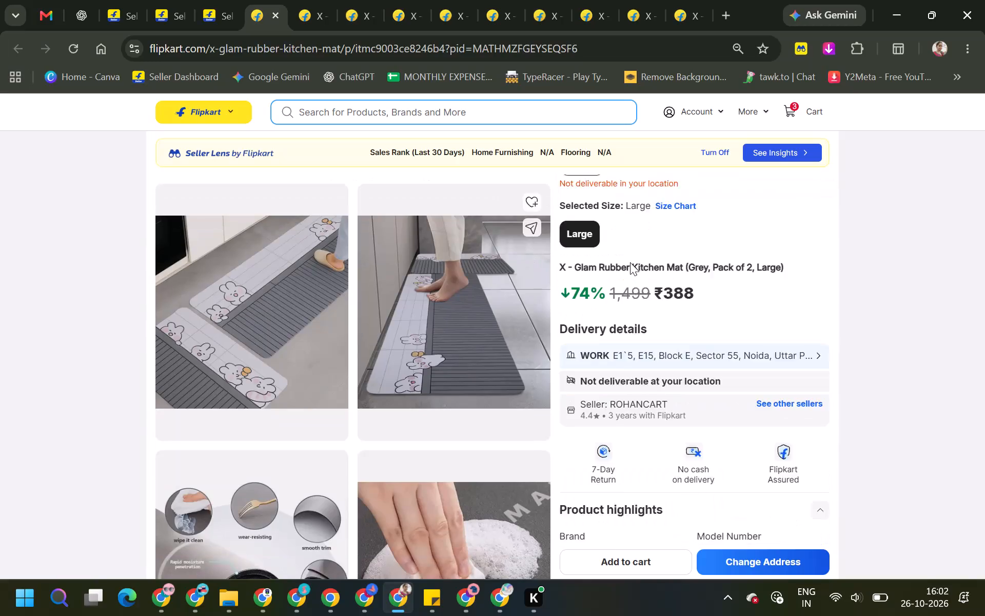
Open ROHANCART's RE--MAT18 listing for editing and bring up its package and tax details for reference.
key("alt+Tab")
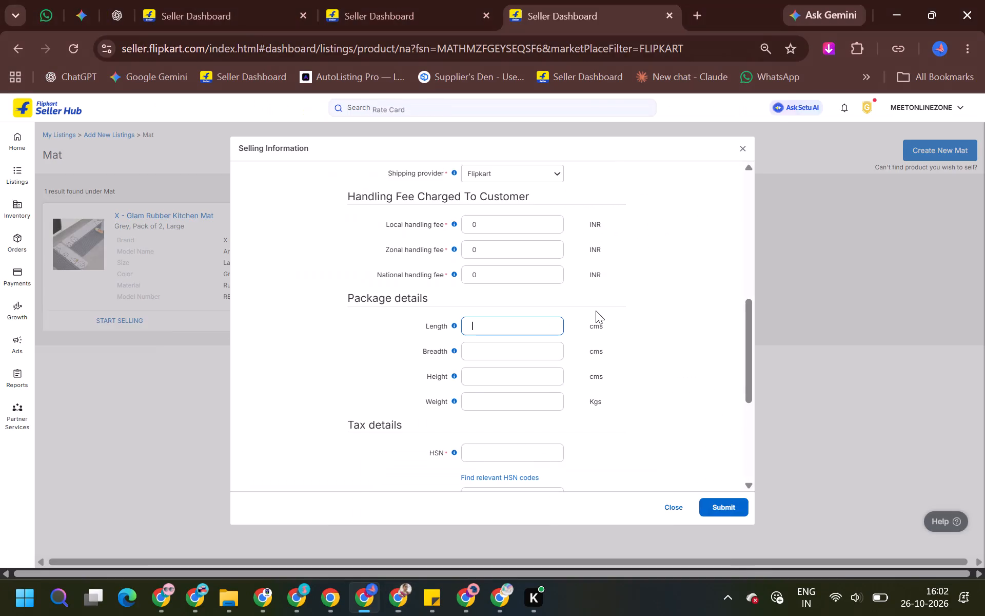
key("alt+Tab")
scroll(596, 311, "up", 9)
key("alt+Tab")
left_click(496, 326)
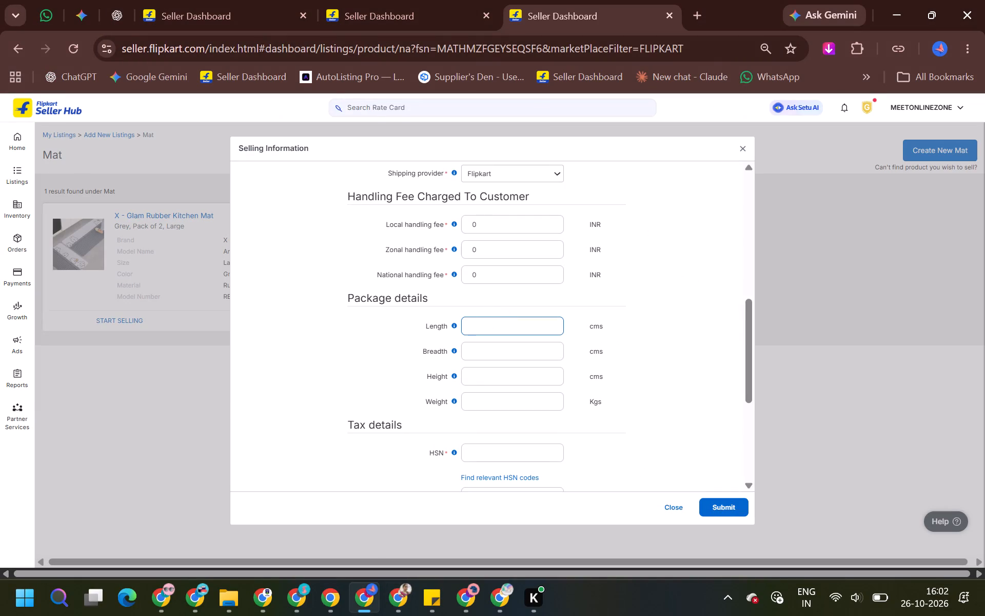
key("alt+Tab")
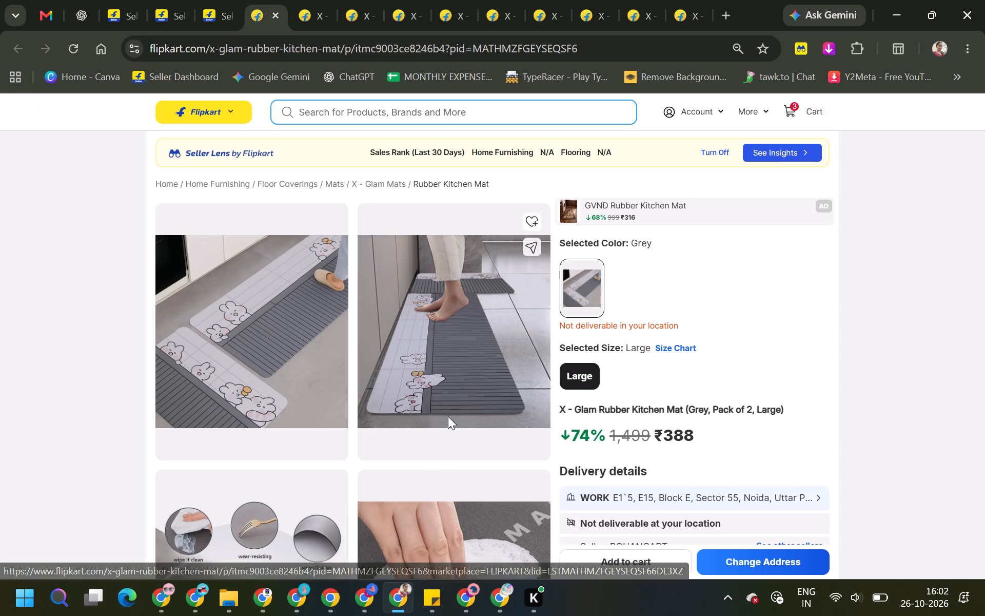
left_click(374, 594)
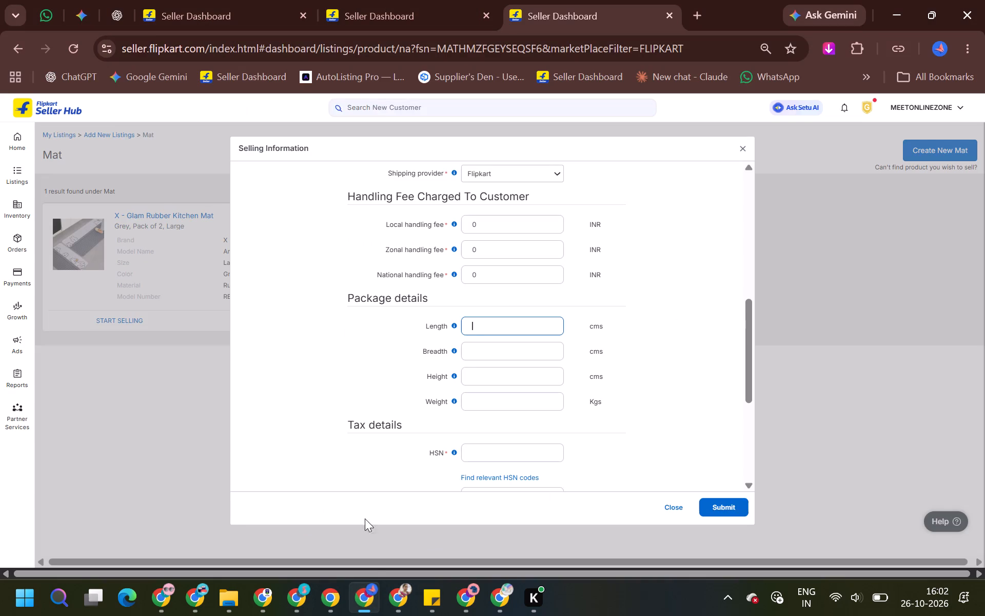
left_click(427, 595)
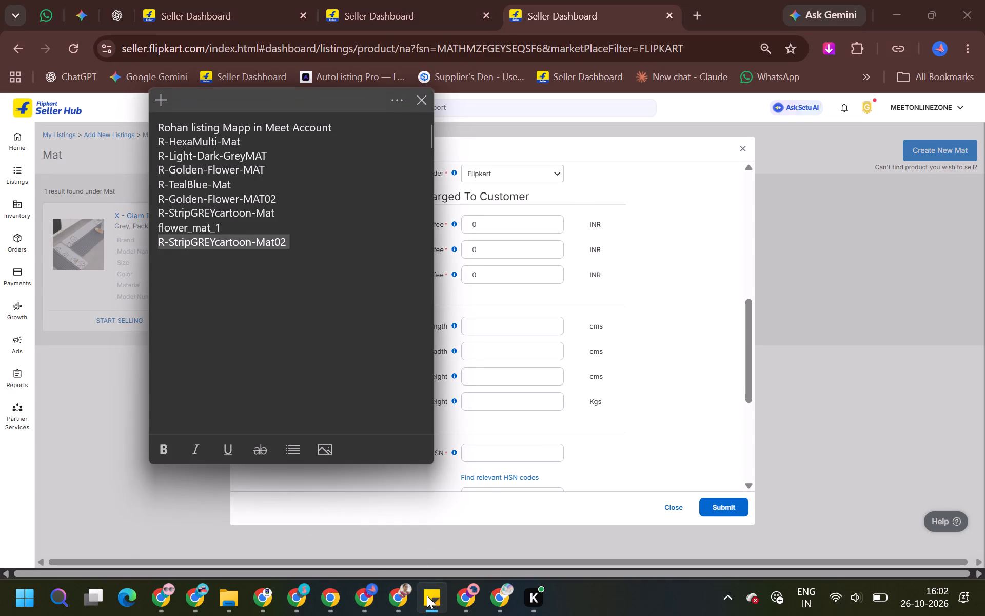
left_click(427, 595)
left_click(401, 592)
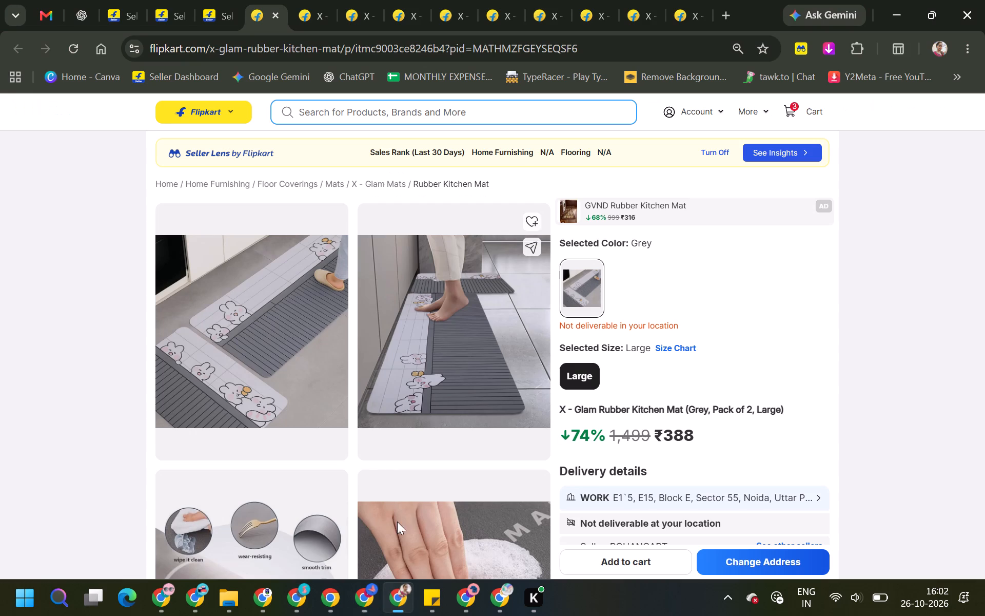
left_click(208, 15)
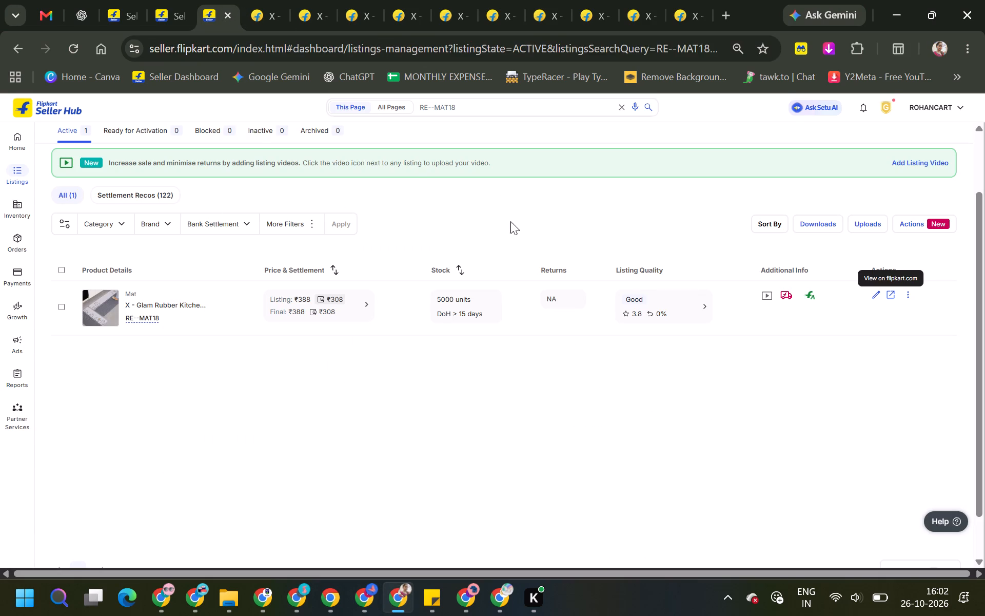
key("alt+Tab")
key("alt+Tab")
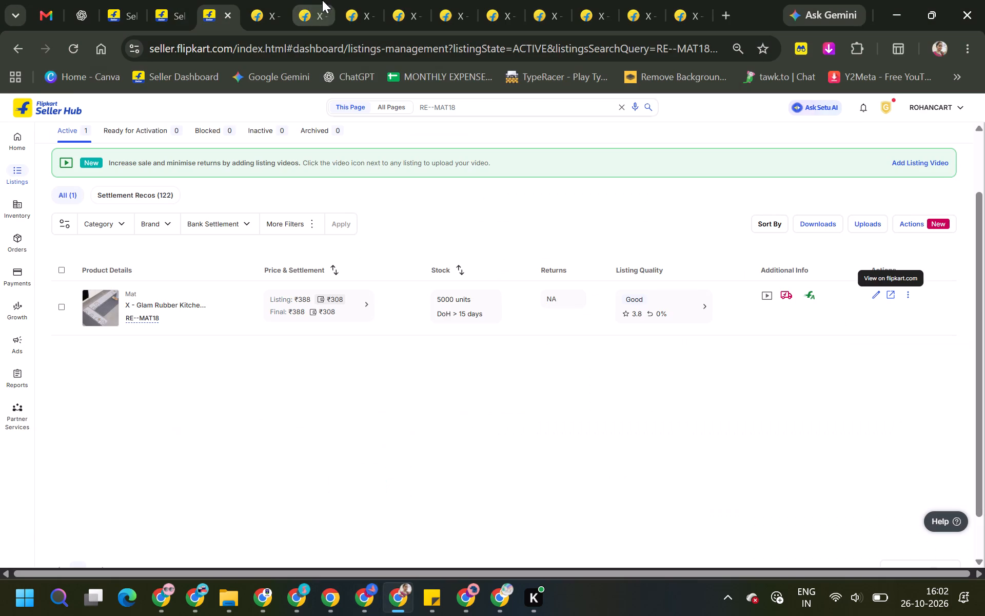
left_click(276, 1)
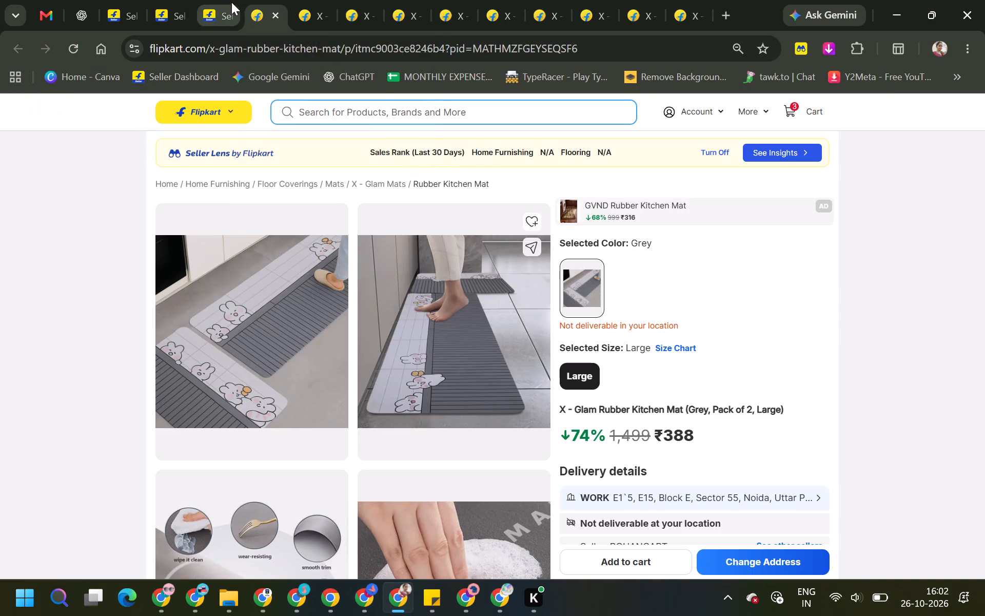
left_click(226, 2)
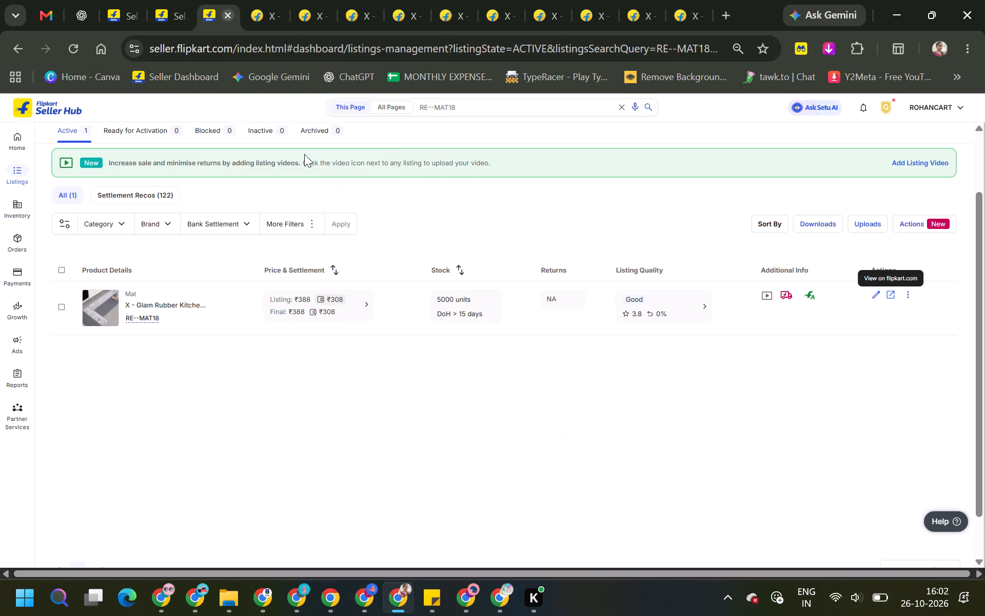
left_click(872, 301)
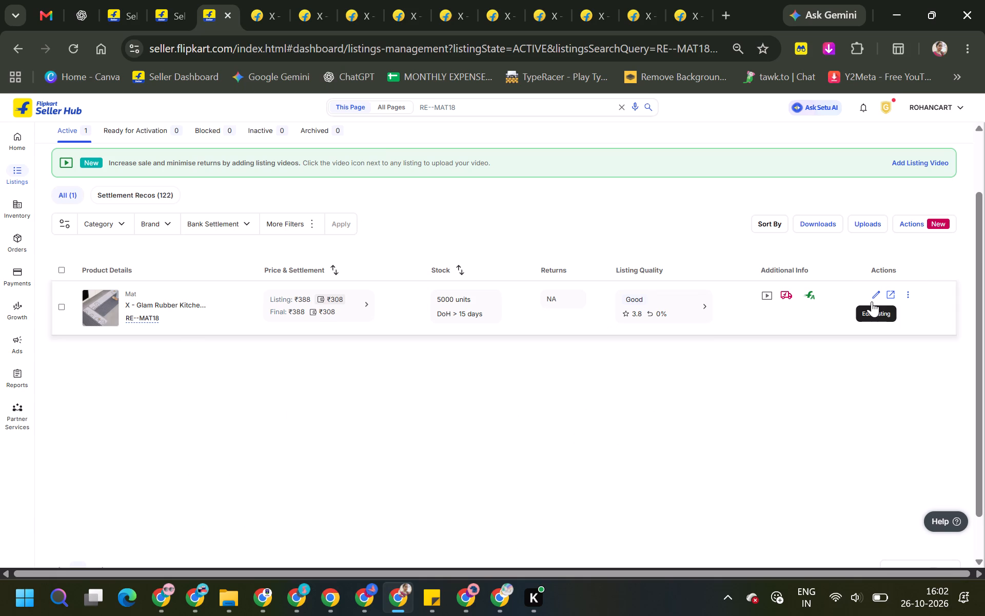
scroll(659, 279, "down", 1)
key("alt+Tab")
key("alt+Tab")
scroll(524, 333, "down", 4)
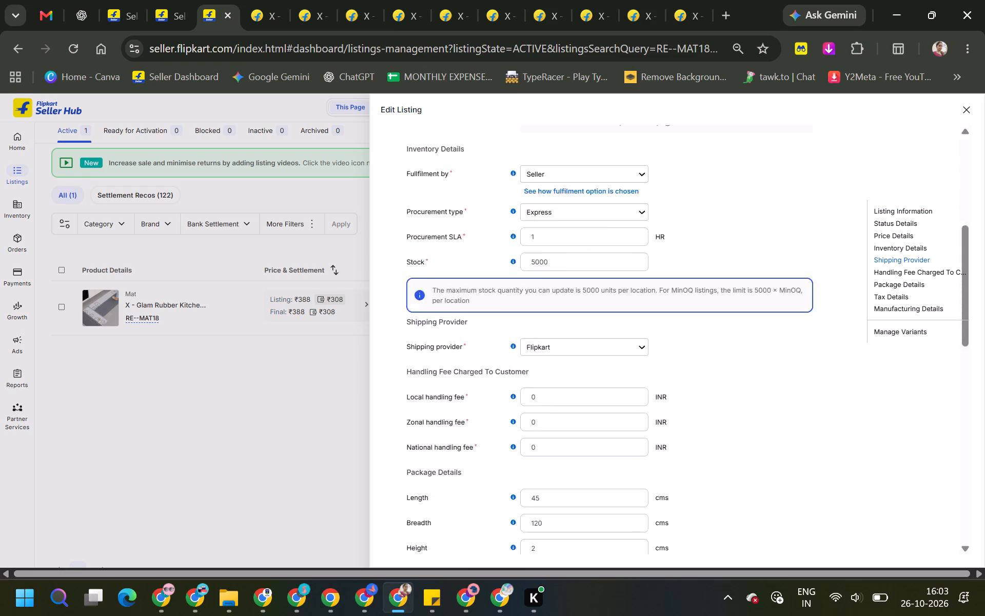
scroll(524, 342, "down", 3)
Copy the package length of 45 cm and breadth of 120 cm from ROHANCART's listing into MEETONLINEZONE's selling information.
left_click(551, 172)
triple_click(555, 180)
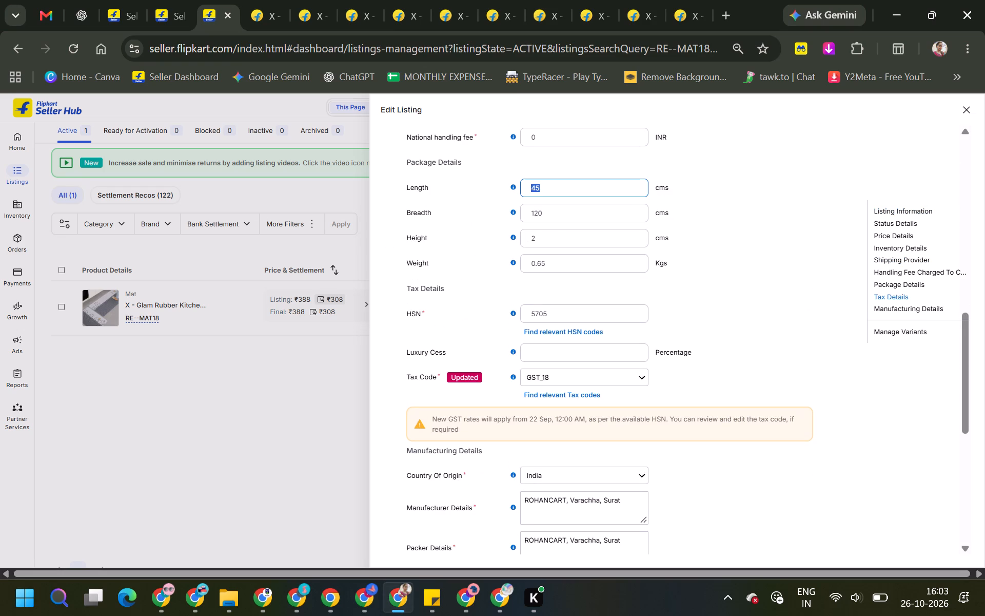
left_click(555, 180)
key("ctrl+c")
key("alt+Tab")
key("ctrl+v")
key("Tab")
key("alt+Tab")
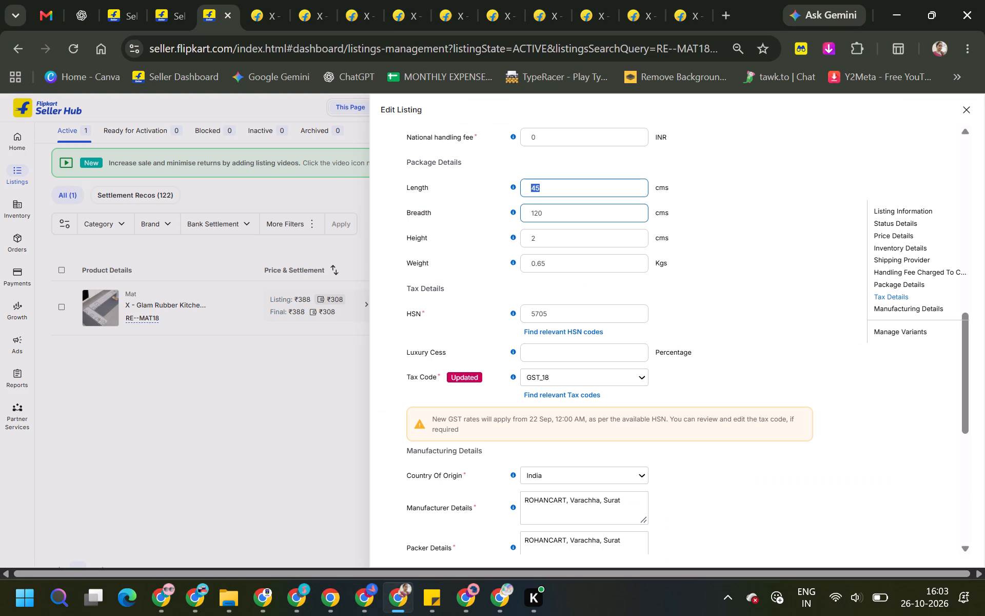
triple_click(556, 219)
key("ctrl+c")
key("alt+Tab")
key("ctrl+v")
key("Tab")
Copy the package height of 2 cm and weight of 0.65 kg from ROHANCART's listing into the selling information.
key("alt+Tab")
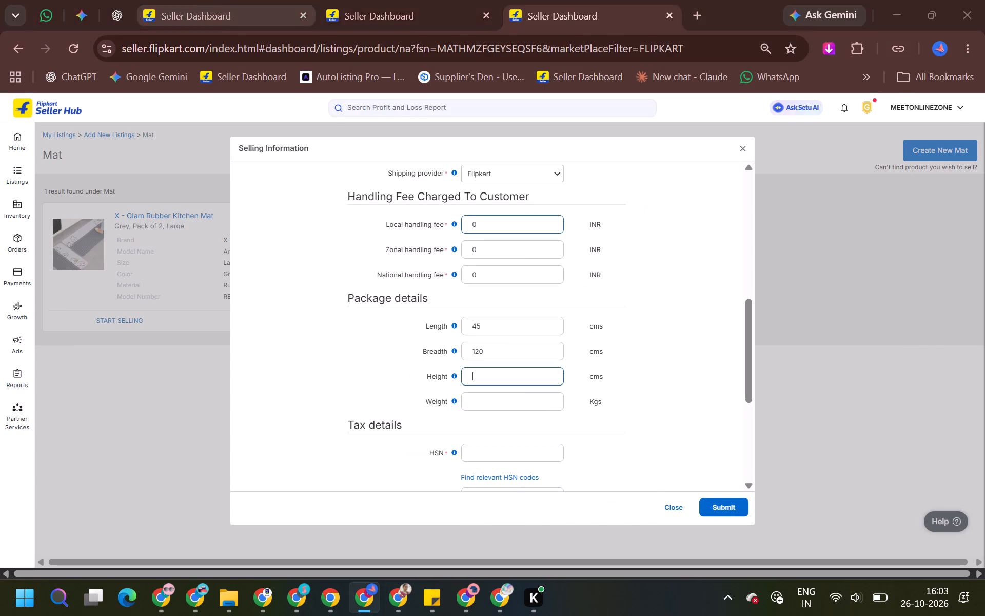
triple_click(554, 238)
left_click(554, 238)
key("ctrl+c")
key("alt+Tab")
key("ctrl+v")
key("Tab")
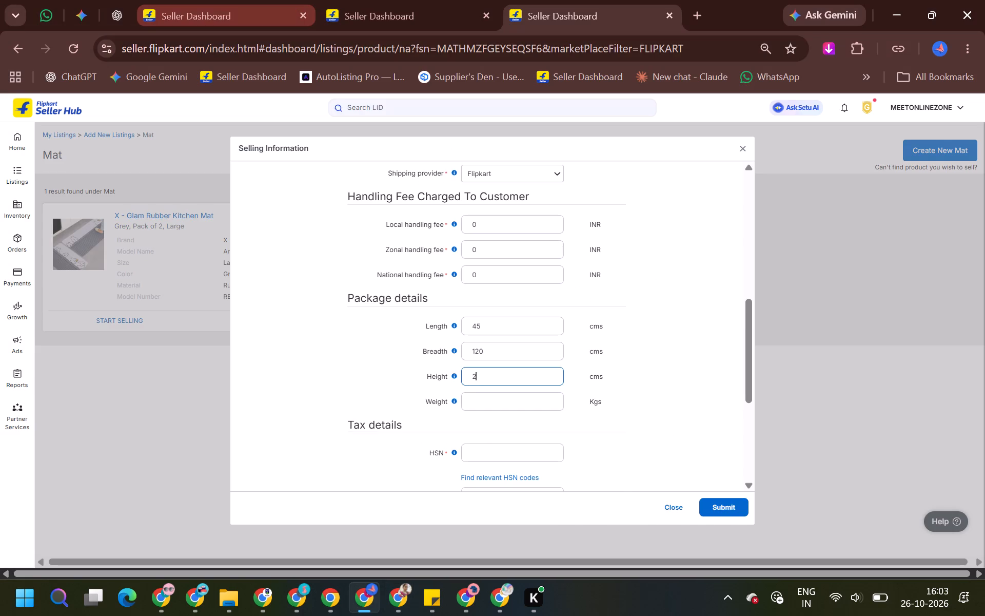
key("alt+Tab")
left_click(549, 262)
triple_click(549, 262)
key("ctrl+c")
key("alt+Tab")
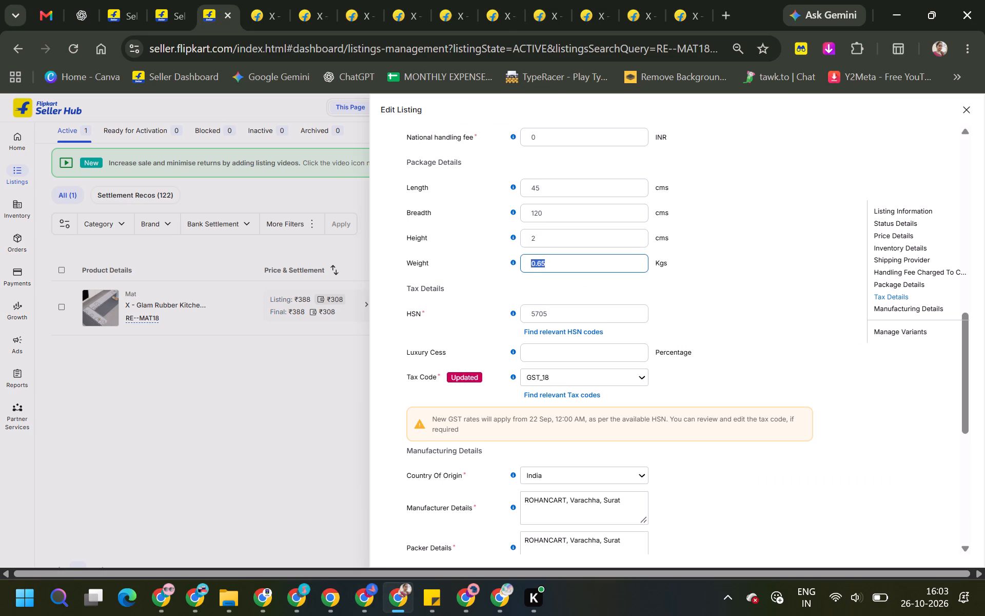
key("ctrl+v")
key("Tab")
Fill in the tax details with HSN 5705, copied from ROHANCART's listing, and tax code GST_18.
key("alt+Tab")
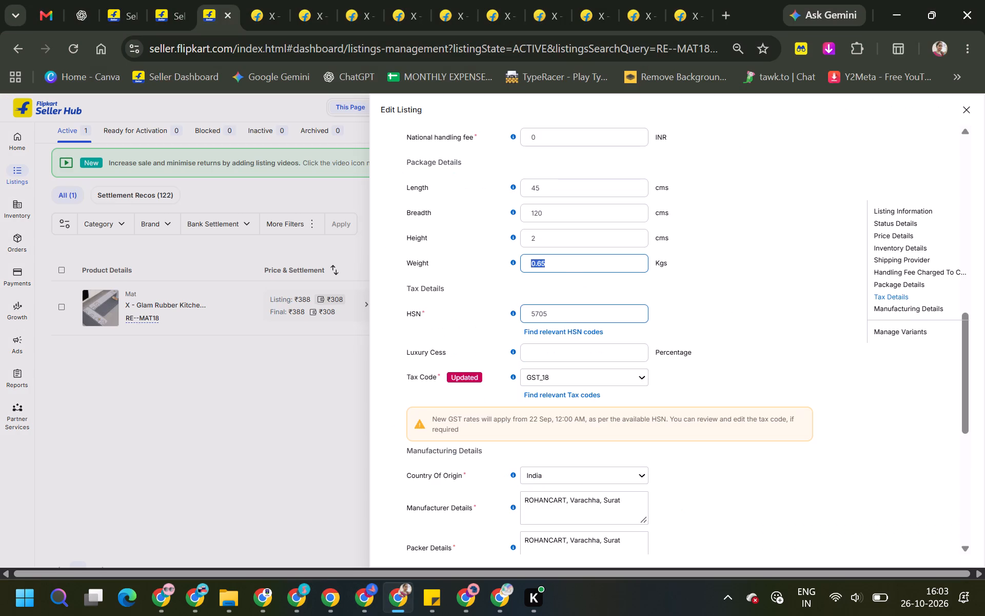
triple_click(560, 309)
key("ctrl+c")
key("alt+Tab")
key("ctrl+v")
key("Tab")
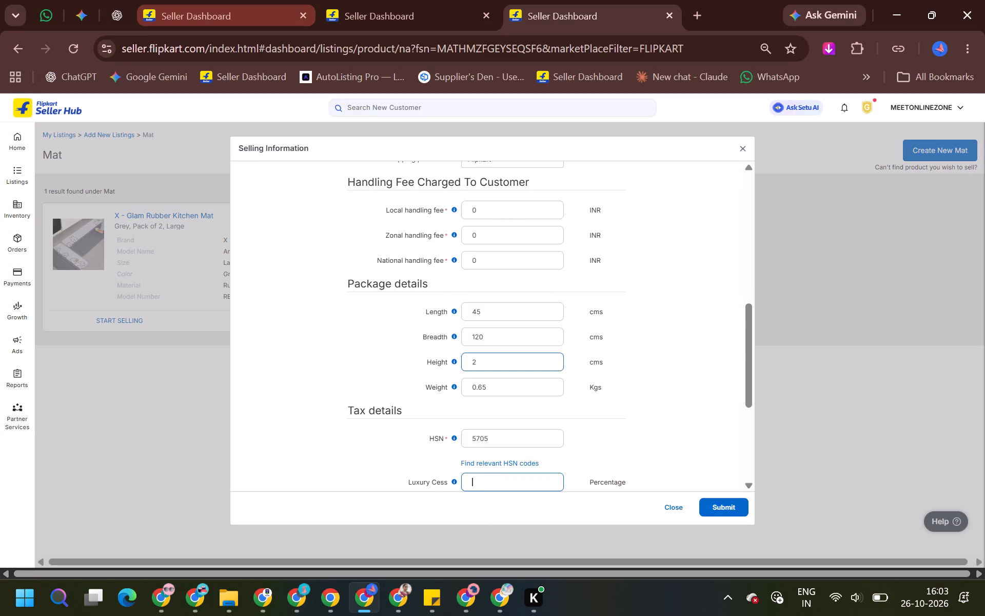
key("Tab")
key("Down")
key("Down")
key("Down")
key("Tab")
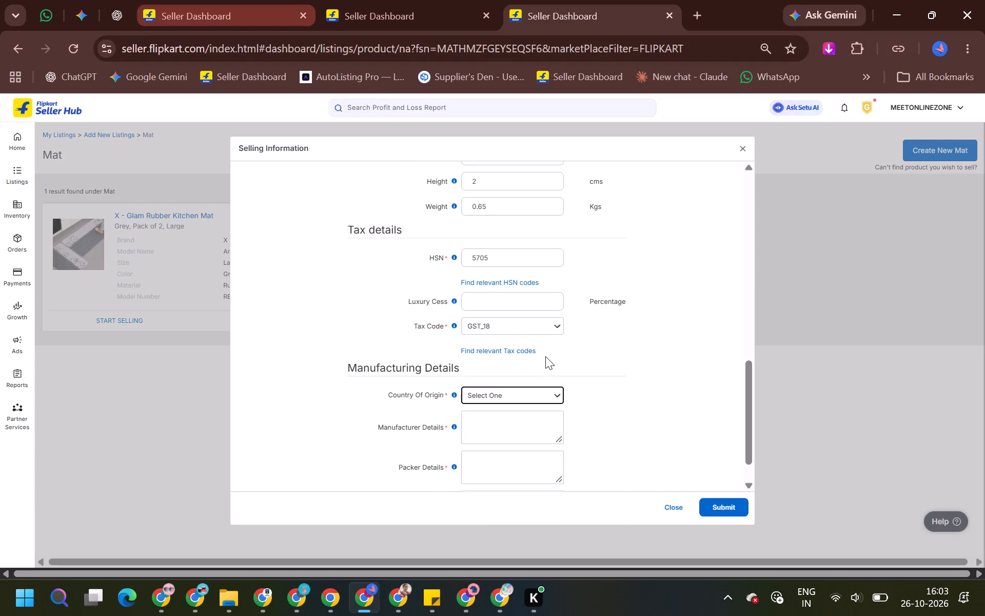
Set the country of origin to India and enter MEET ENTERPISES as both manufacturer and packer details.
type("in")
key("Tab")
key("alt+Tab")
key("alt+Tab")
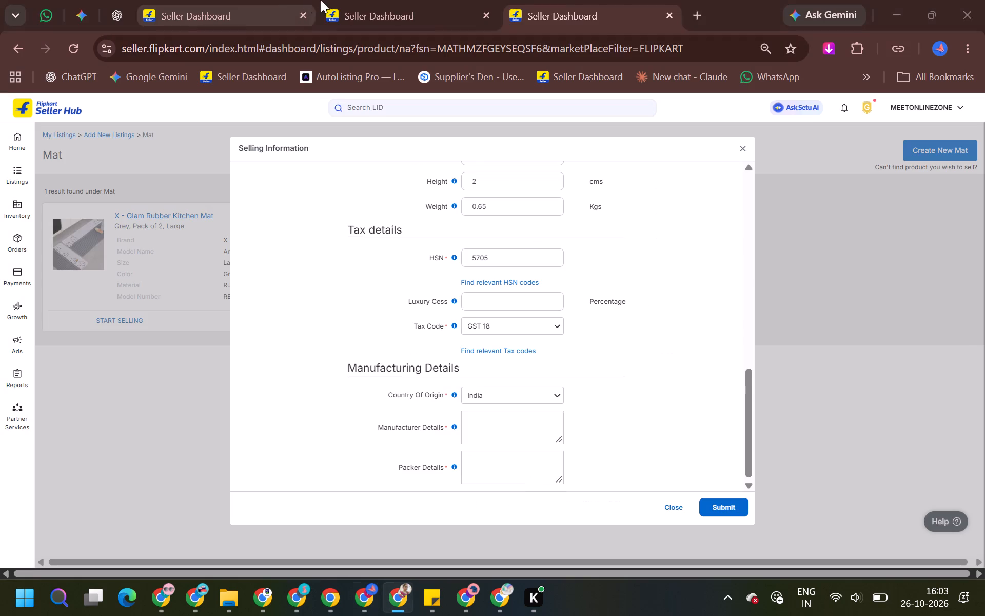
left_click(389, 0)
key("ctrl+c")
left_click(545, 0)
key("ctrl+v")
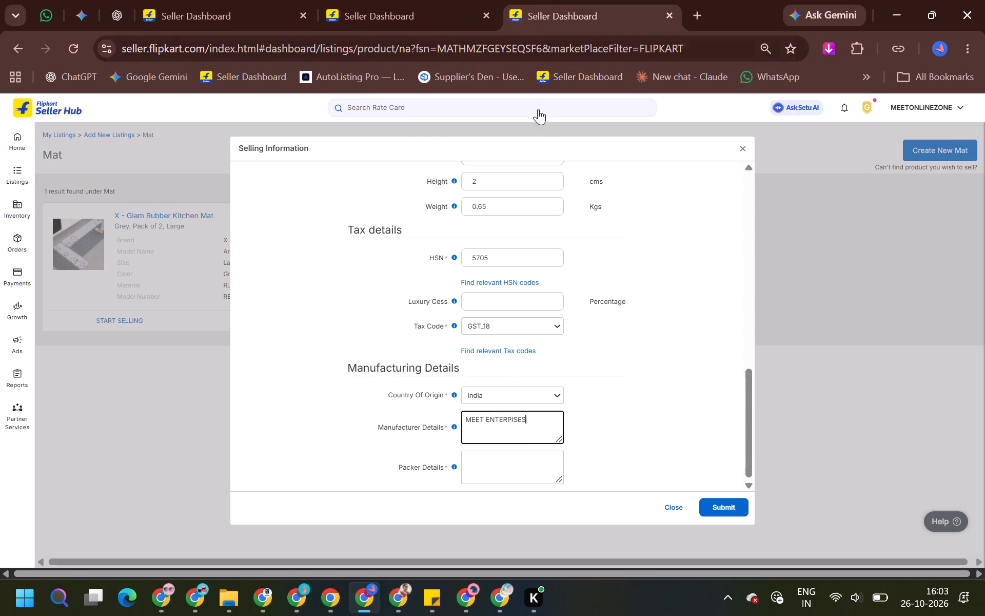
key("Tab")
key("ctrl+v")
key("Tab")
Submit the grey X - Glam Rubber Kitchen Mat's selling information and close the resulting dialog.
scroll(533, 280, "down", 5)
left_click(720, 509)
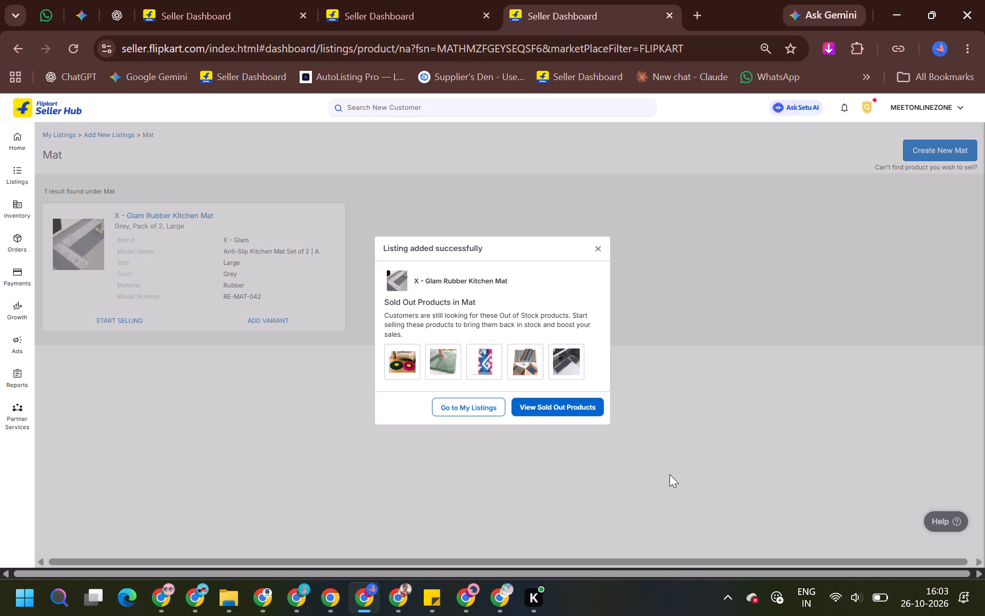
scroll(724, 240, "down", 3)
scroll(719, 268, "up", 1)
left_click(598, 248)
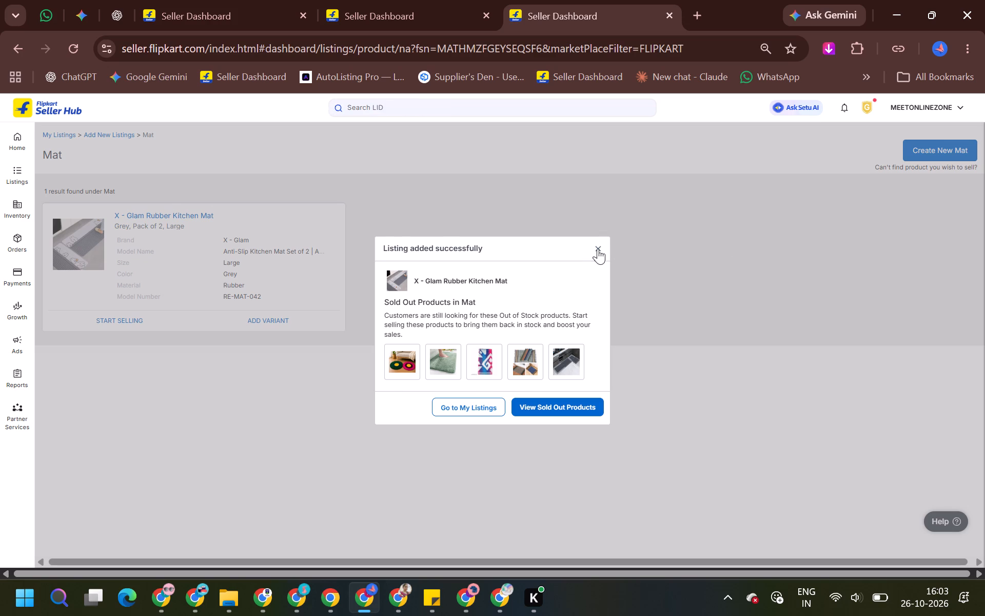
Move the finished grey kitchen mat's product page ahead of the seller dashboards in ROHANCART's browser window and pin it.
key("alt+Tab")
key("alt+Tab")
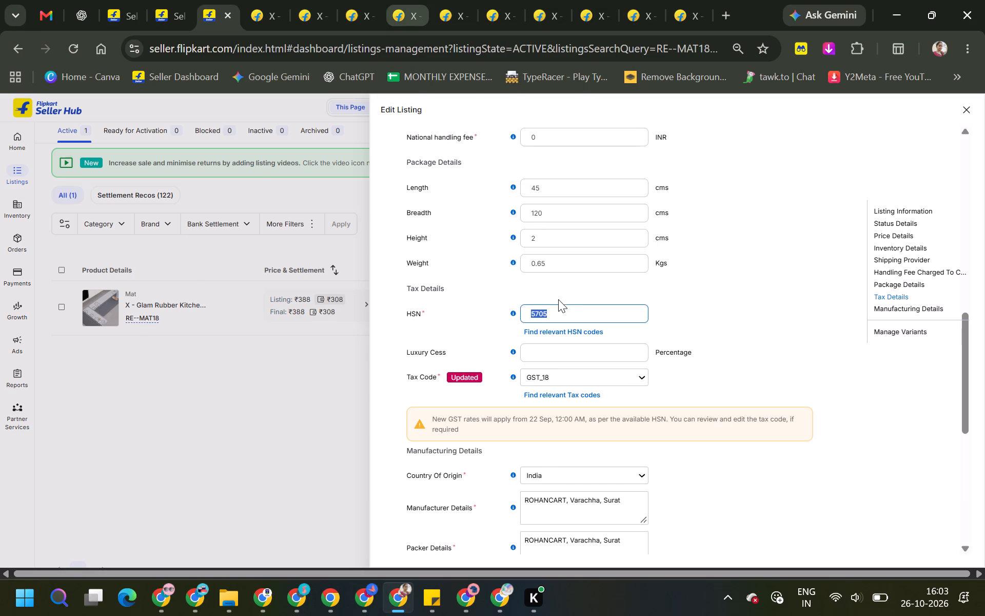
scroll(493, 307, "up", 5)
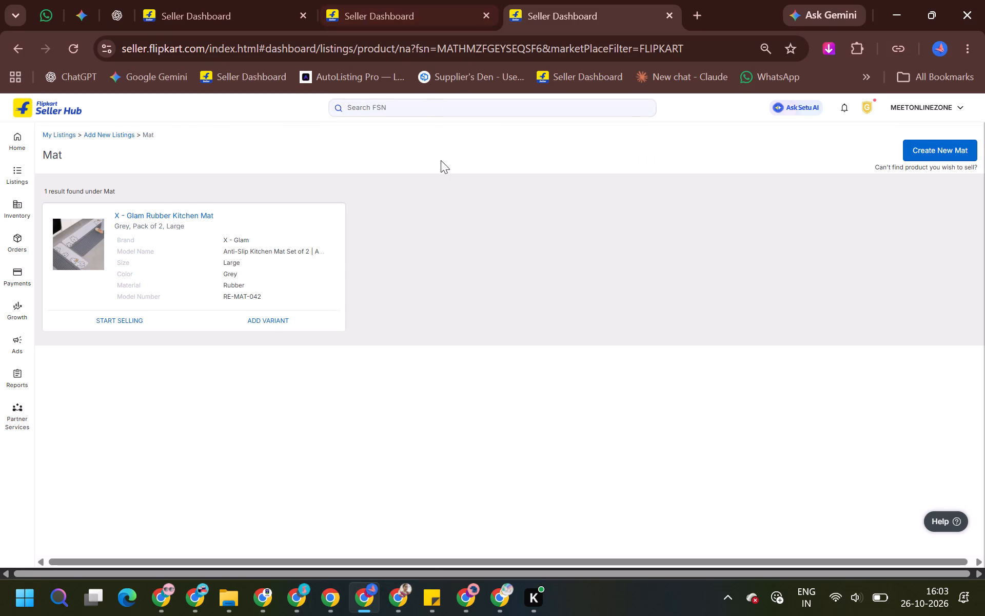
left_click(404, 604)
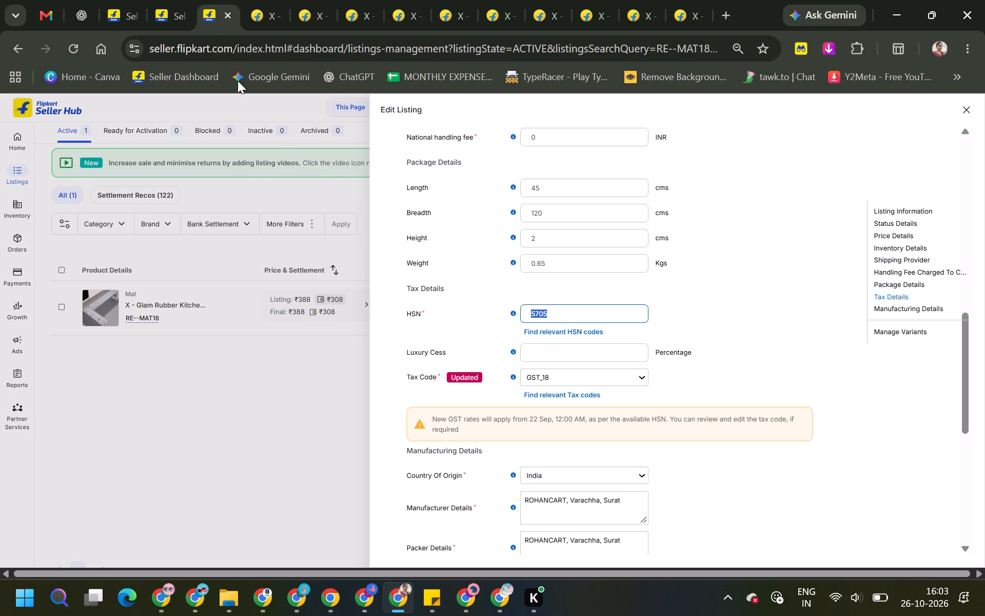
left_click(267, 3)
left_click_drag(262, 4, 110, 0)
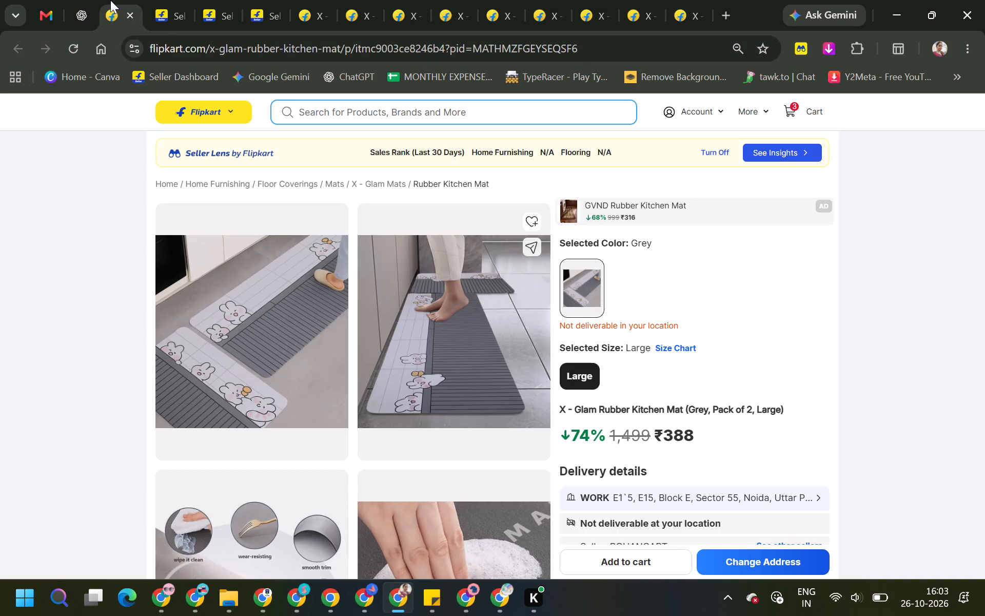
left_click_drag(110, 0, 85, 0)
right_click(99, 10)
right_click(122, 6)
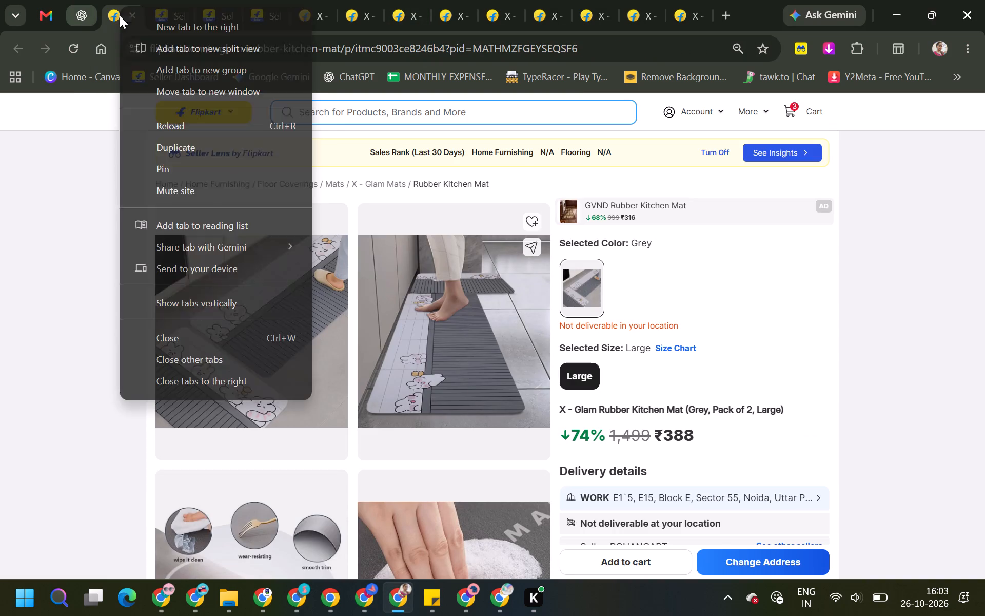
left_click(161, 160)
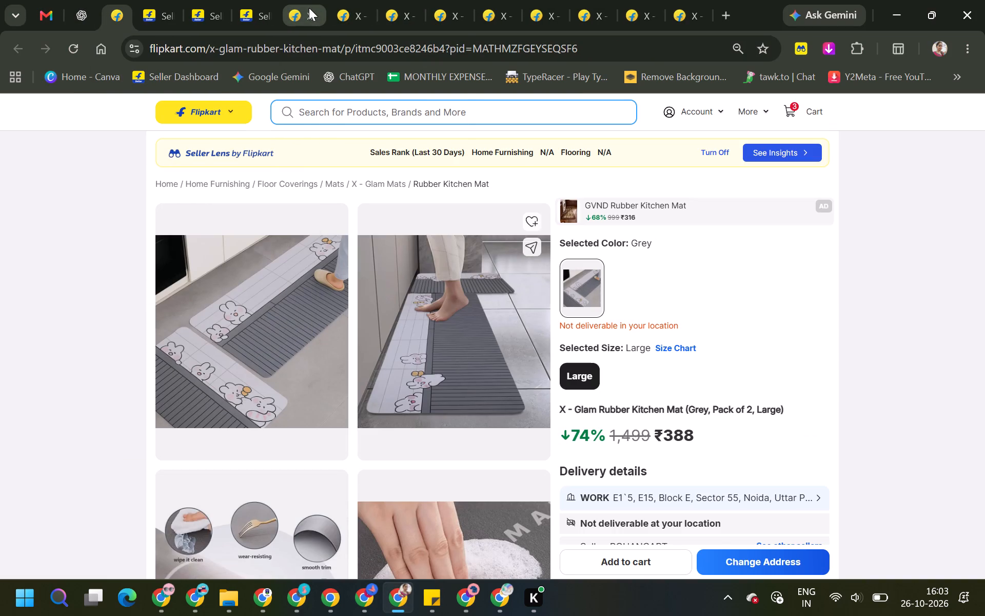
Search ROHANCART's listings for product ID MATHMZ2EDBZFFBJQ, copied from the blue X - Glam Rubber Kitchen Mat's page address.
left_click(308, 6)
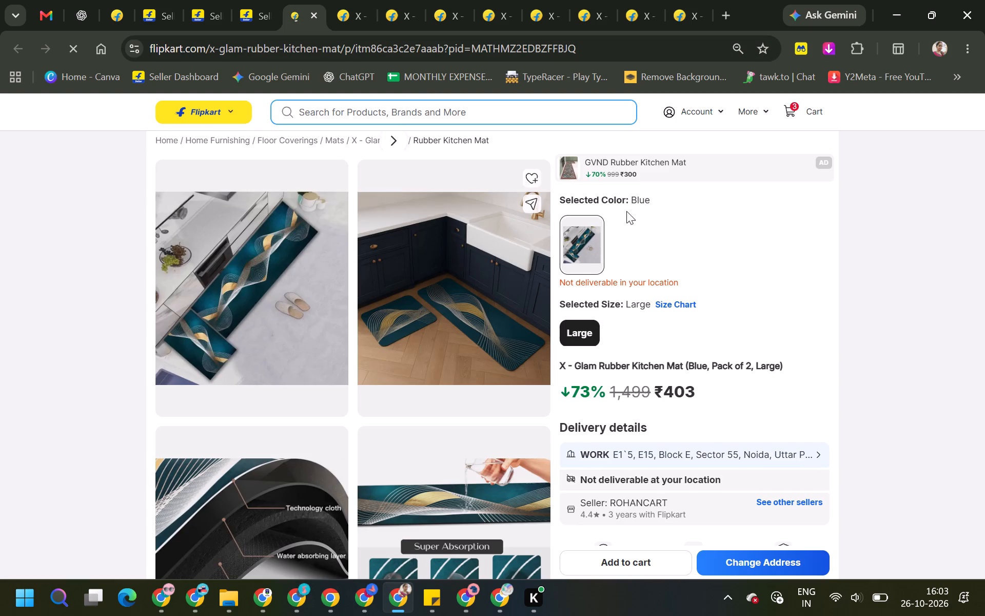
left_click(261, 0)
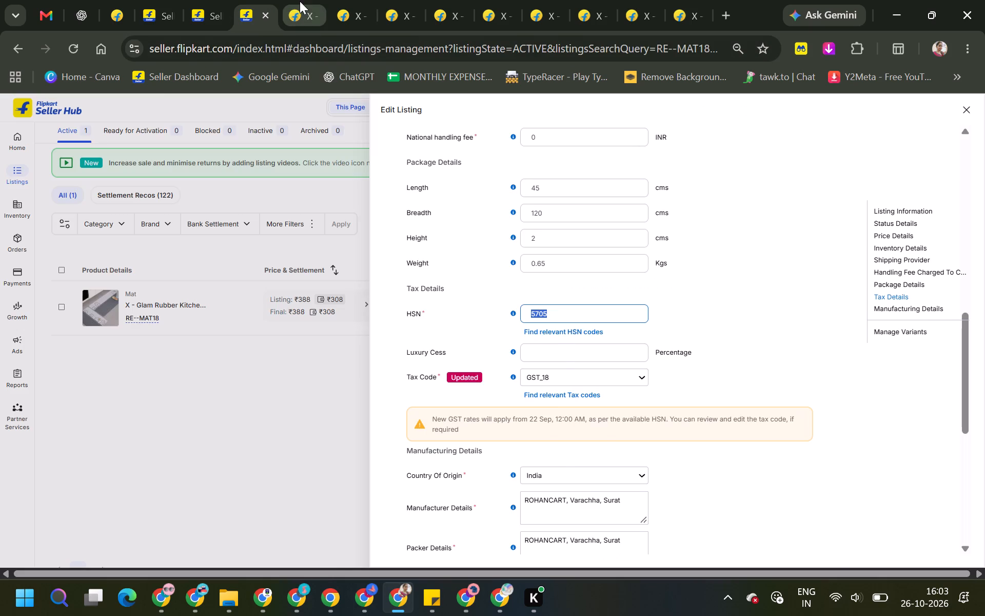
left_click(300, 1)
double_click(546, 43)
key("ctrl+c")
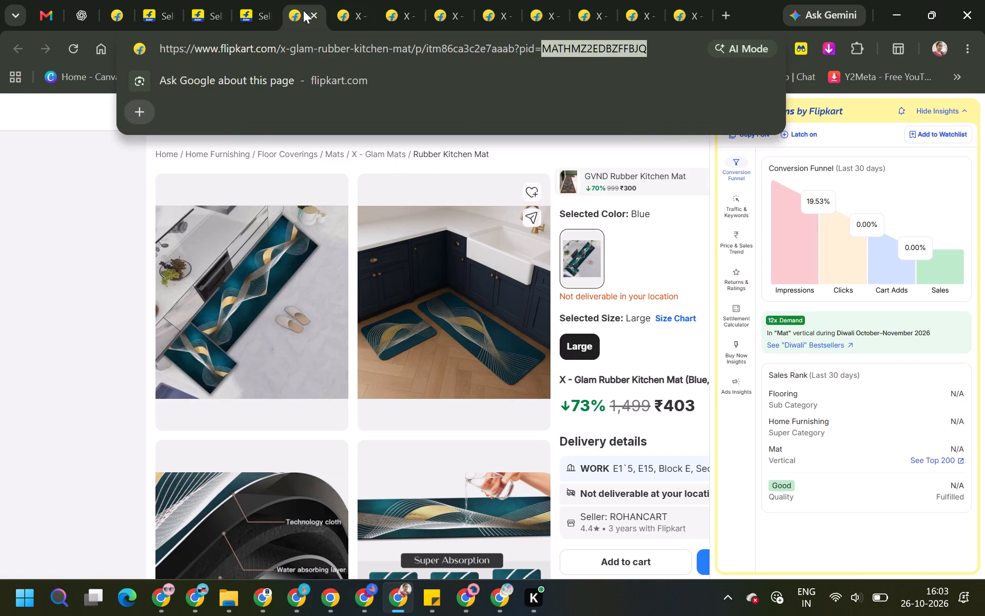
left_click(262, 0)
left_click(970, 108)
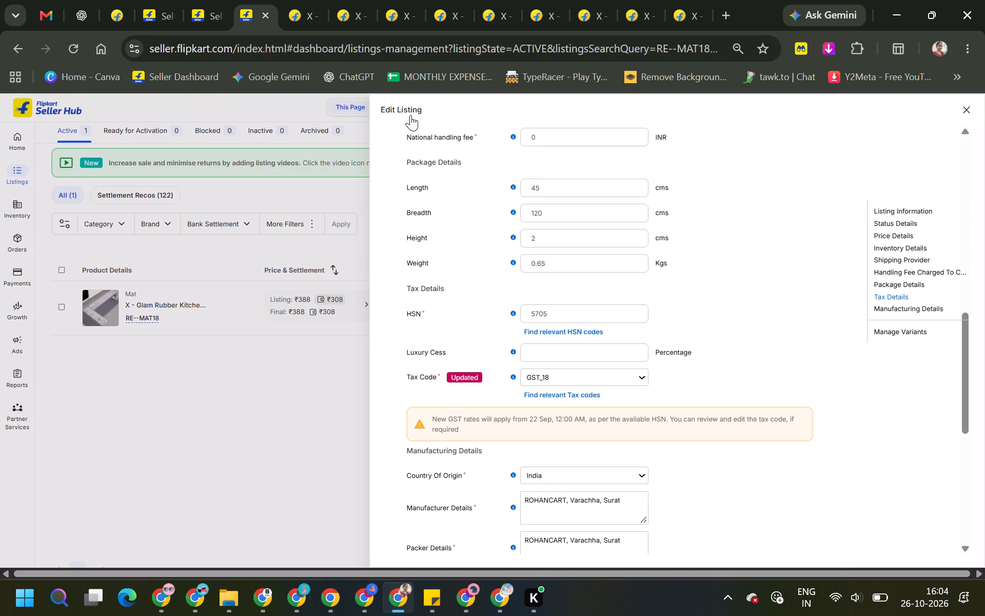
left_click(458, 113)
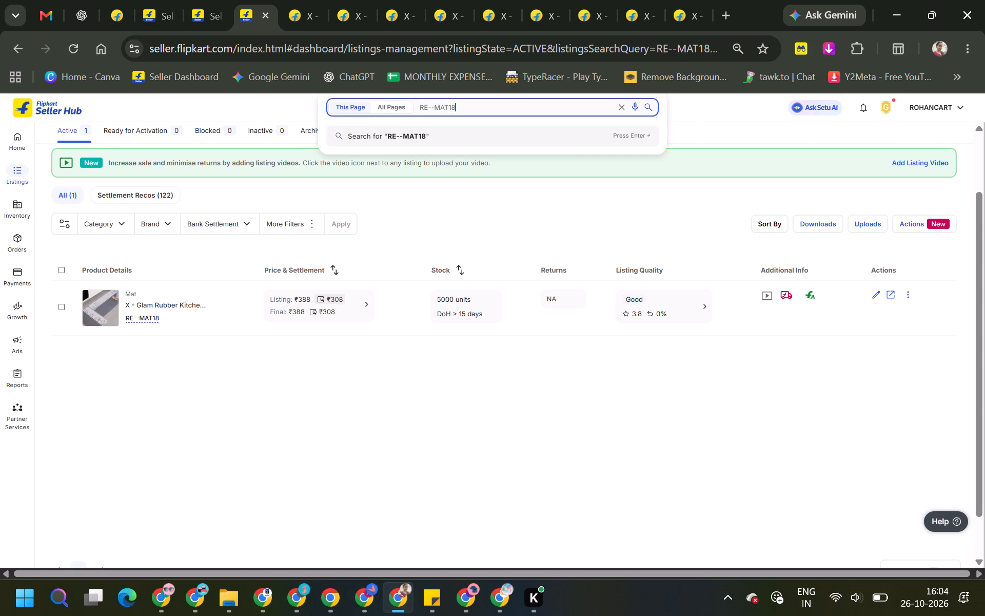
key("ctrl+a")
key("ctrl+v")
key("Return")
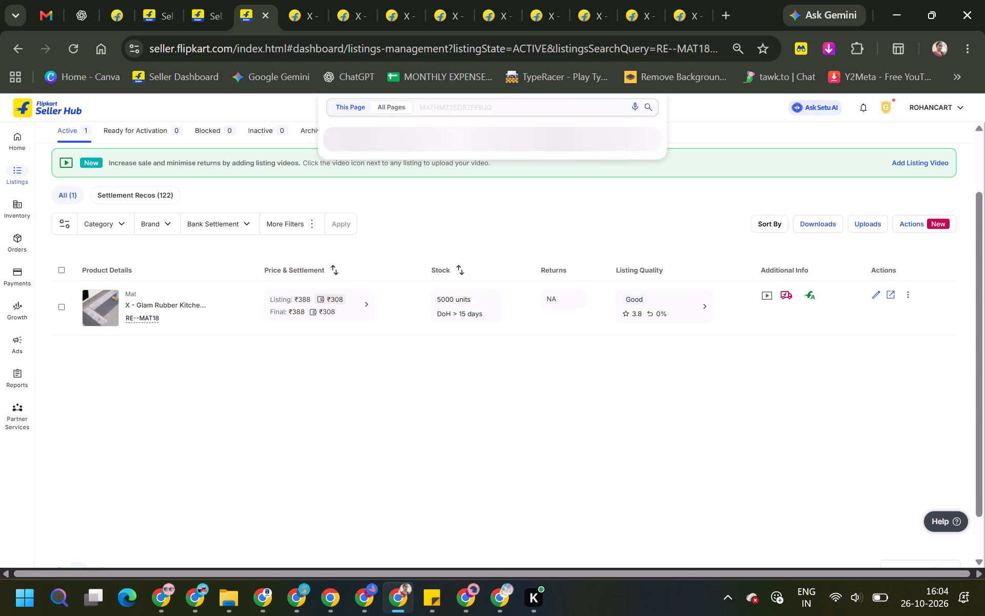